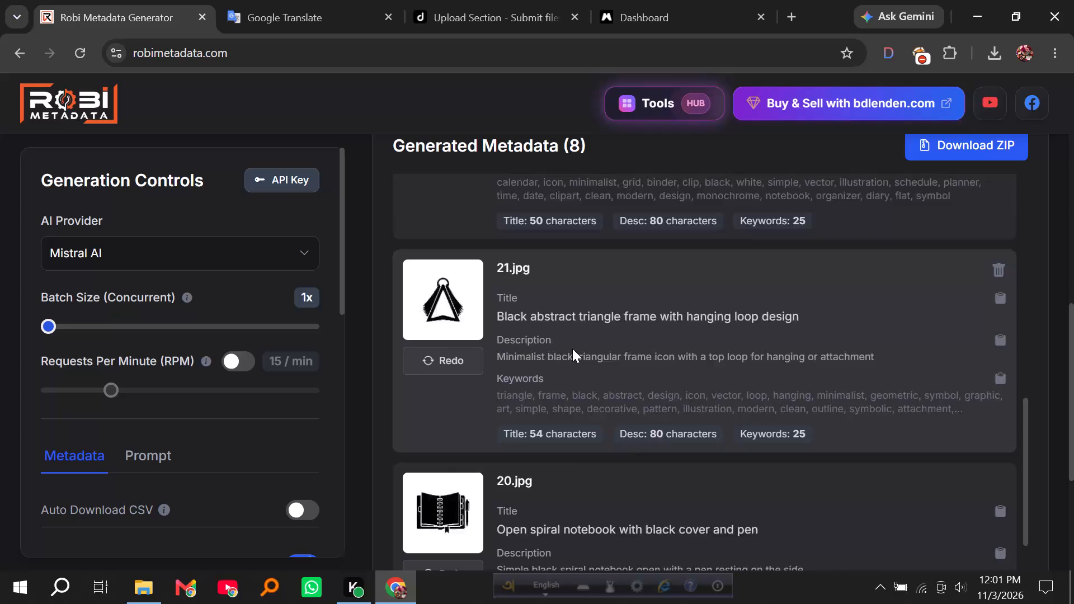
Copy the title of 23.jpg from Robi Metadata and fill Dreamstime's title field with "Advent calendar house with numbered windows vector illustration".
scroll(572, 348, down, 3)
scroll(573, 349, up, 11)
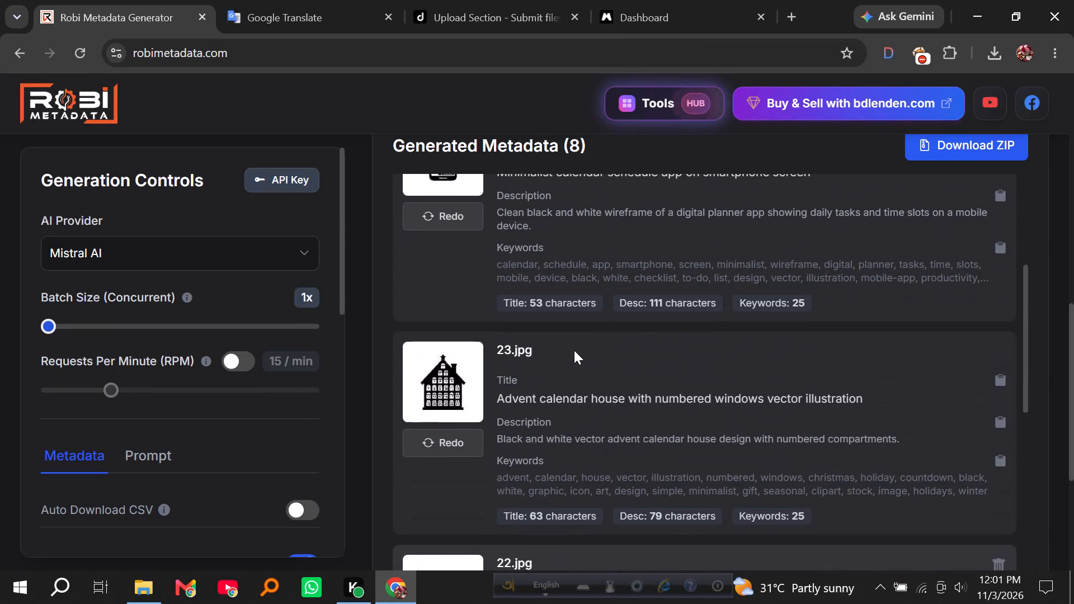
scroll(859, 389, down, 1)
click(1000, 293)
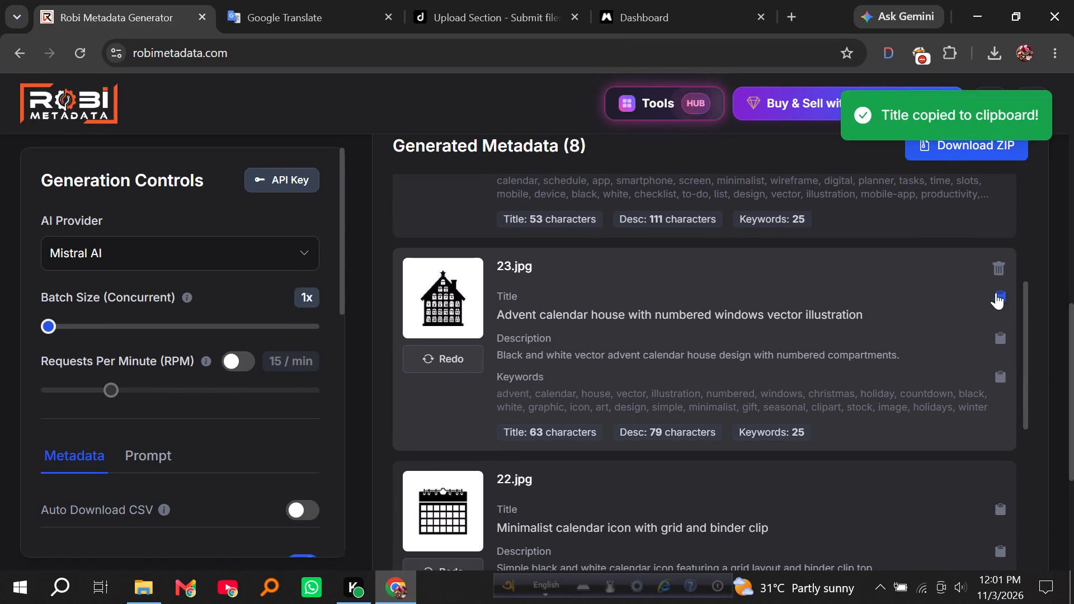
click(478, 0)
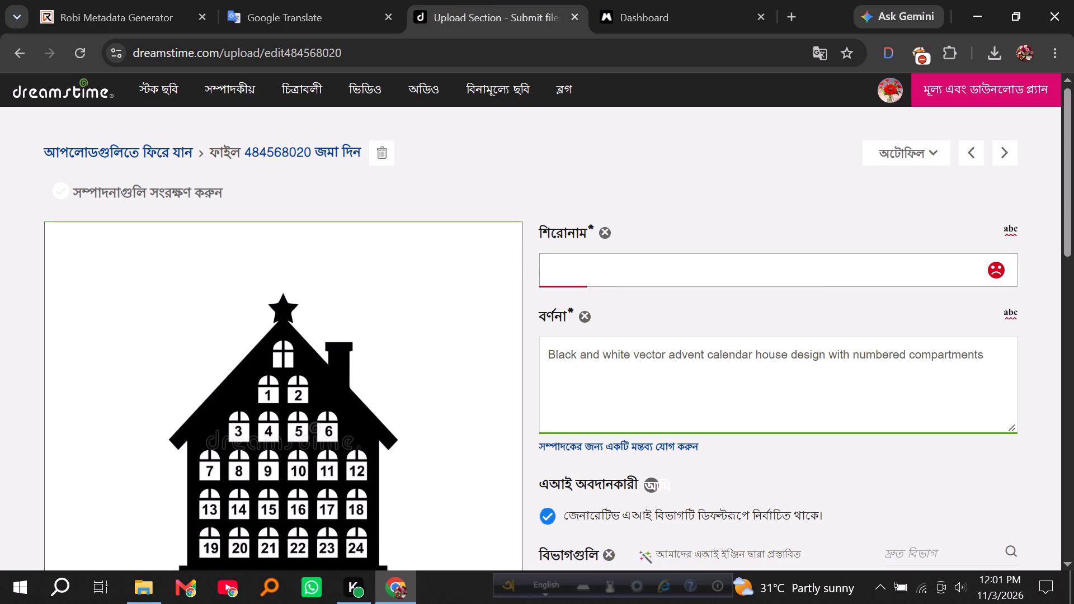
click(568, 272)
right_click(568, 272)
click(626, 339)
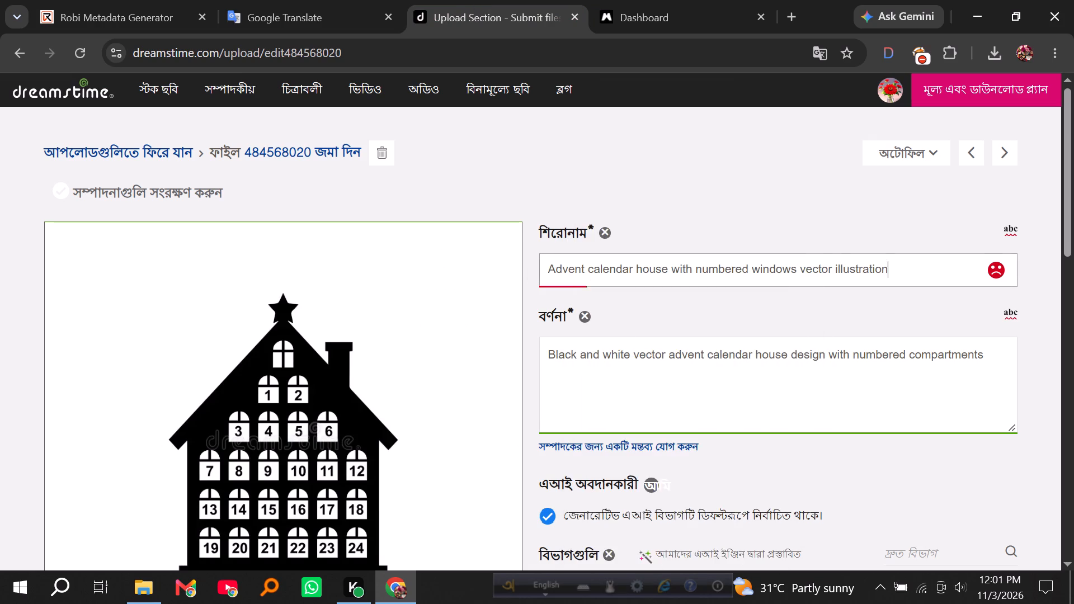
Check the categories and keywords of the advent calendar house file and submit it for review on Dreamstime.
scroll(619, 318, down, 8)
scroll(621, 336, up, 5)
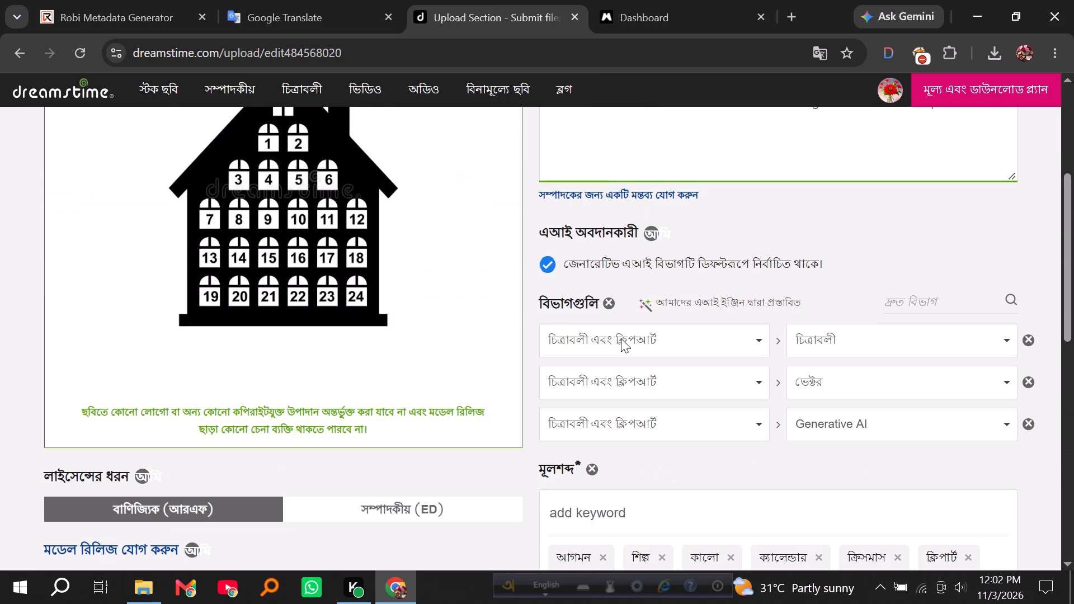
scroll(621, 338, down, 9)
click(595, 321)
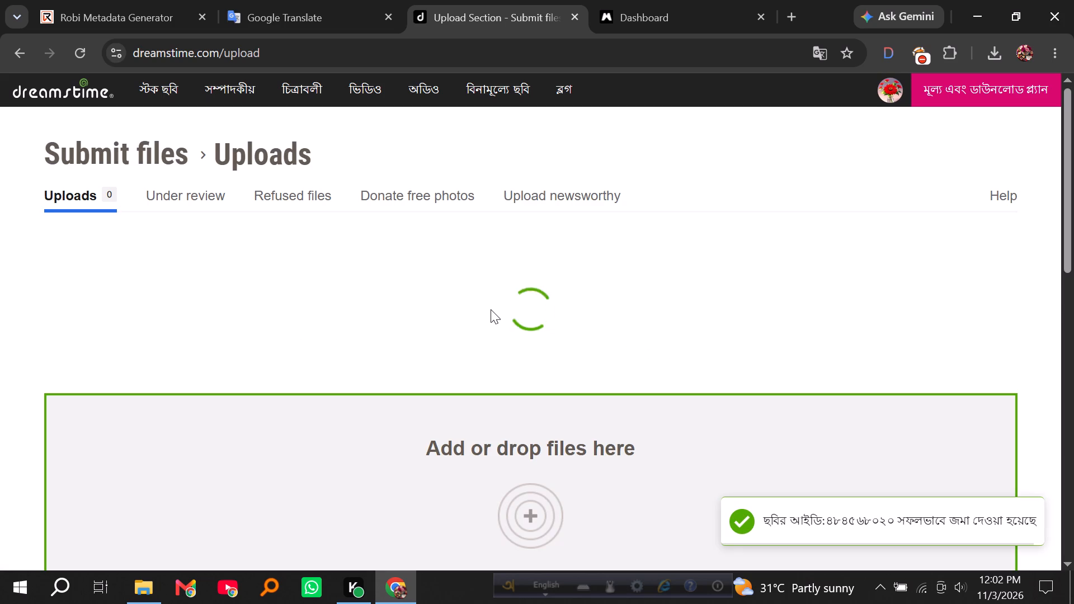
Open the Dreamstime account dashboard and go to the pending files under review.
scroll(879, 132, up, 3)
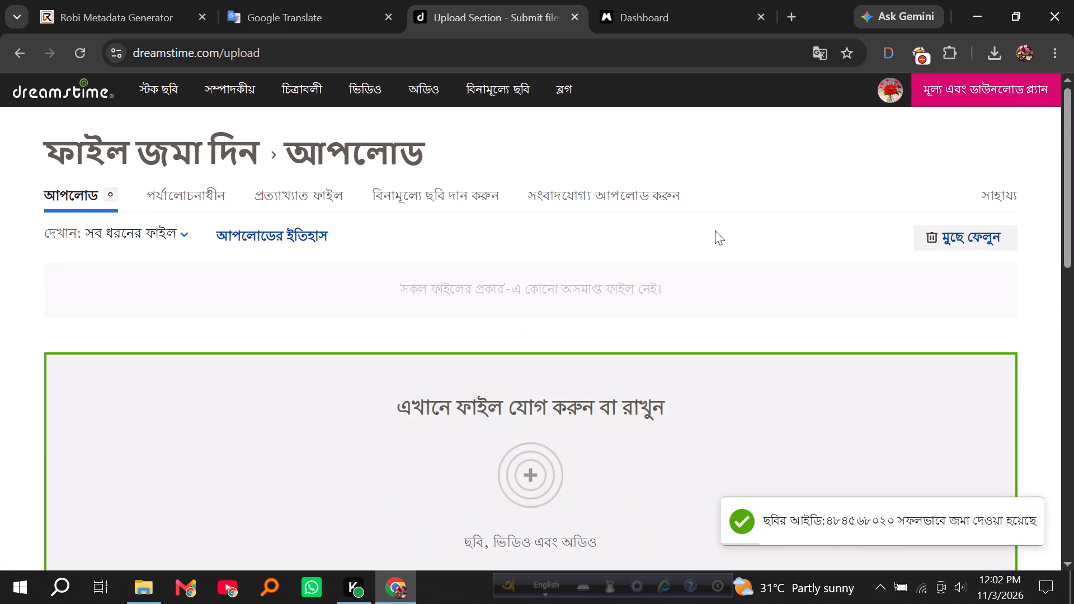
scroll(437, 258, up, 2)
click(894, 89)
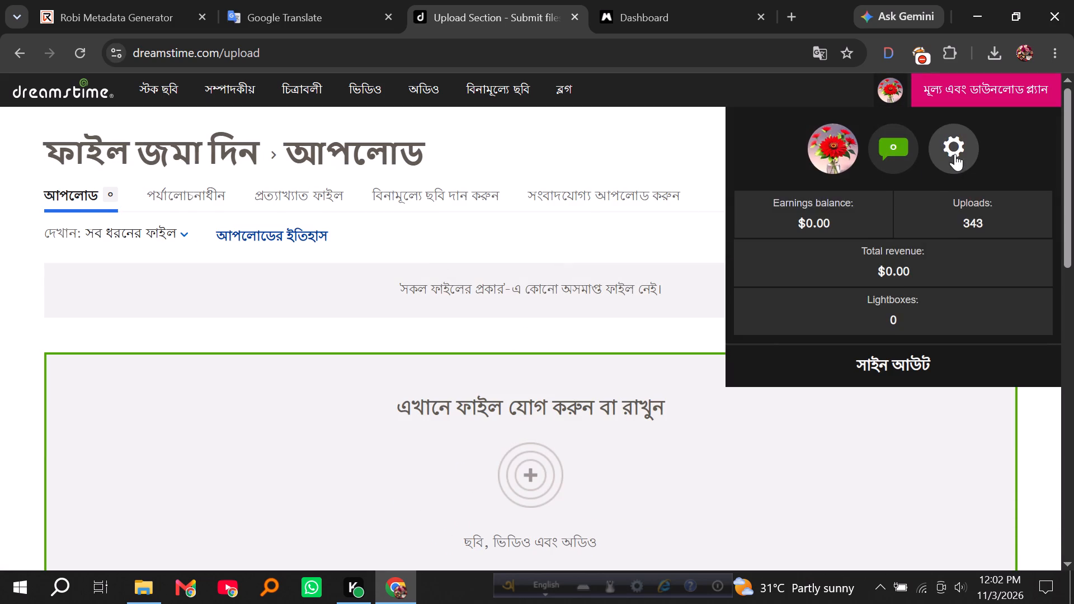
click(955, 154)
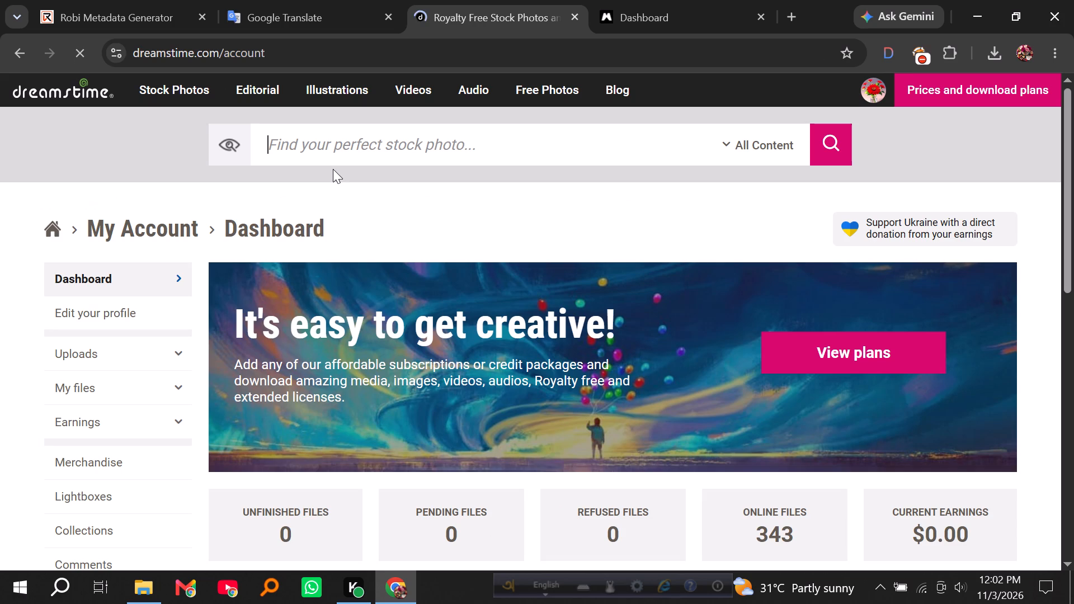
scroll(121, 297, down, 4)
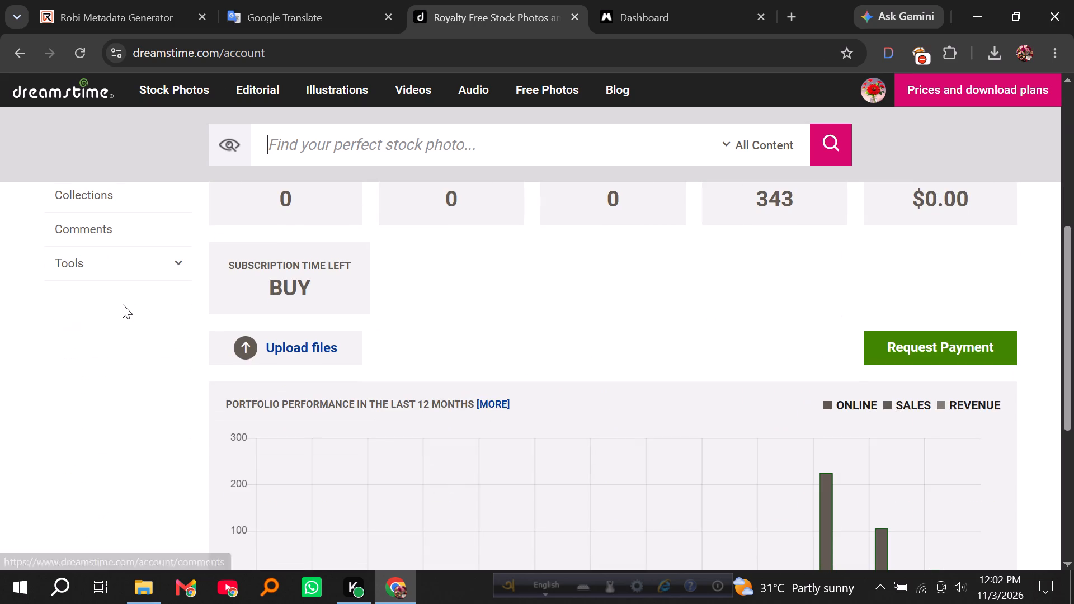
scroll(123, 304, up, 7)
scroll(123, 304, down, 3)
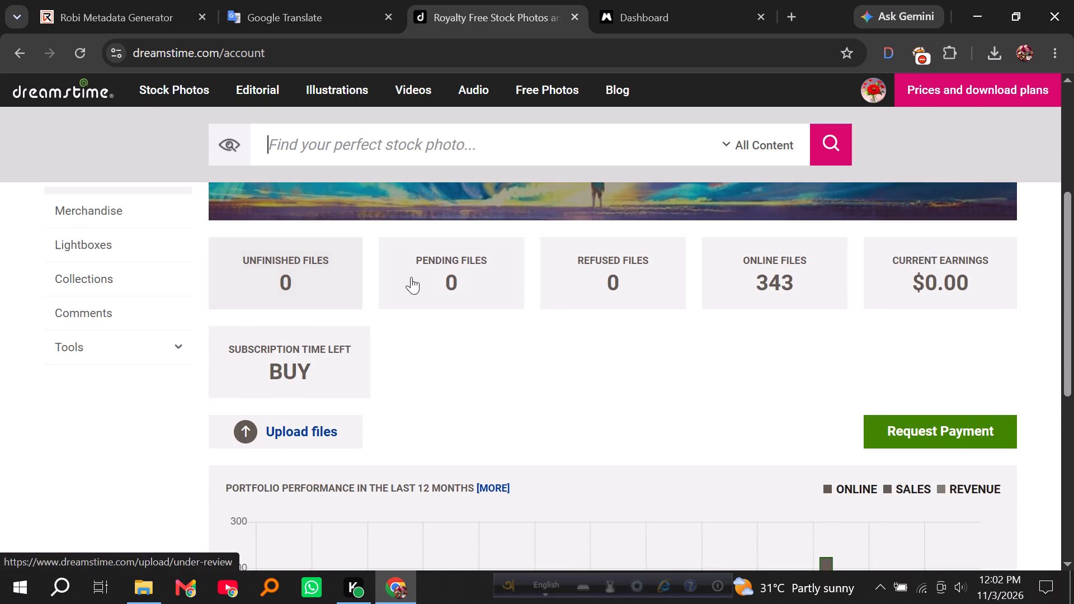
click(447, 279)
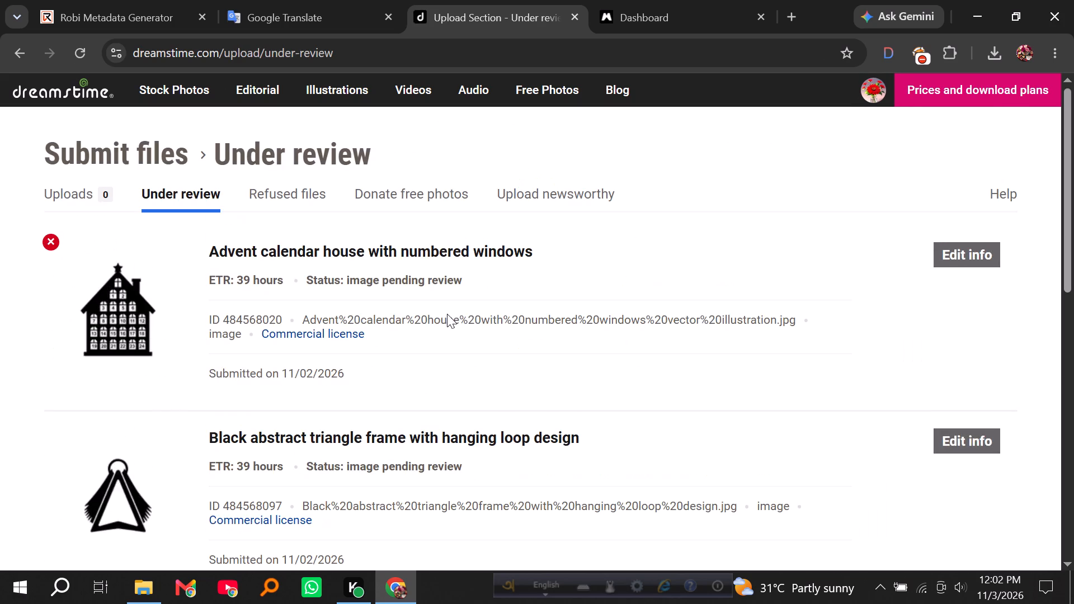
scroll(472, 312, down, 2)
scroll(474, 314, up, 2)
scroll(474, 314, down, 3)
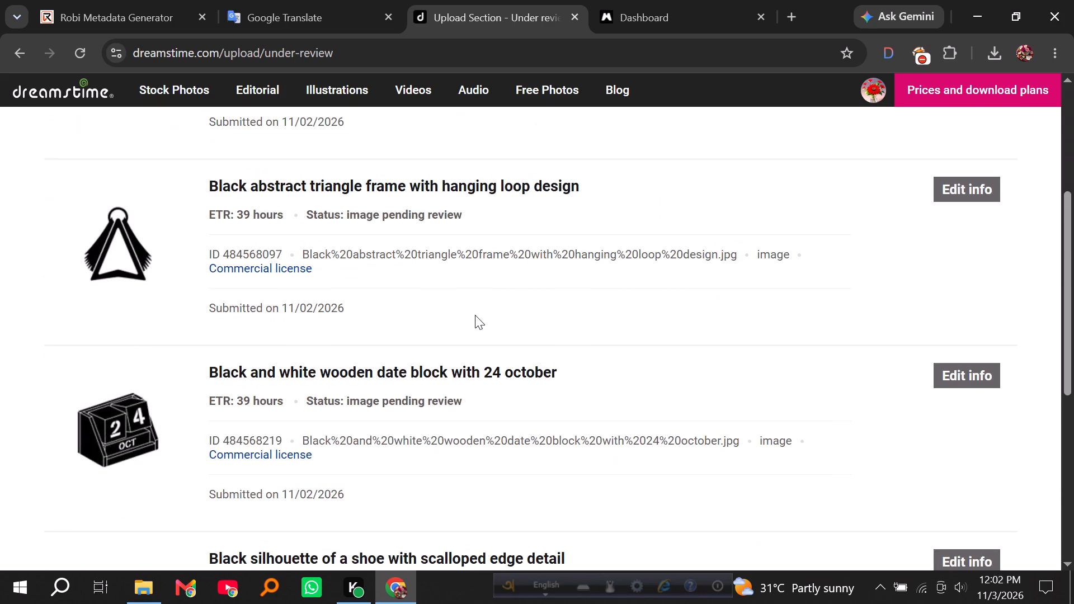
scroll(475, 315, down, 6)
scroll(520, 328, down, 1)
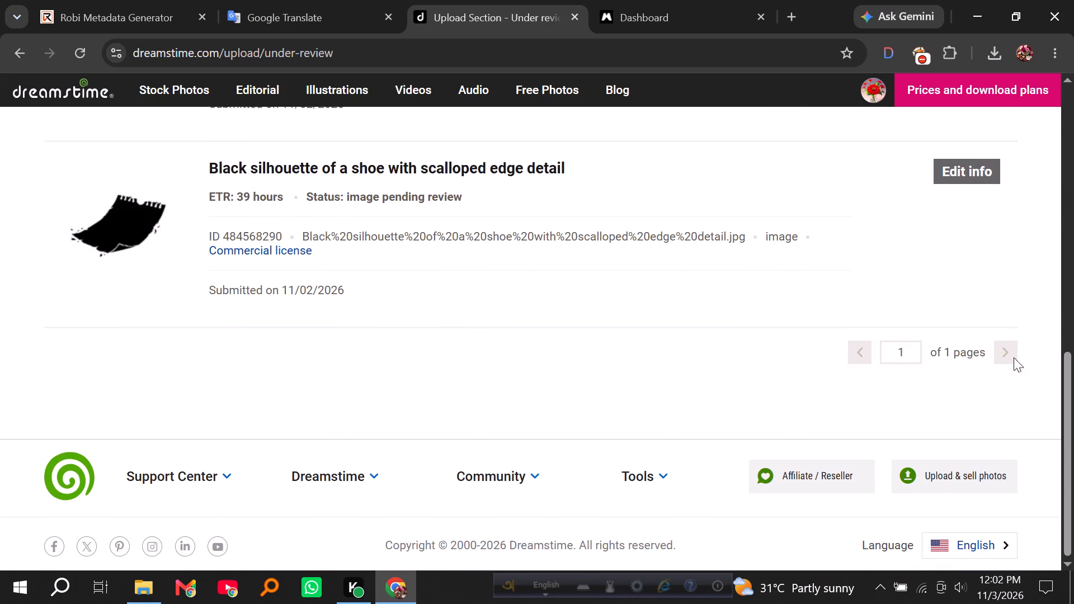
click(1007, 351)
click(1003, 352)
scroll(496, 354, down, 5)
scroll(496, 364, up, 17)
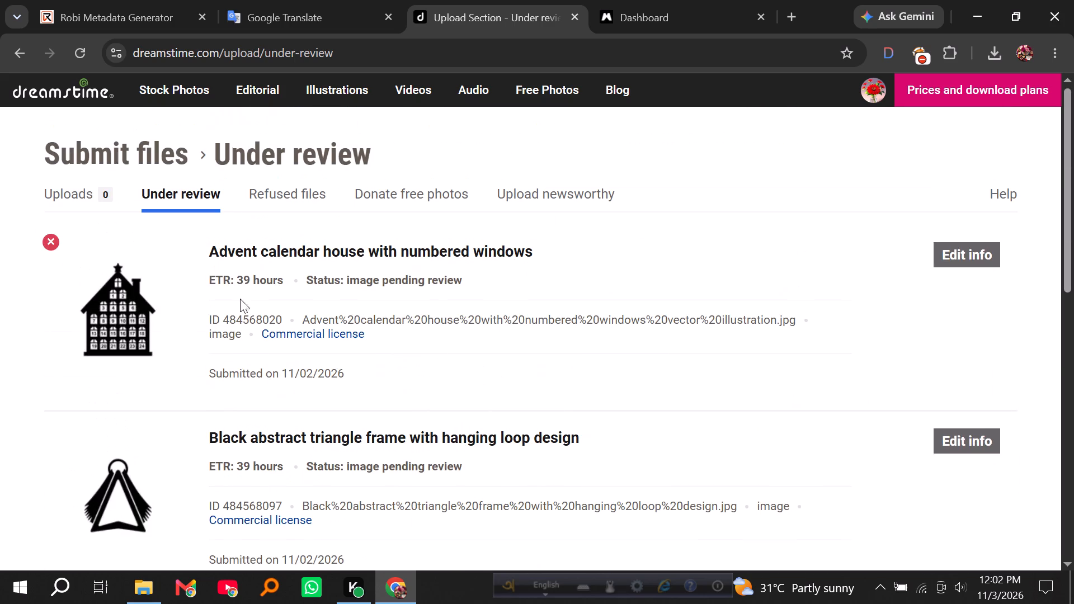
click(91, 51)
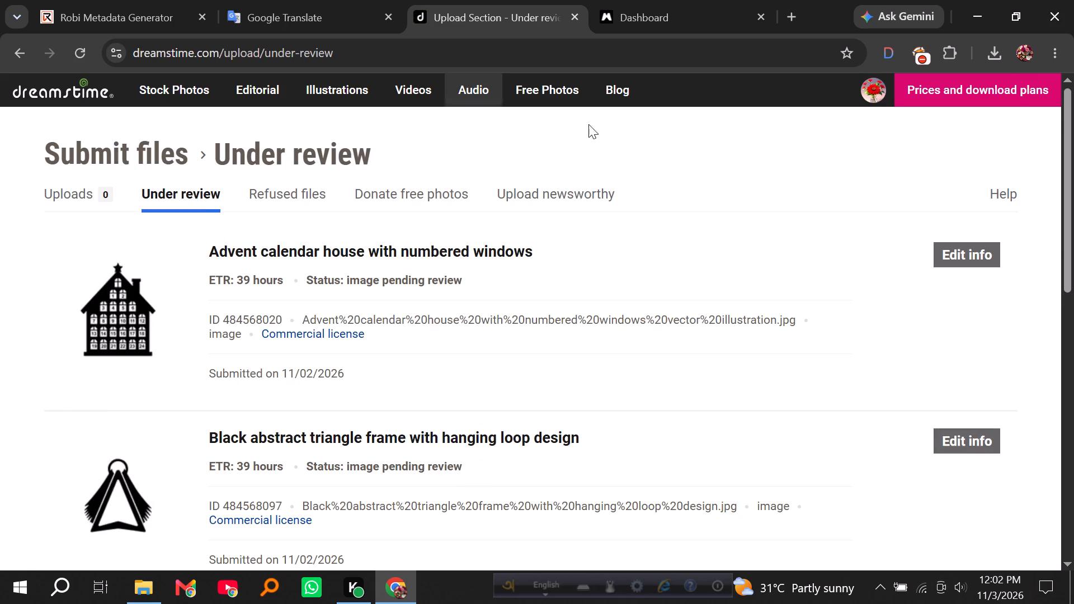
scroll(637, 276, down, 1)
scroll(637, 276, up, 1)
scroll(580, 264, up, 3)
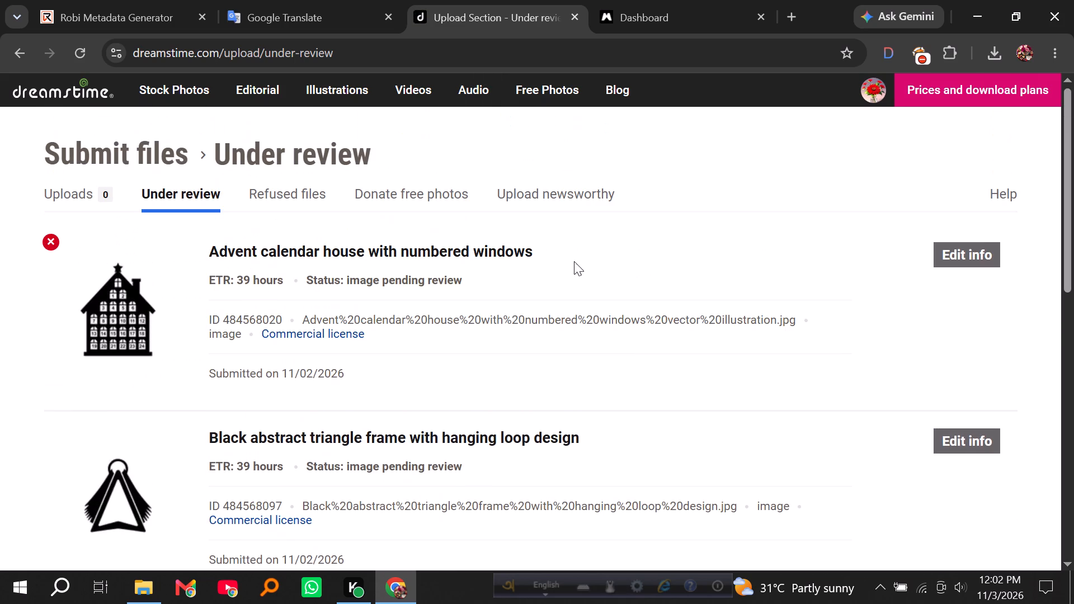
scroll(147, 275, down, 4)
scroll(129, 325, down, 1)
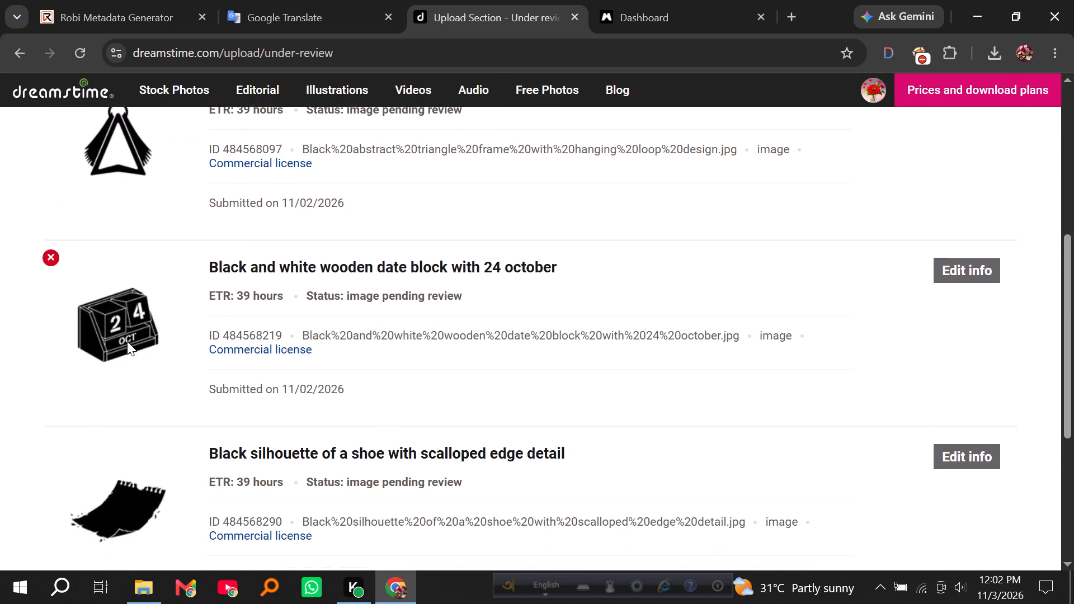
scroll(127, 341, down, 5)
scroll(120, 361, up, 9)
scroll(373, 292, up, 6)
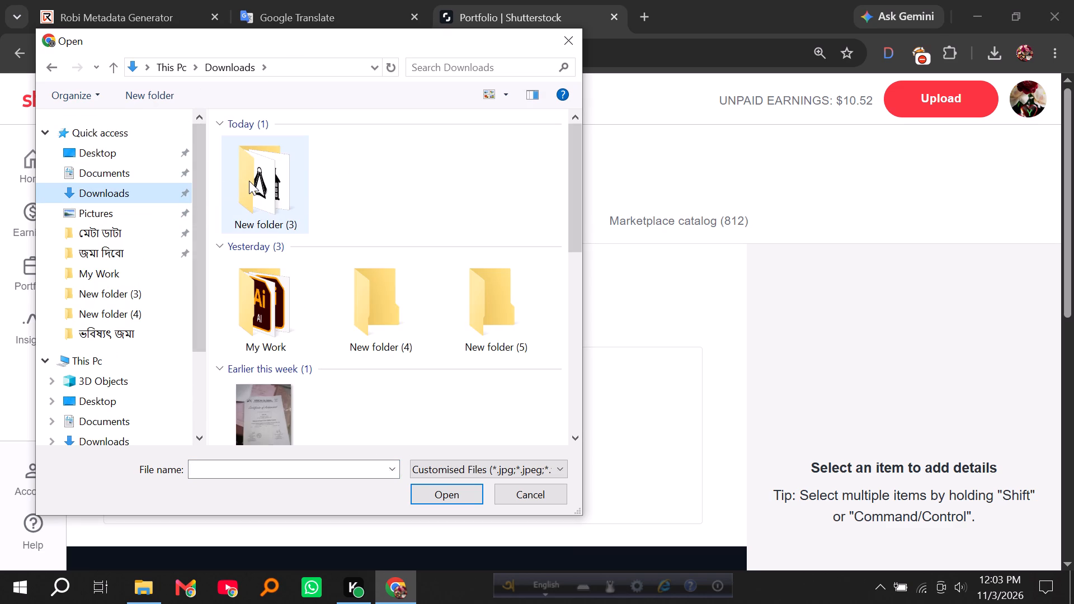
click(130, 213)
double_click(327, 183)
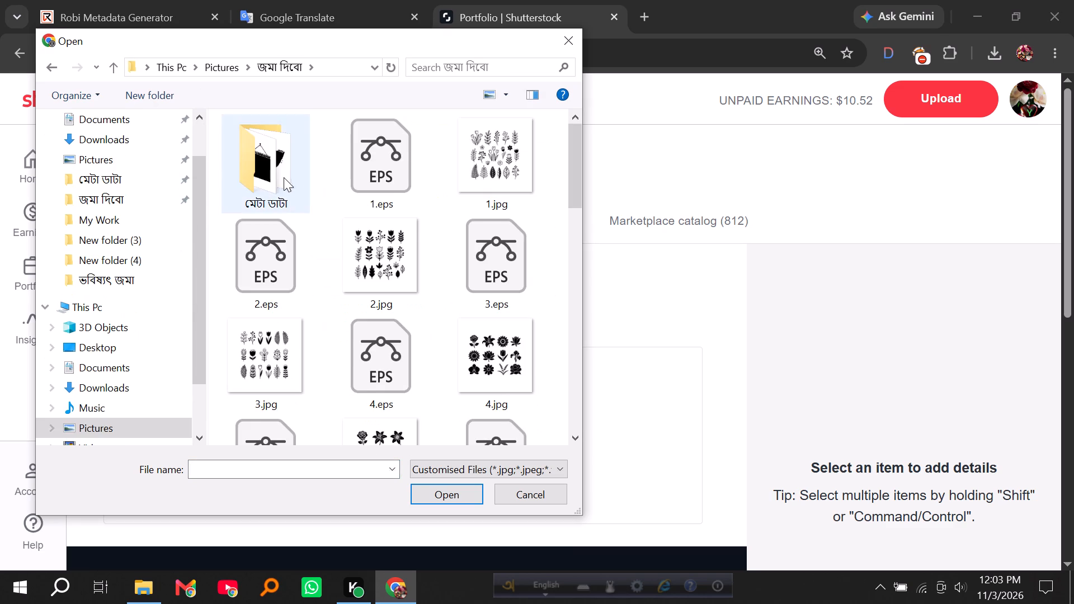
double_click(279, 174)
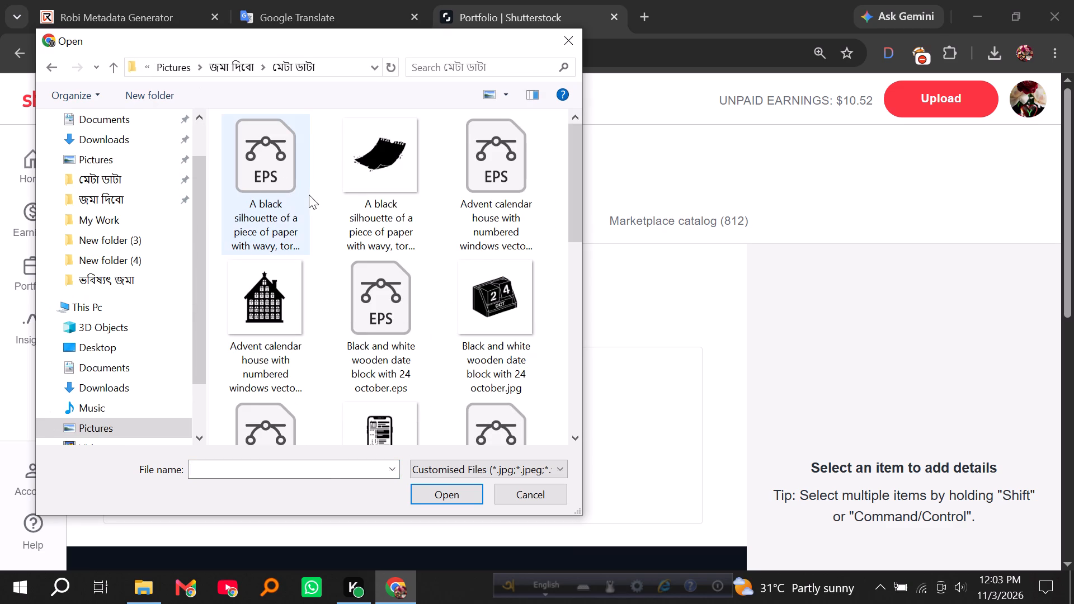
Select the eight JPG illustrations, from the black paper silhouette to the open spiral notebook, without their EPS versions, and upload them to Shutterstock.
click(360, 179)
ctrl+click(274, 288)
ctrl+click(463, 303)
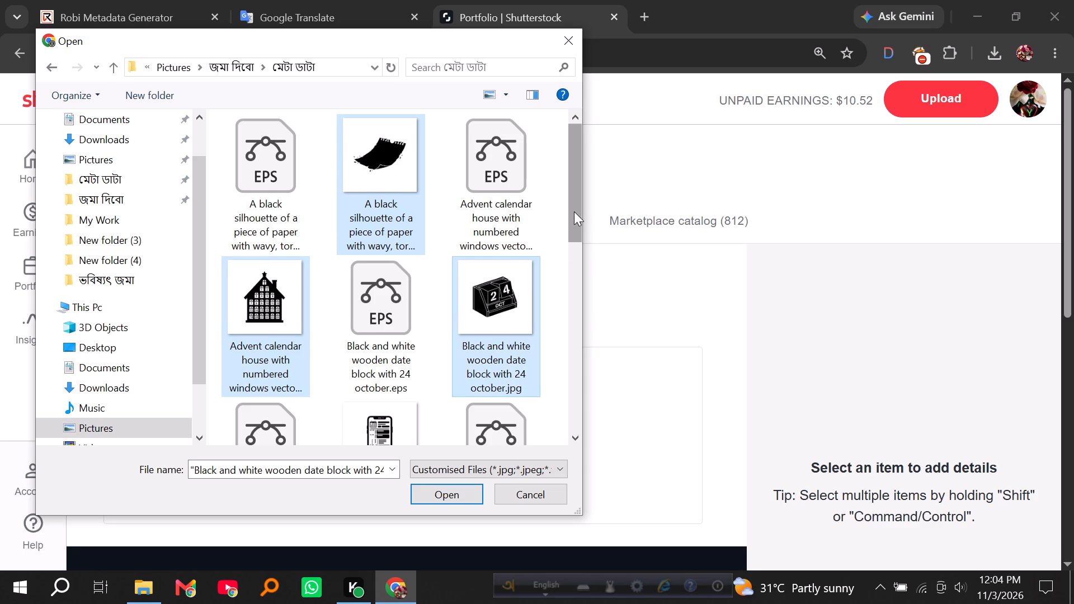
drag(574, 211, 570, 290)
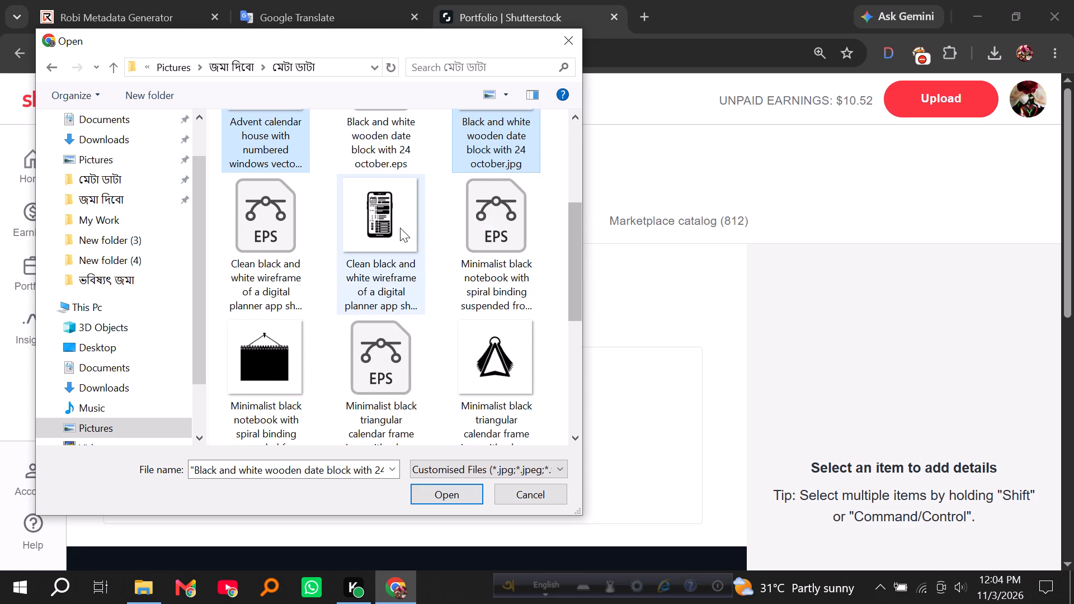
ctrl+click(400, 228)
ctrl+click(249, 379)
ctrl+click(483, 378)
drag(574, 290, 576, 298)
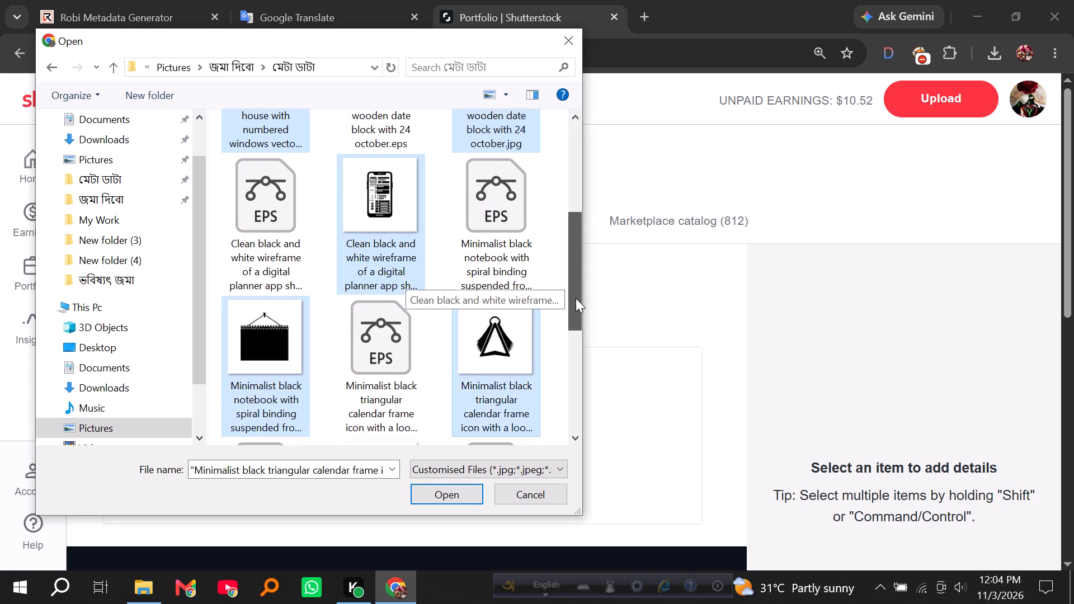
drag(576, 298, 582, 375)
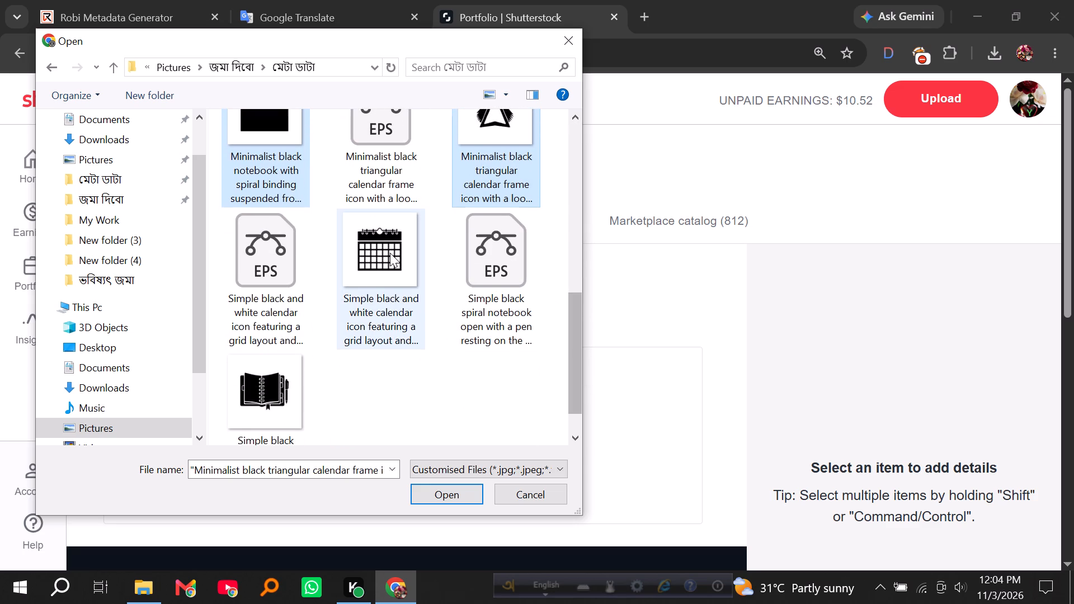
ctrl+click(390, 253)
ctrl+click(286, 375)
scroll(446, 306, up, 10)
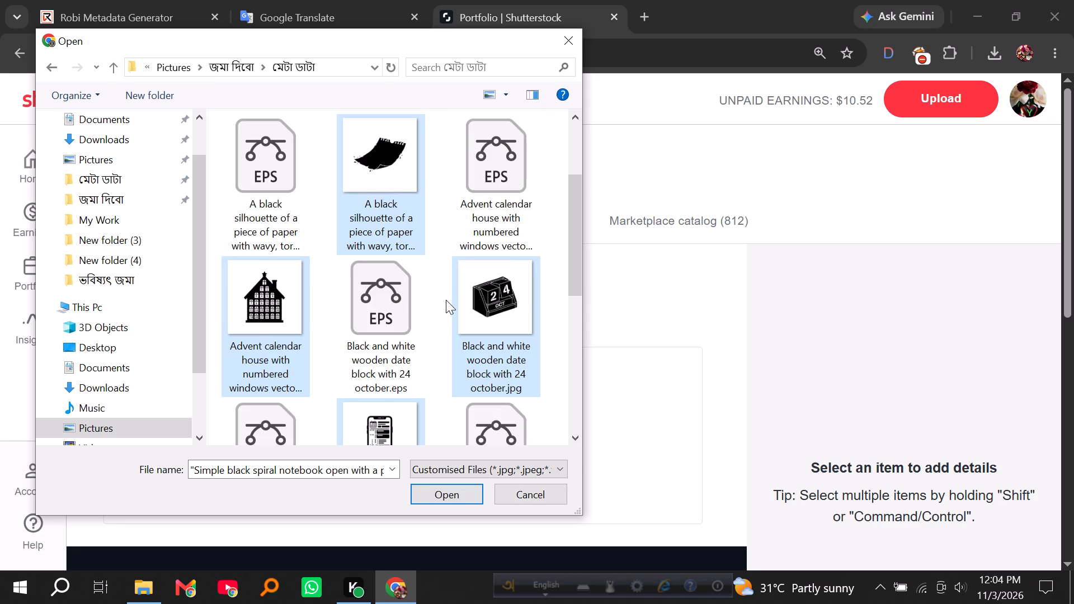
scroll(446, 300, up, 2)
scroll(450, 291, down, 12)
click(440, 491)
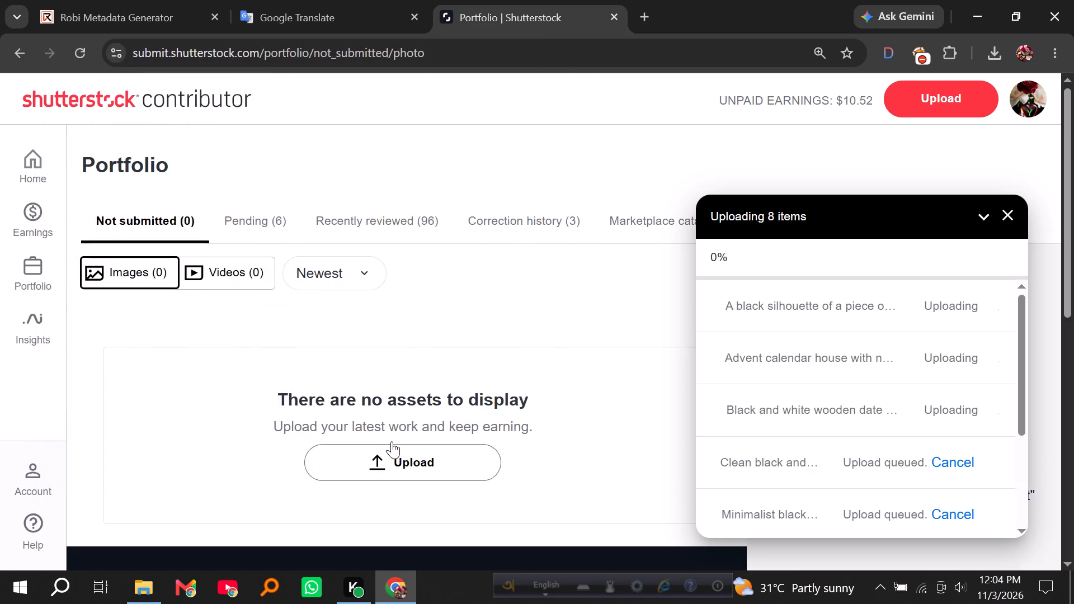
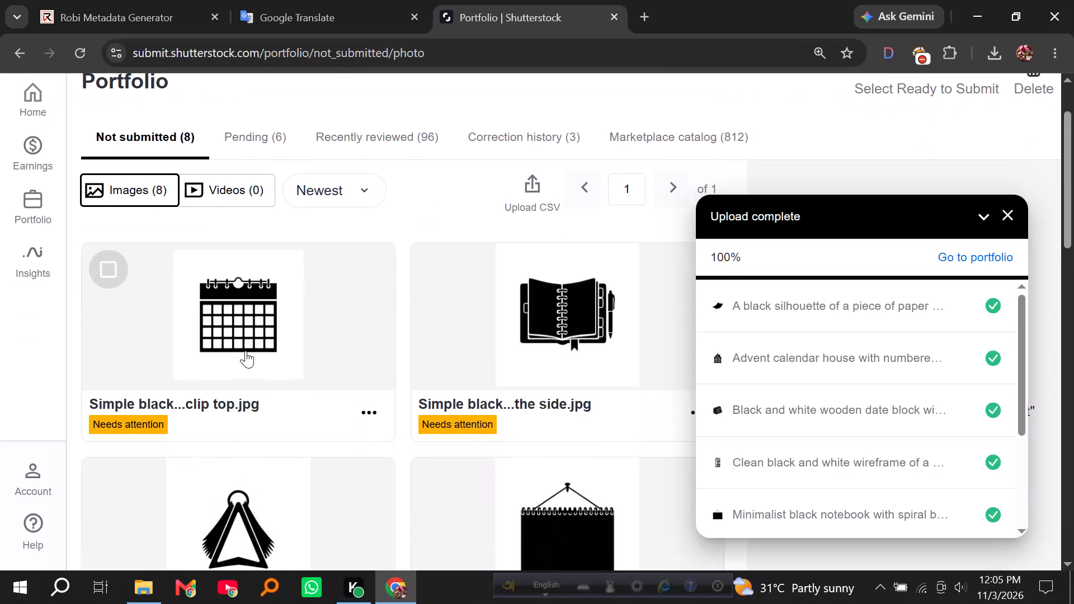
Select the calendar grid image, dismiss the completed upload list and reload the not-submitted images page.
scroll(156, 347, down, 1)
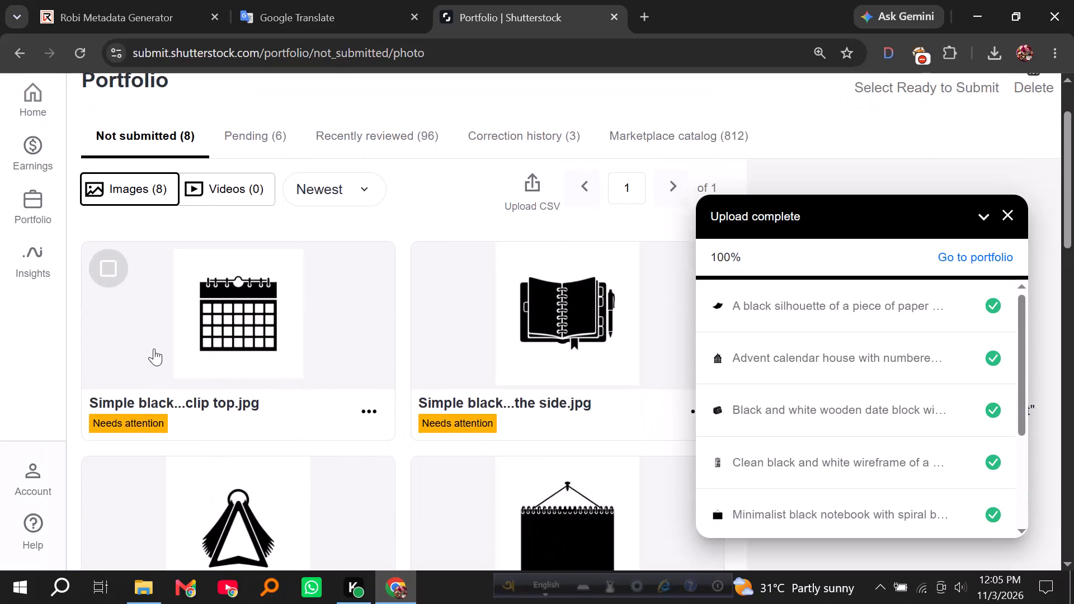
scroll(154, 348, down, 1)
click(226, 173)
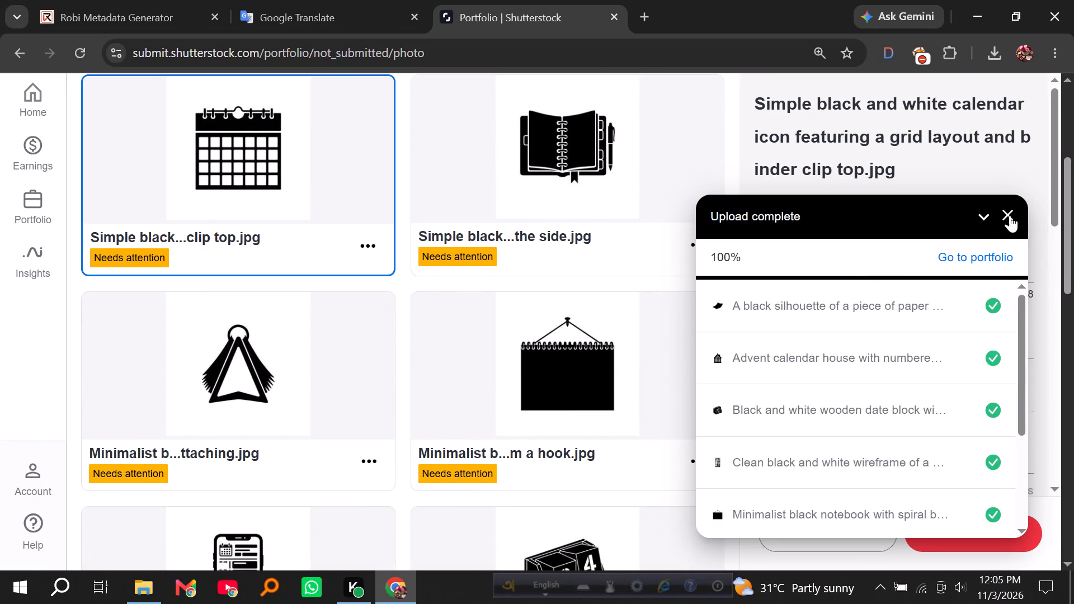
click(1010, 213)
click(78, 56)
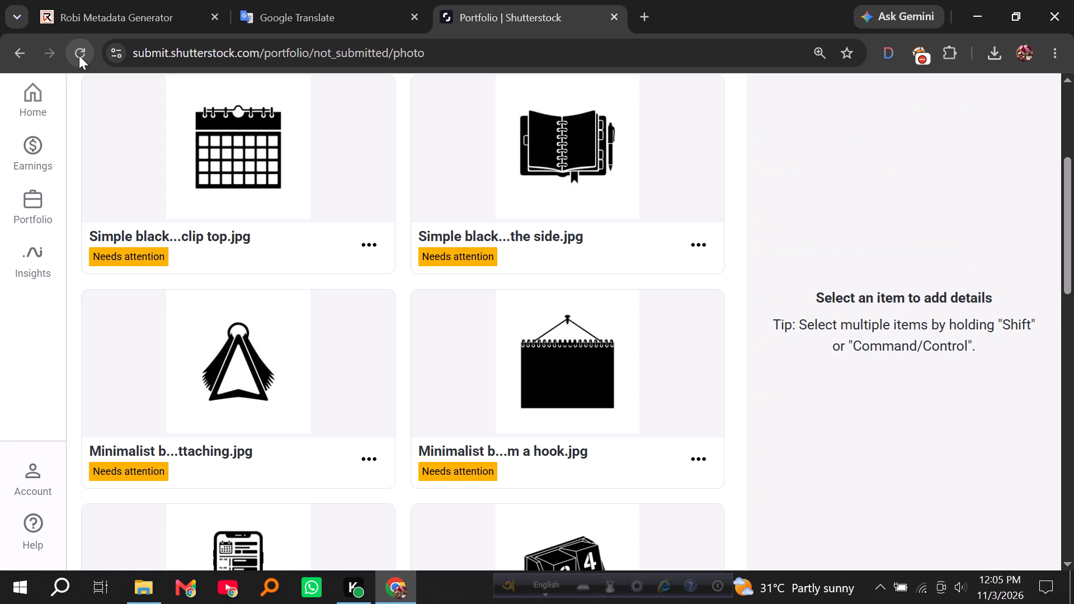
Review the newly uploaded not-submitted images, from the calendar icon down to the paper silhouette and advent house.
scroll(107, 150, down, 1)
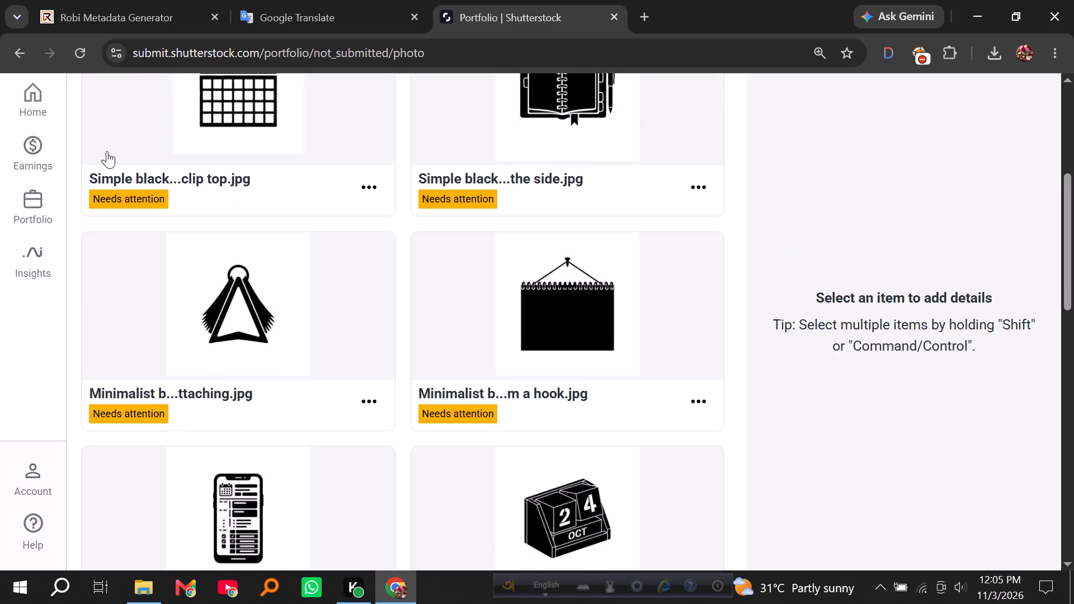
scroll(109, 153, up, 1)
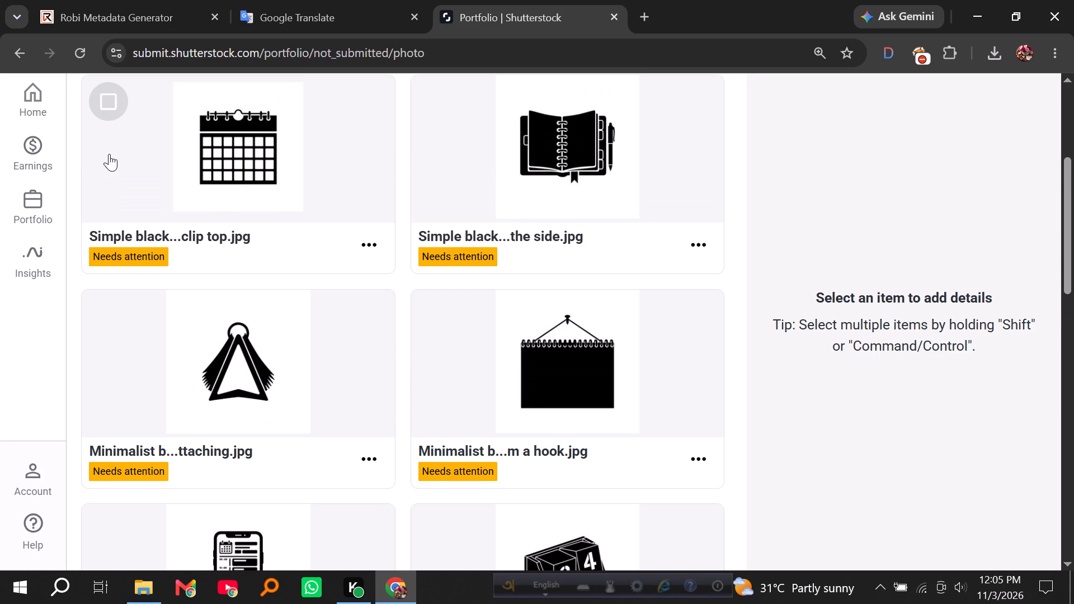
scroll(109, 154, down, 3)
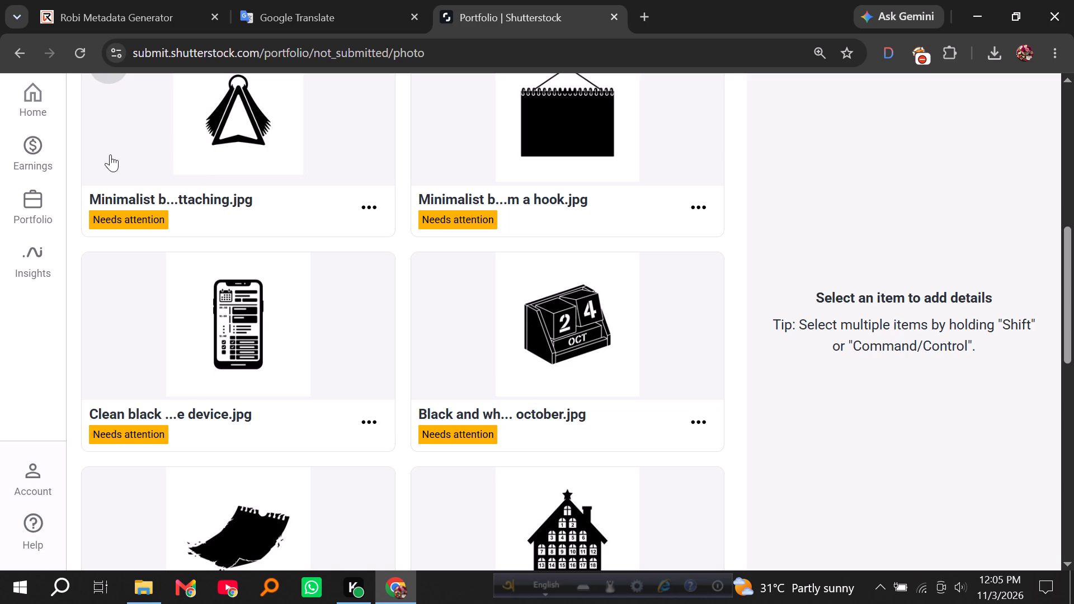
scroll(135, 147, down, 4)
scroll(136, 154, up, 8)
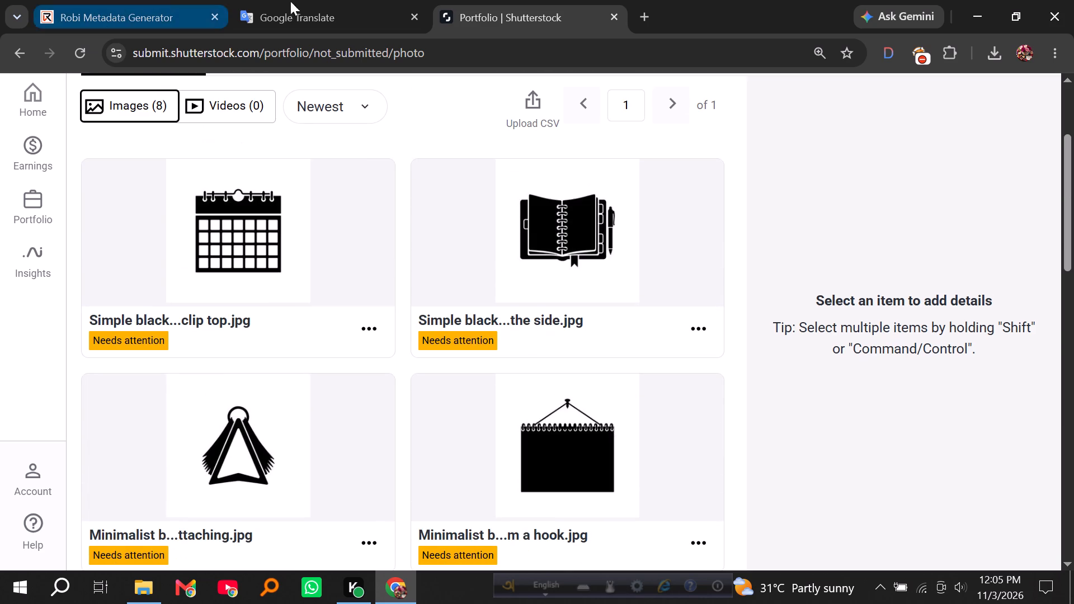
Switch to File Explorer, showing the মেটা ডাটা folder with the EPS and JPG illustrations.
click(392, 598)
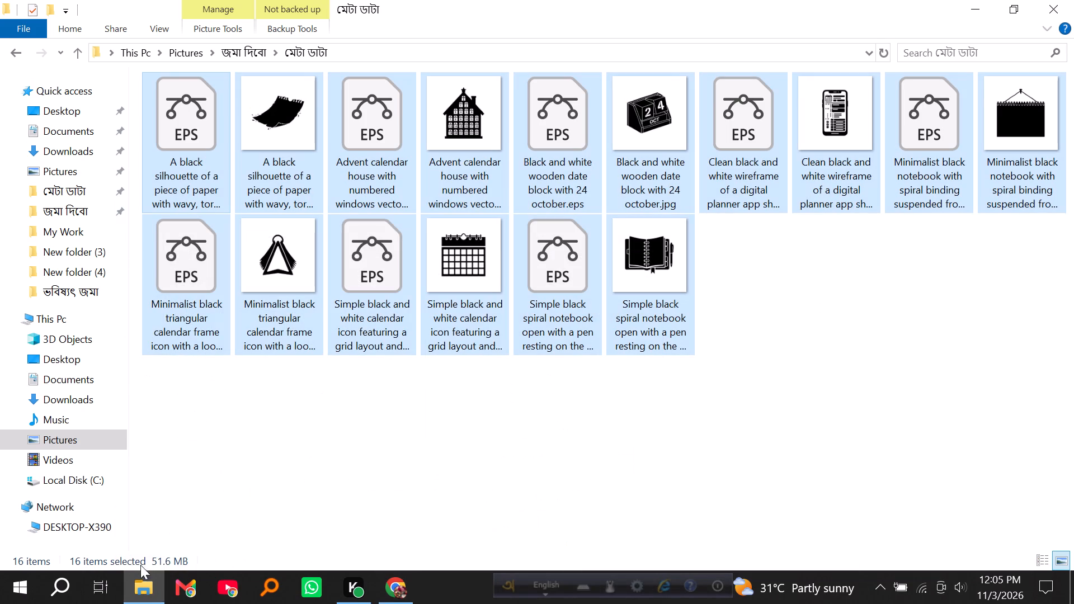
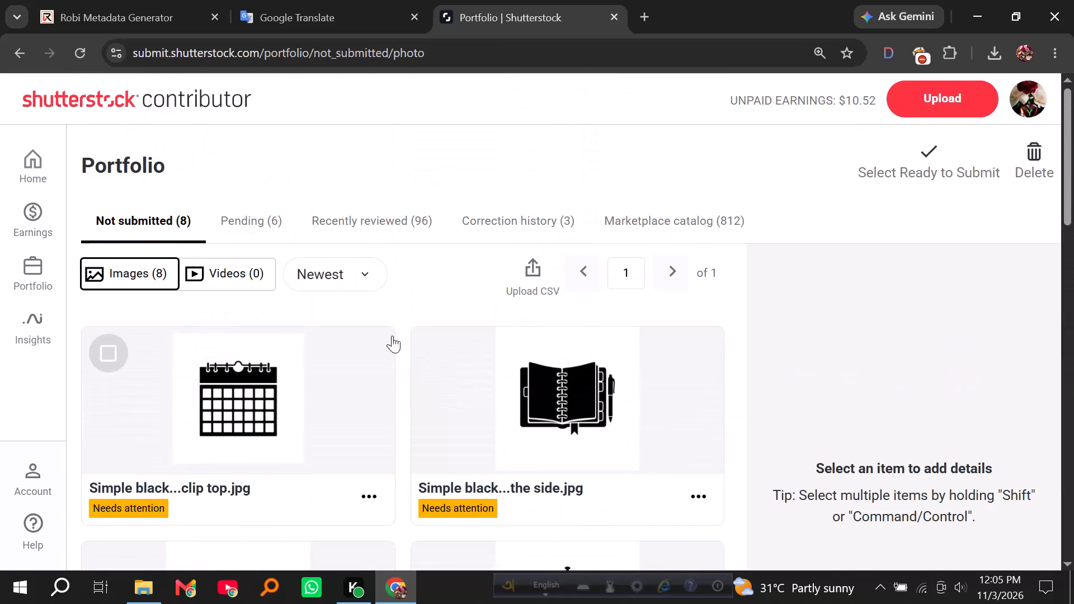
Check the generated metadata in Robi Metadata, return to the Shutterstock portfolio and select the calendar grid image.
click(166, 0)
scroll(442, 243, down, 4)
scroll(486, 296, up, 8)
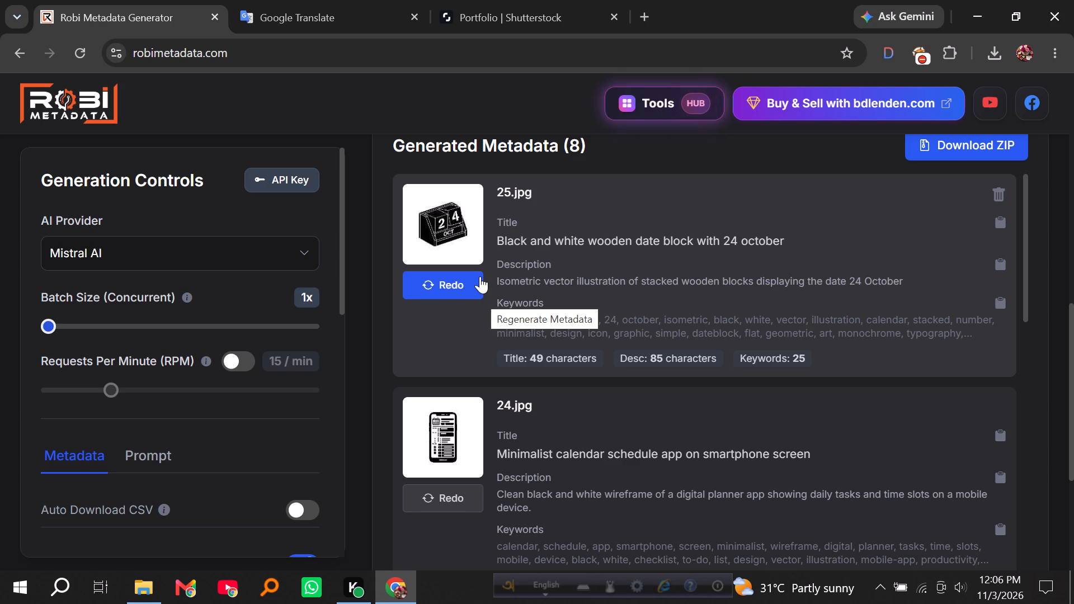
scroll(483, 283, down, 2)
scroll(484, 328, up, 4)
click(469, 0)
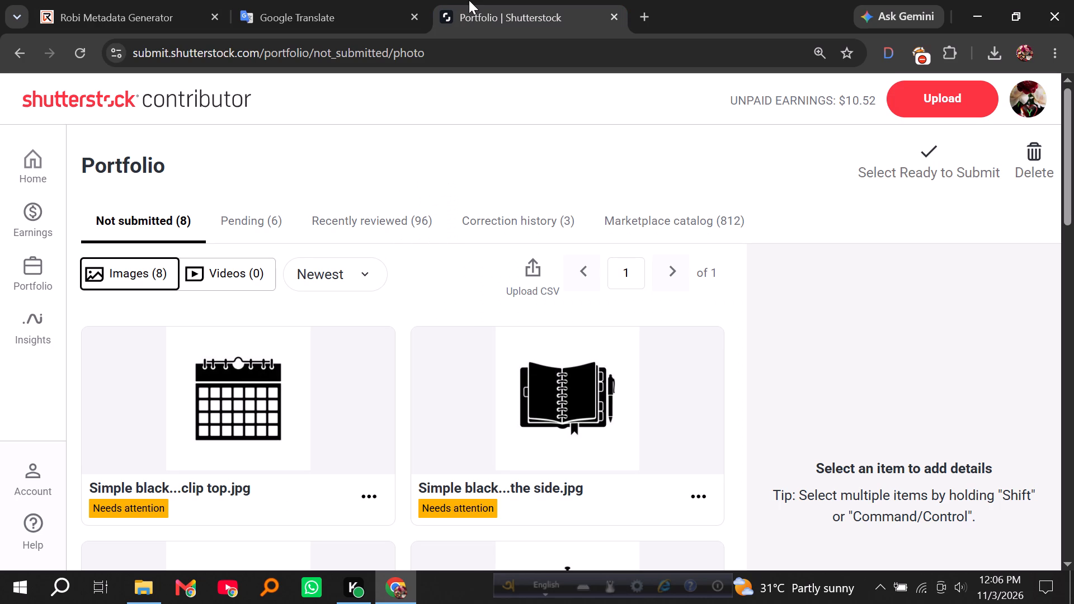
scroll(477, 82, down, 4)
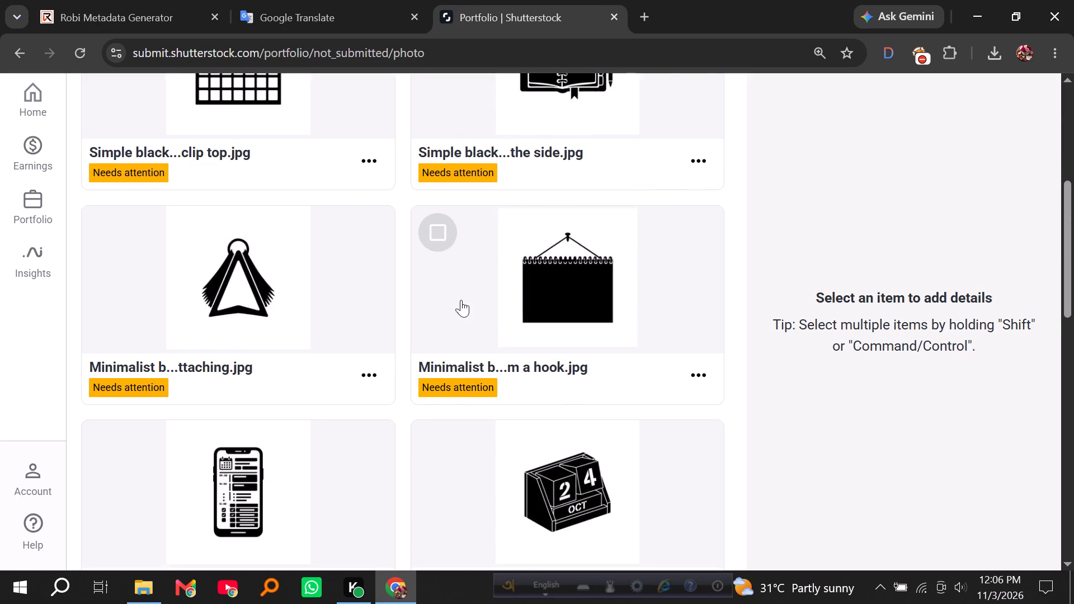
scroll(447, 340, up, 4)
click(254, 387)
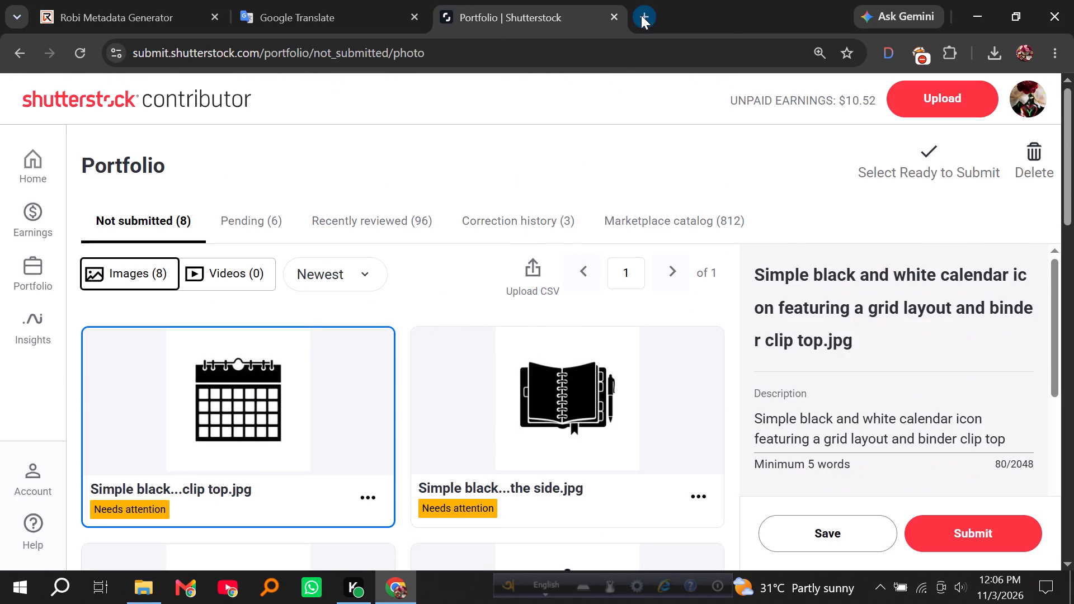
Search for "vecteezy contributor" in a new browser tab and open the Vecteezy contributor site.
click(641, 15)
key(v)
key(Return)
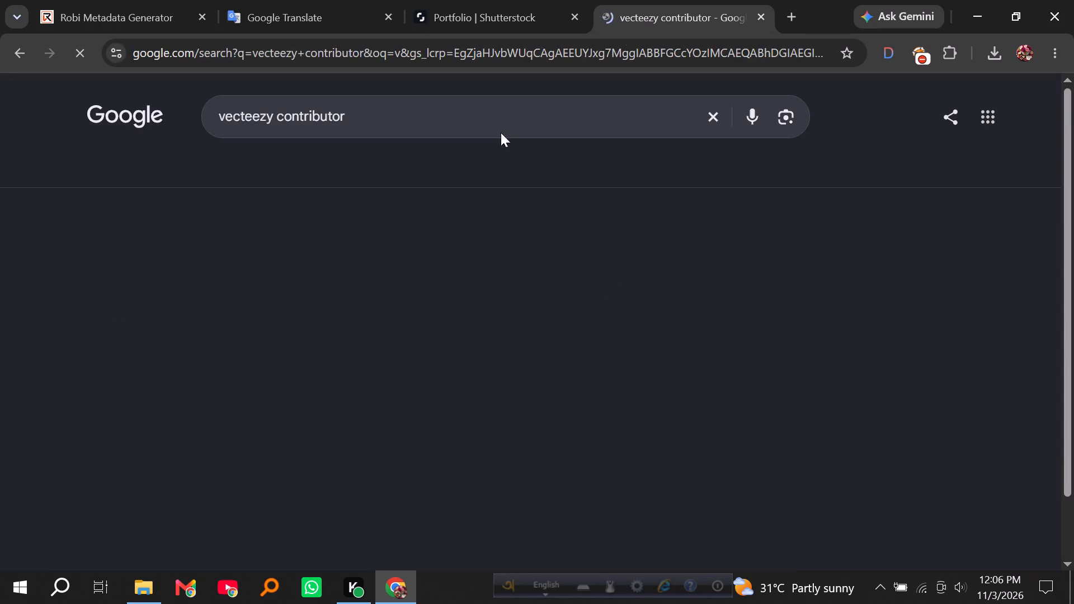
click(205, 262)
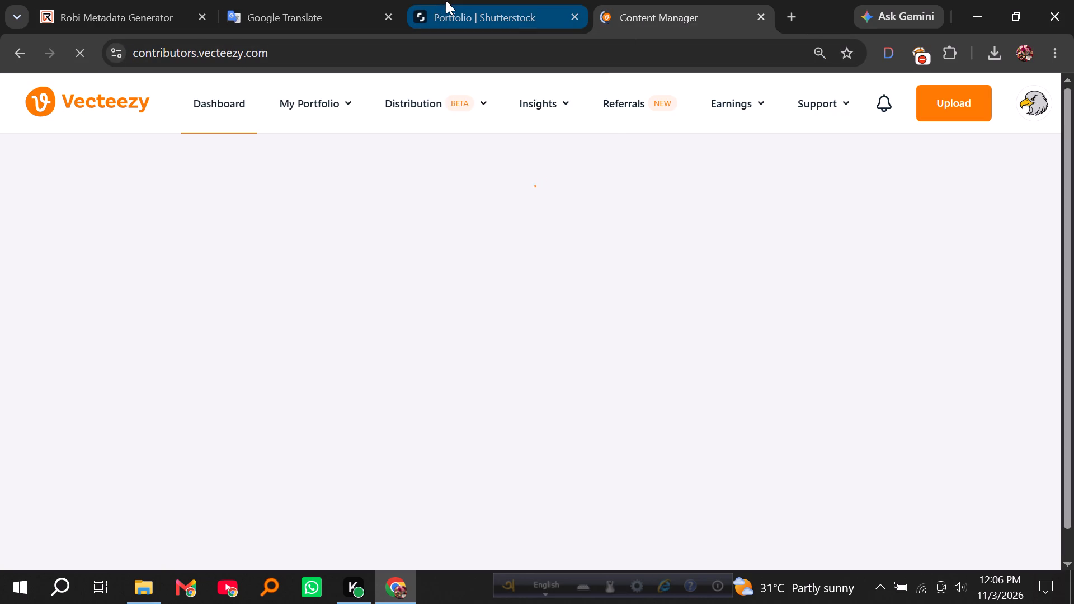
Look over the Vecteezy contributor dashboard and open the file upload page.
scroll(280, 255, down, 3)
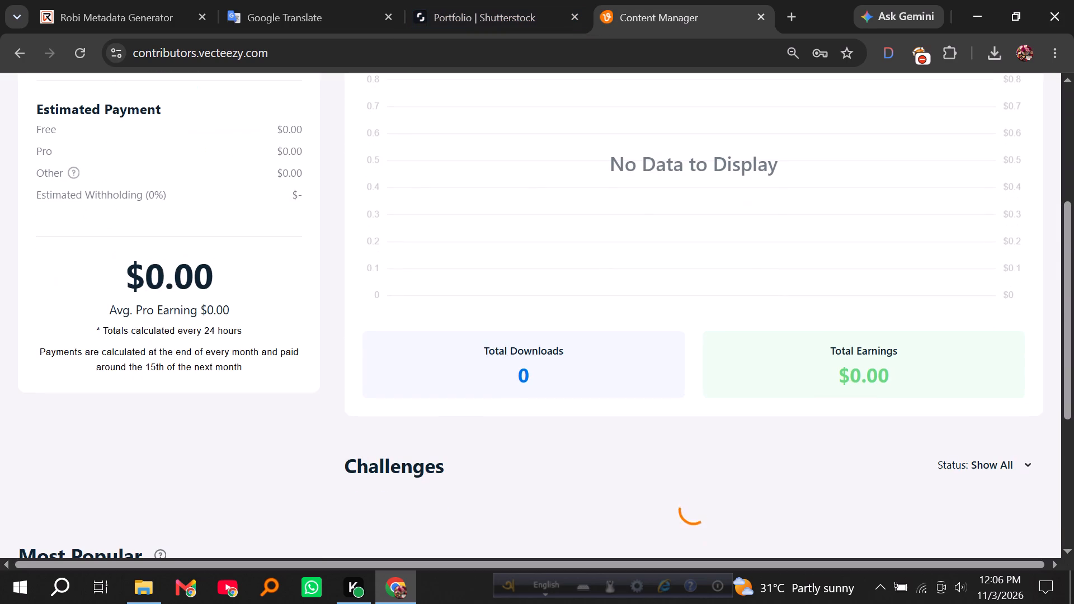
scroll(282, 266, down, 4)
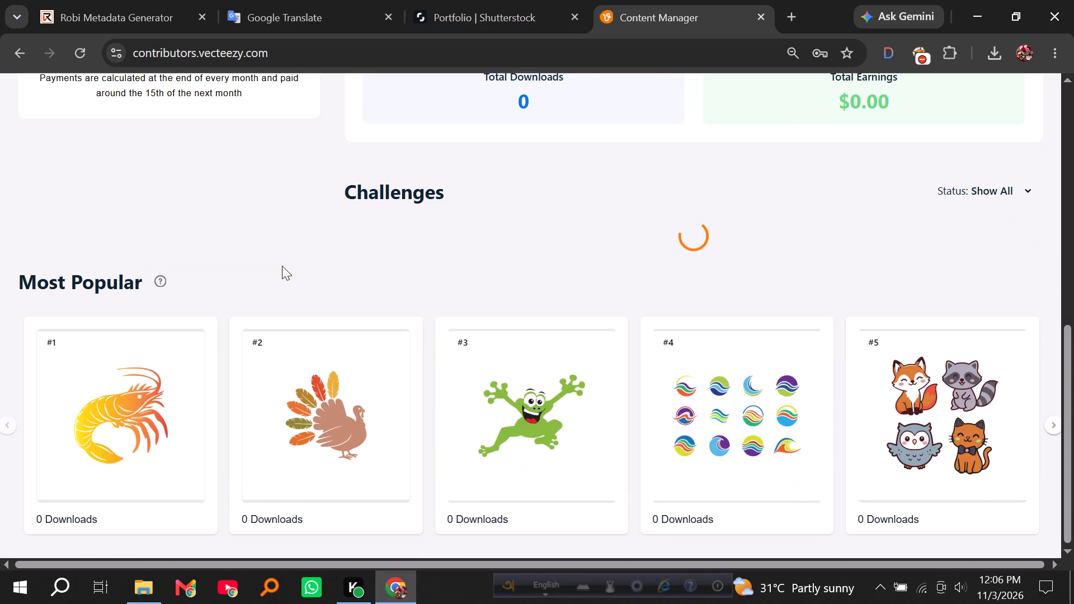
scroll(282, 266, up, 5)
scroll(282, 266, down, 5)
scroll(282, 266, up, 9)
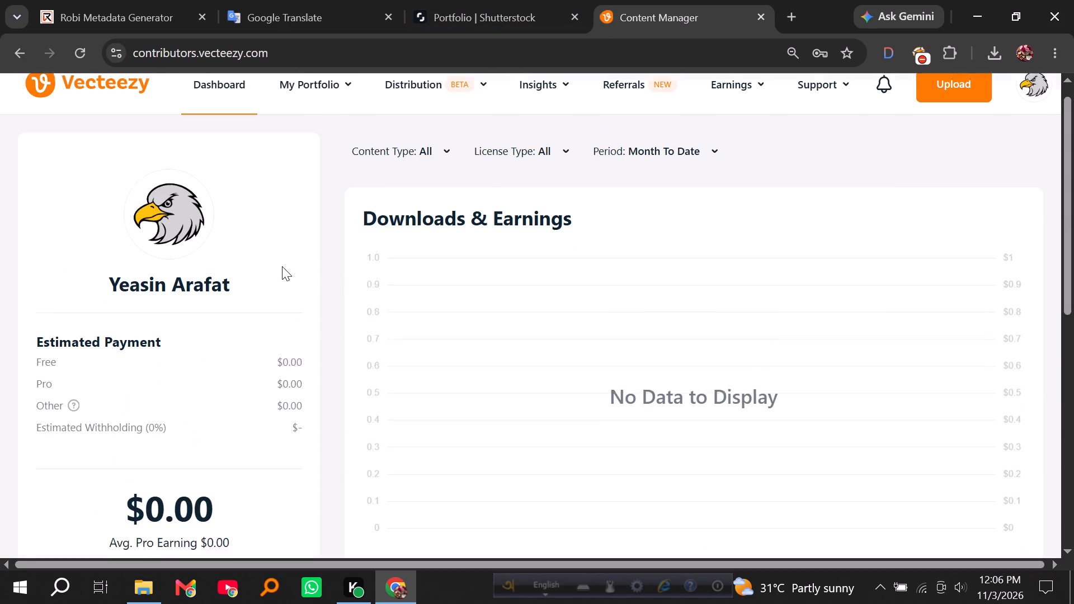
scroll(282, 268, up, 1)
click(347, 97)
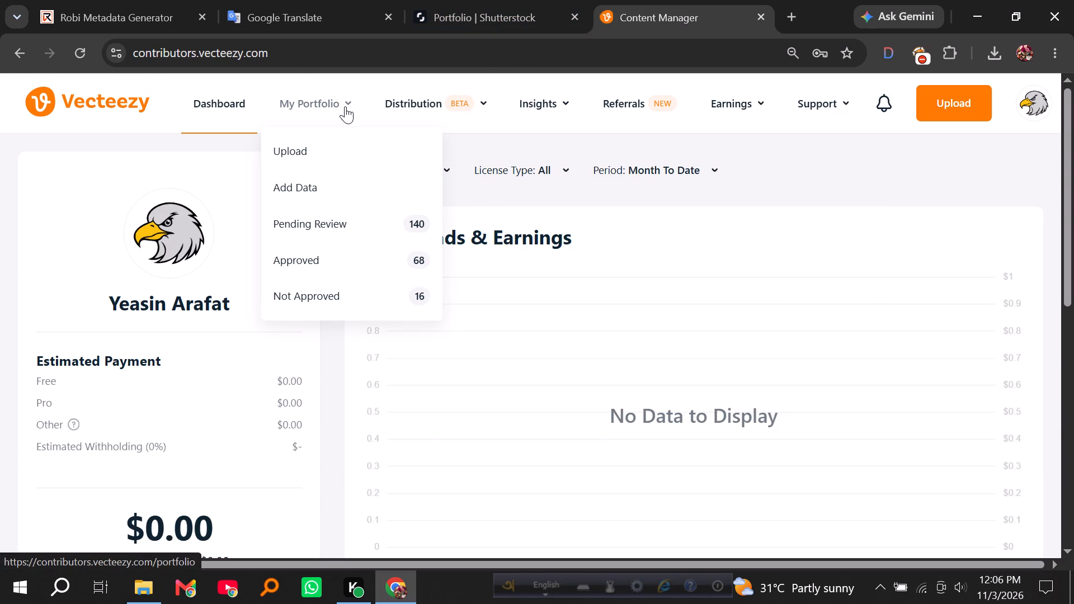
click(958, 98)
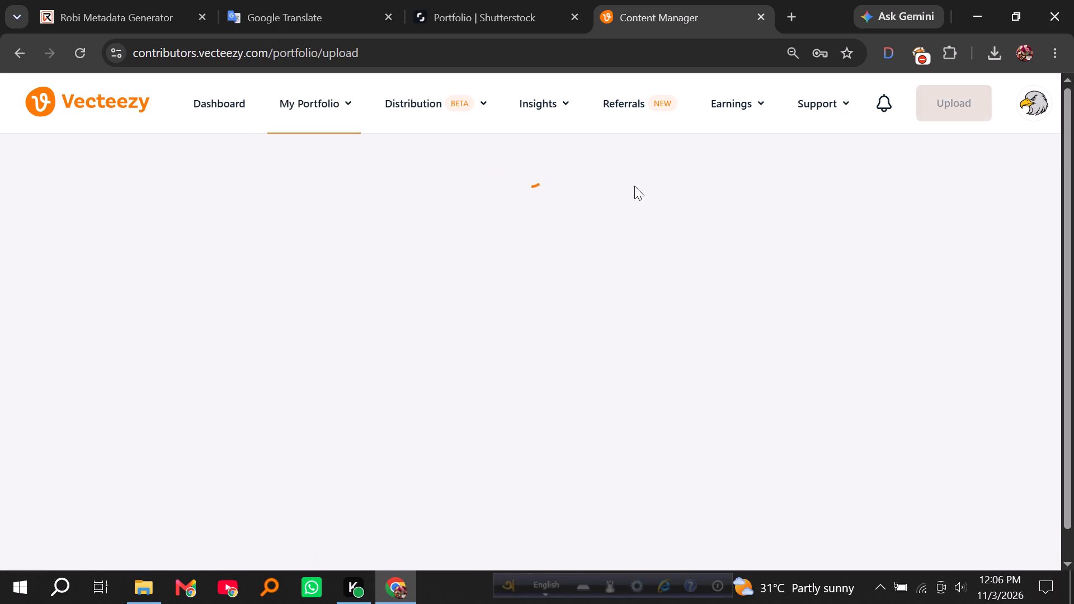
scroll(485, 388, down, 2)
Deselect all the JPG files in the মেটা ডাটা folder and upload the eight EPS files to Vecteezy.
click(139, 588)
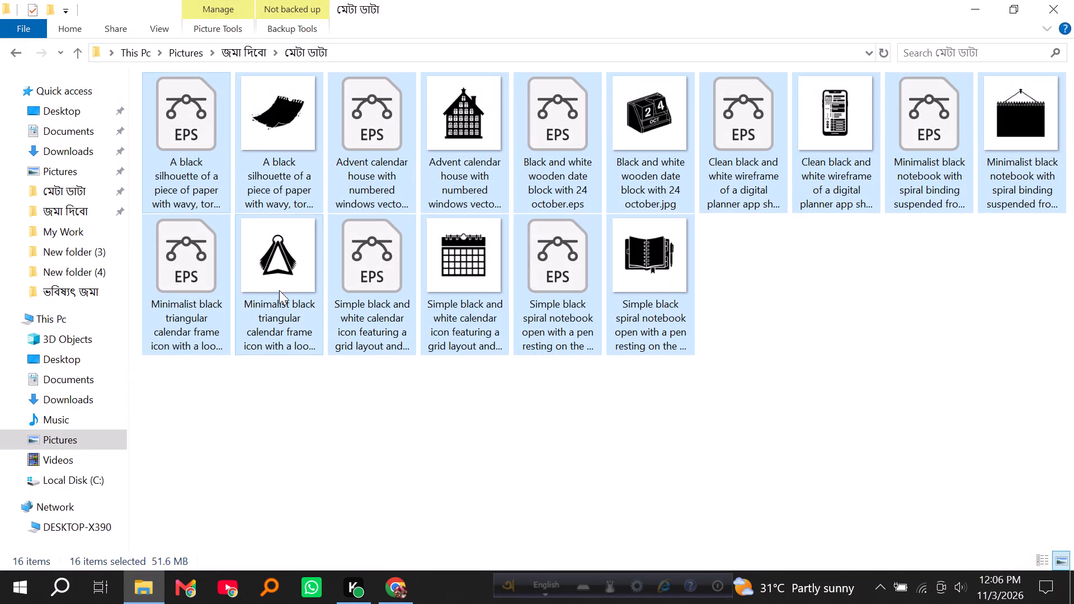
ctrl+click(284, 126)
ctrl+click(476, 148)
ctrl+click(646, 144)
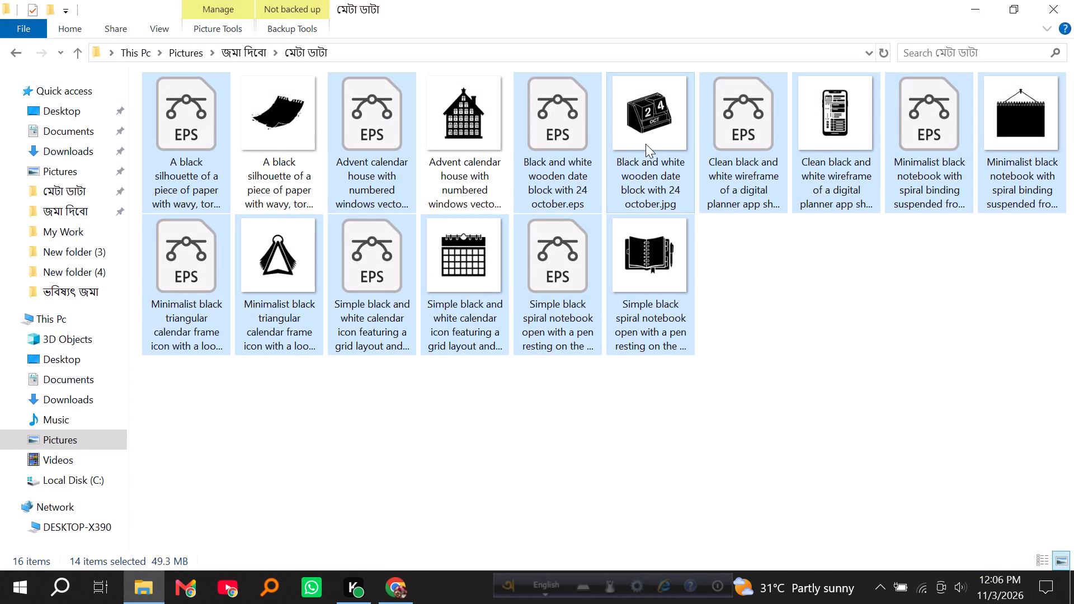
ctrl+click(840, 139)
ctrl+click(1014, 141)
ctrl+click(660, 280)
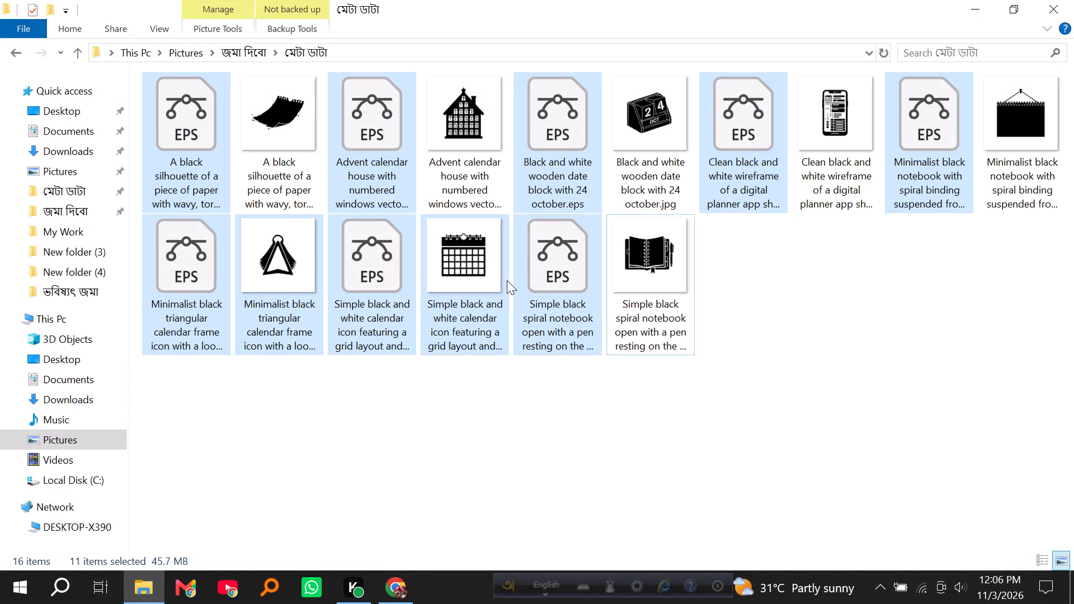
ctrl+click(481, 277)
ctrl+click(284, 286)
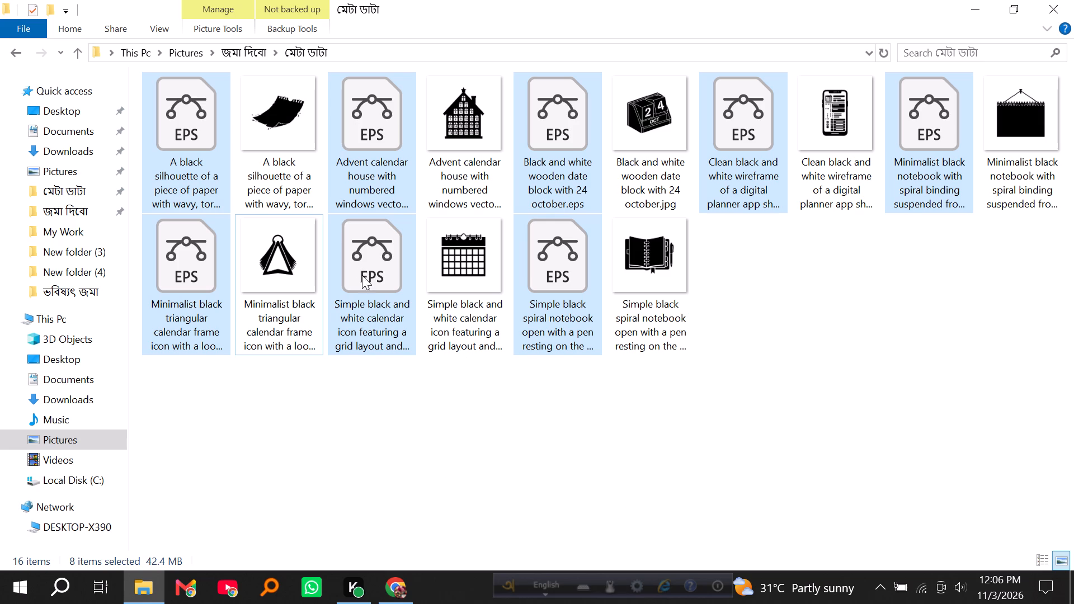
drag(383, 249, 553, 379)
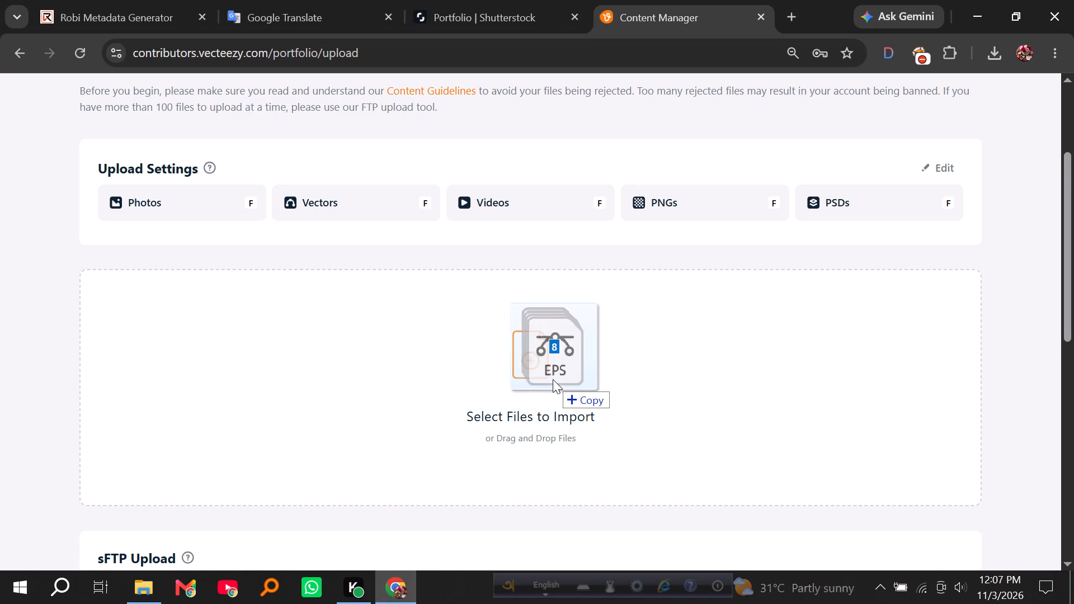
drag(553, 379, 538, 395)
Return to Shutterstock, open the Category 1 choices for the calendar grid image and translate the page into Bengali.
click(487, 0)
scroll(354, 379, down, 2)
double_click(841, 264)
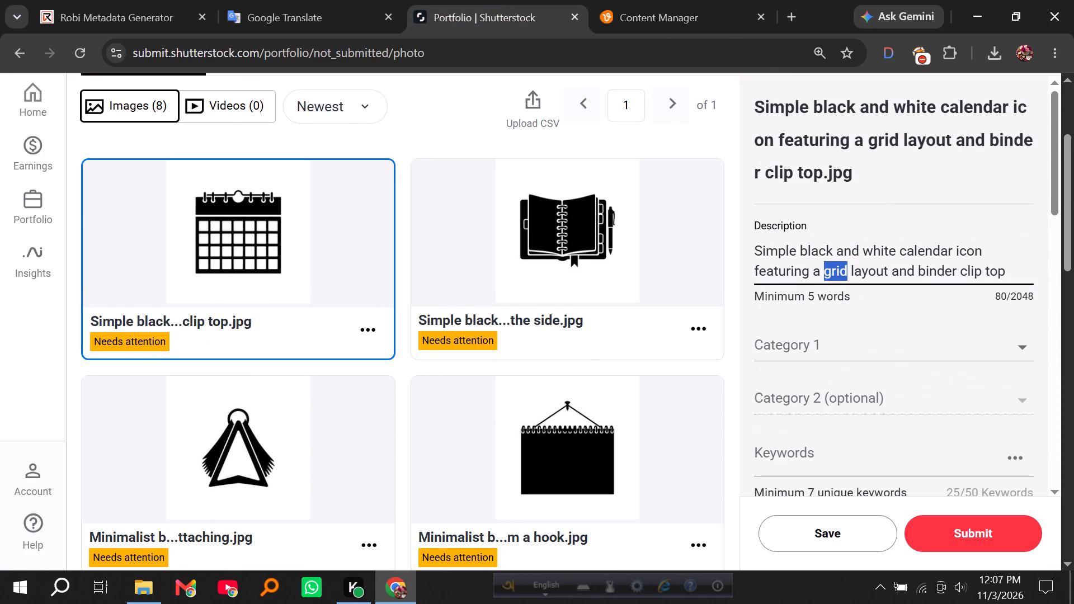
click(809, 223)
click(813, 340)
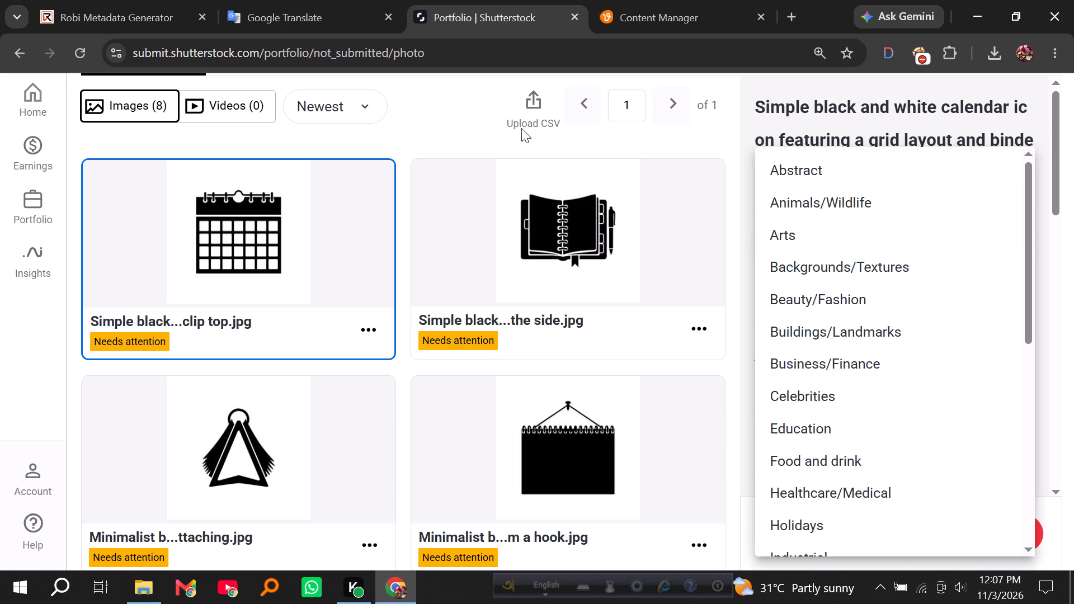
right_click(434, 124)
click(513, 452)
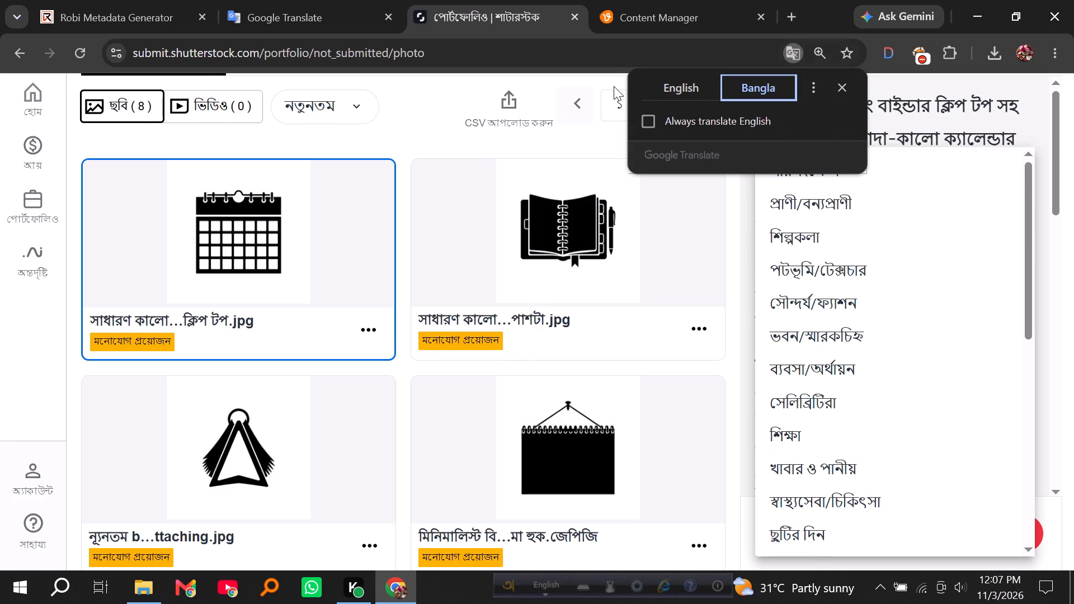
Monitor the progress of the EPS uploads on Vecteezy, glancing back at the Shutterstock and Robi Metadata pages.
click(638, 1)
scroll(356, 293, down, 1)
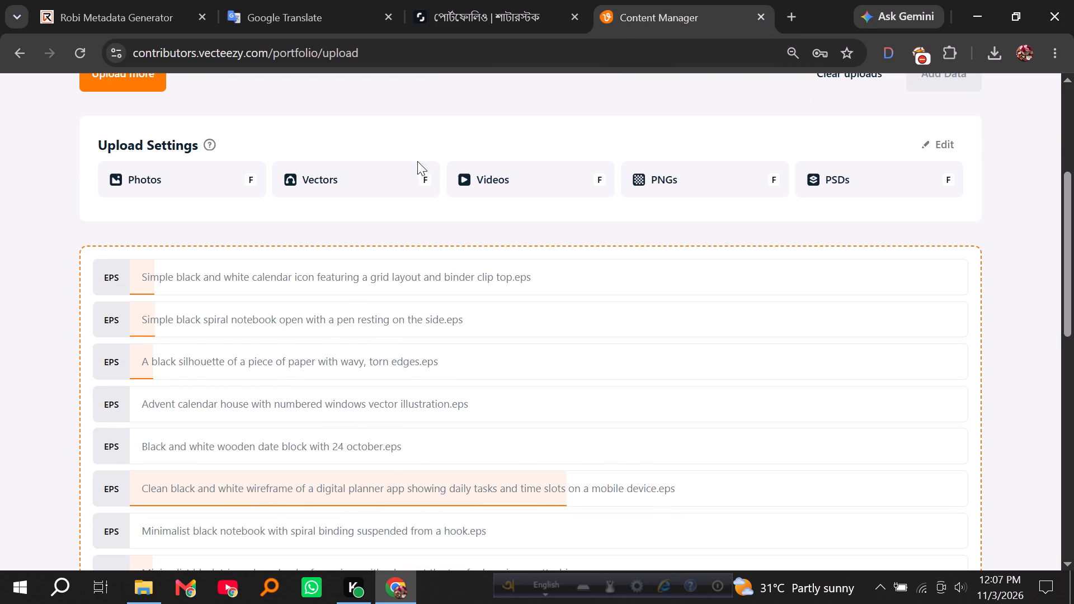
click(493, 0)
scroll(488, 319, down, 2)
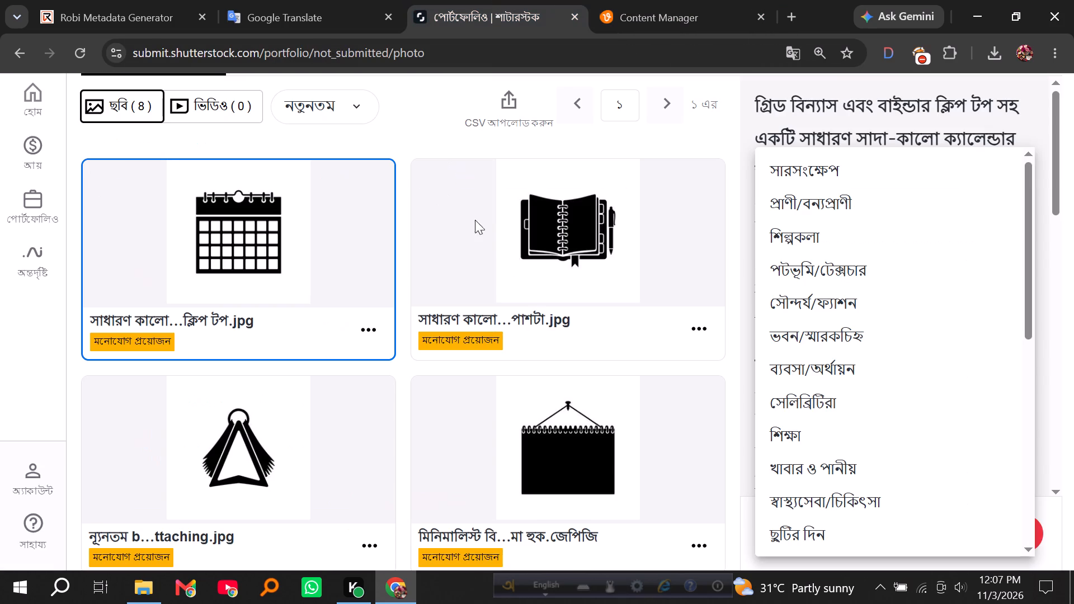
click(157, 0)
click(498, 0)
click(675, 1)
click(493, 2)
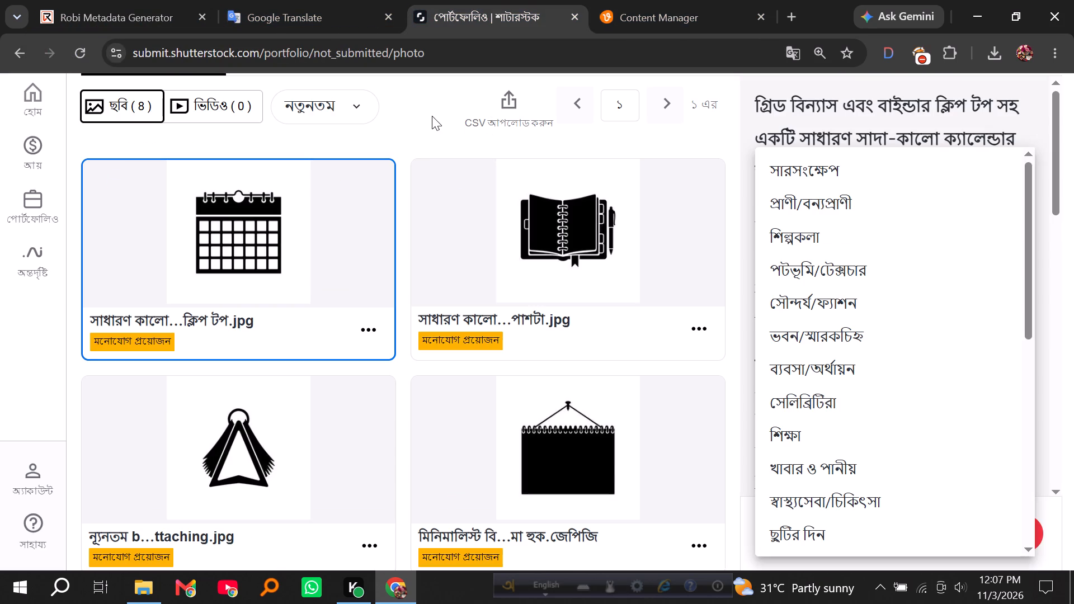
click(432, 116)
click(624, 0)
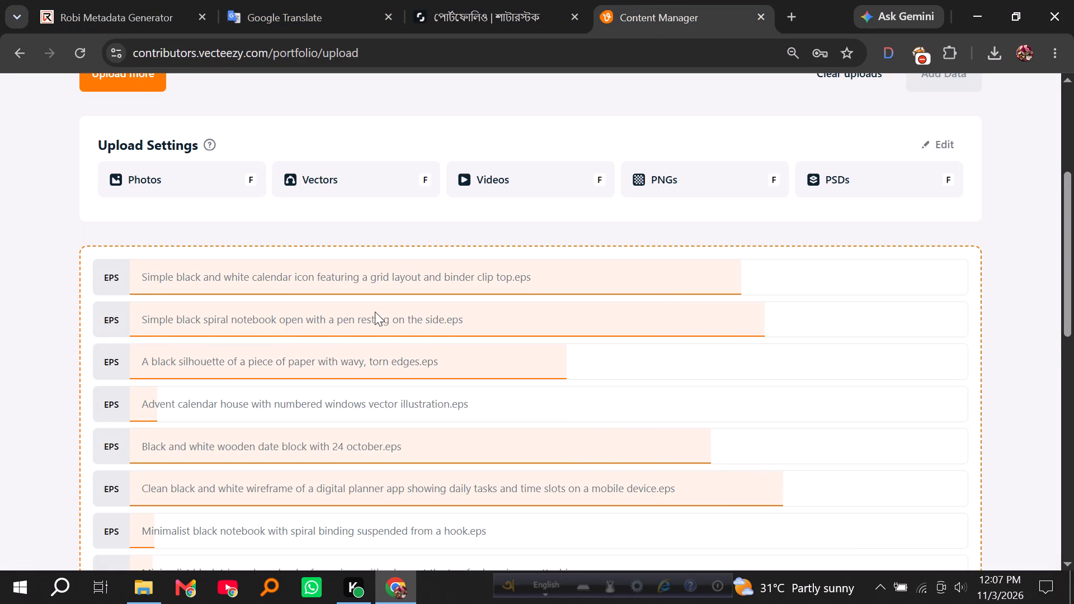
scroll(375, 317, down, 1)
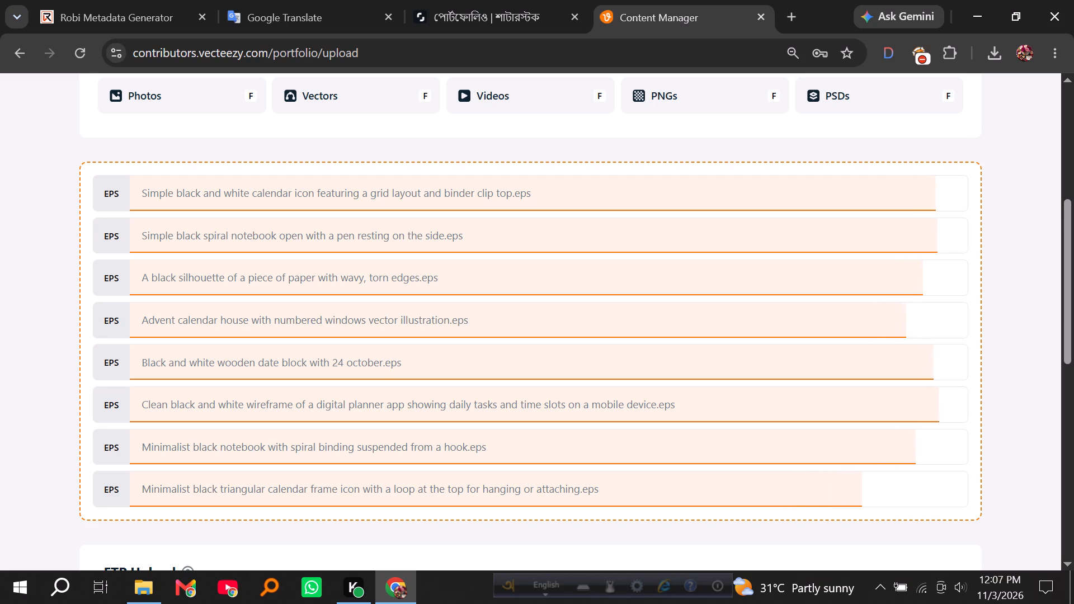
scroll(378, 317, up, 1)
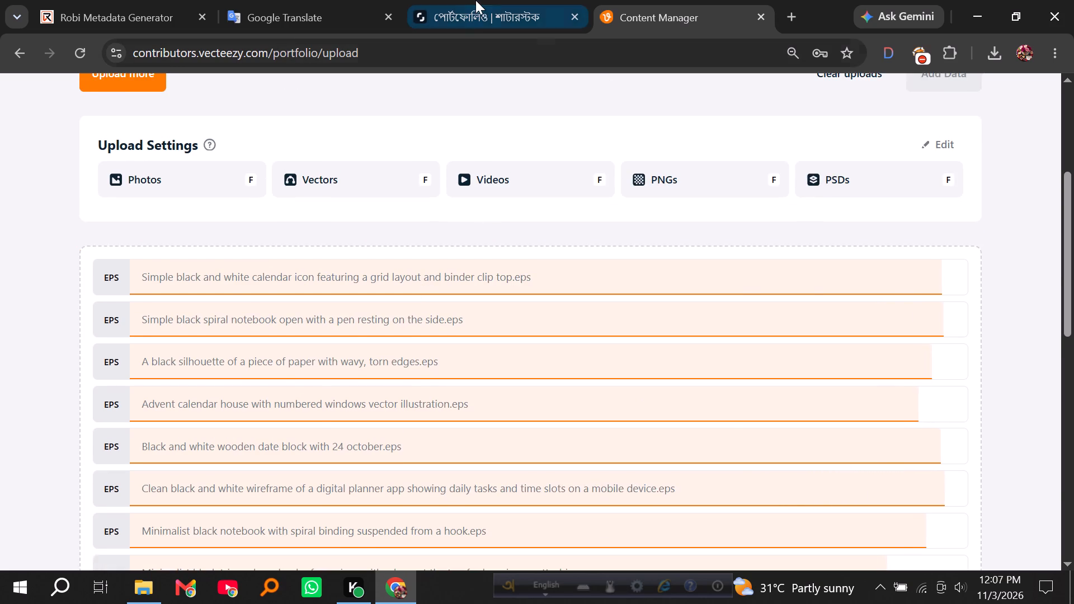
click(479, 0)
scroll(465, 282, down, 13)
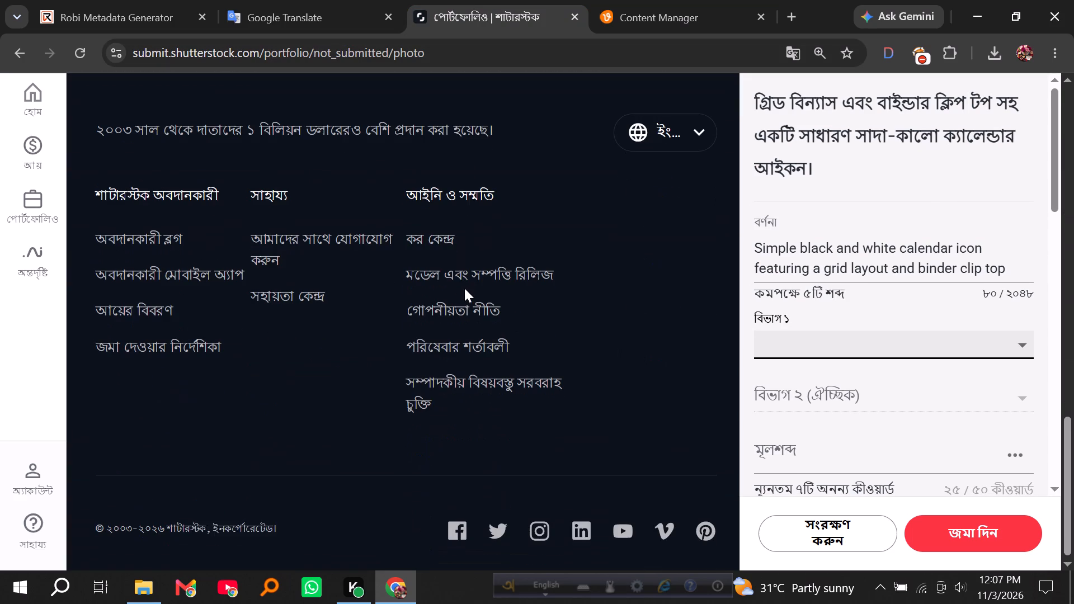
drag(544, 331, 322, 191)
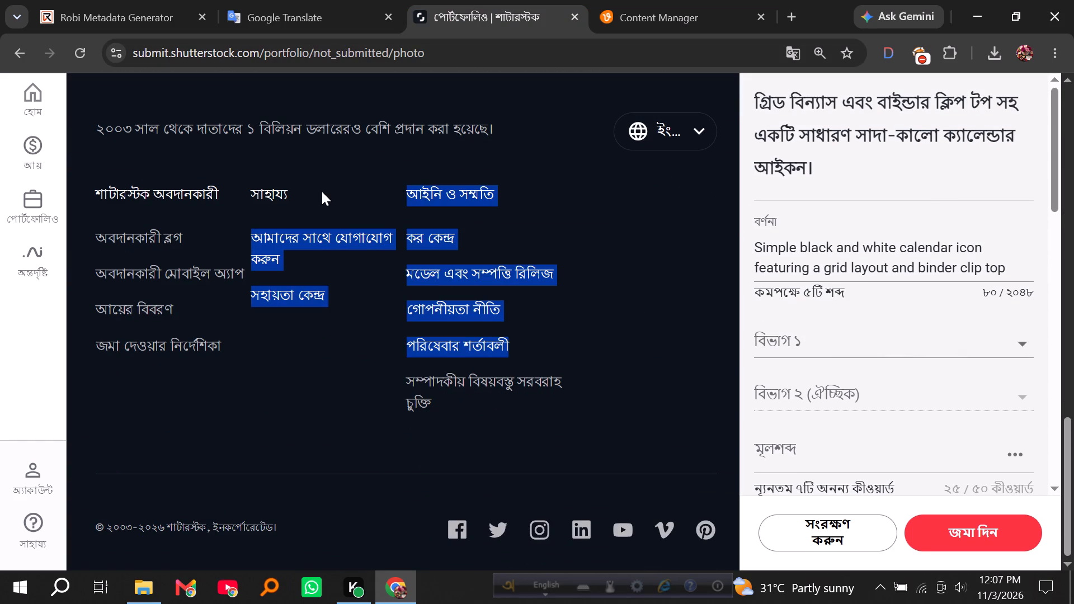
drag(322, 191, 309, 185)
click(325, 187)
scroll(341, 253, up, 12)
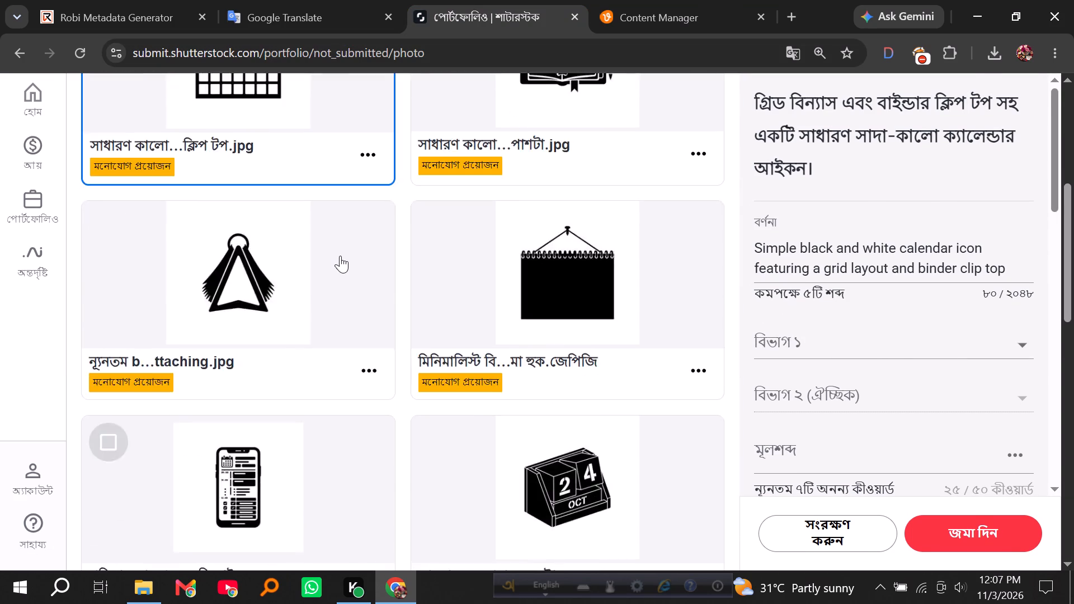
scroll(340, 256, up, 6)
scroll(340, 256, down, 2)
Check the progress of the EPS uploads on Vecteezy again.
click(643, 1)
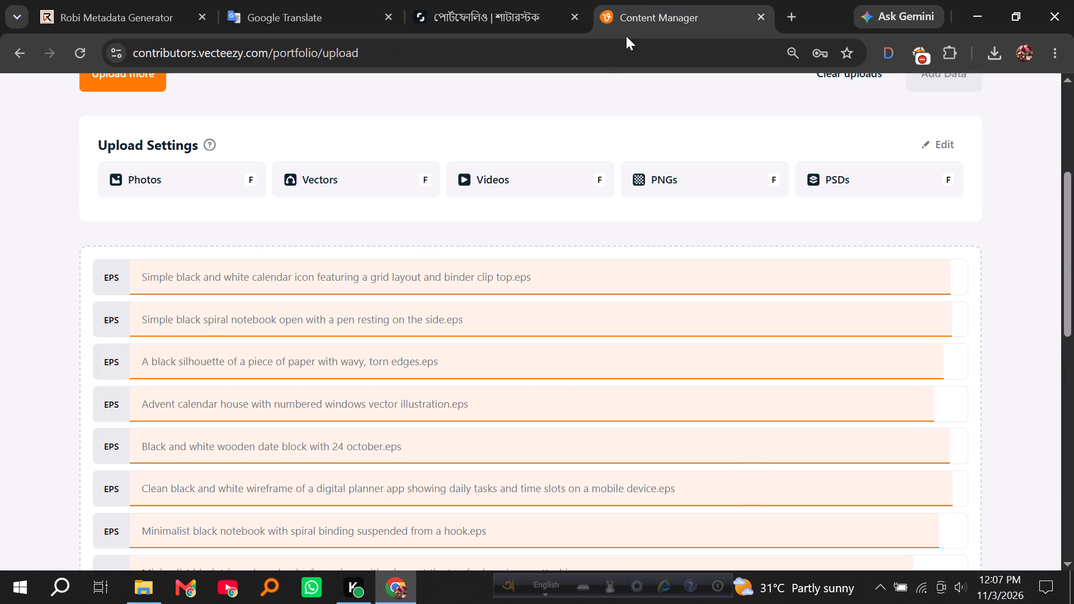
scroll(512, 277, down, 1)
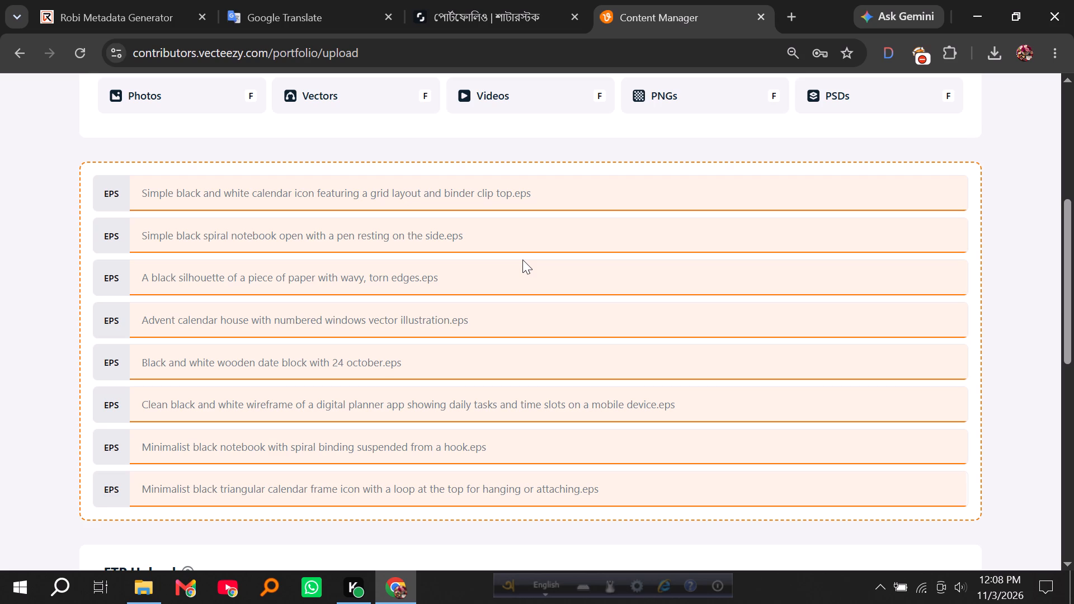
scroll(525, 258, up, 1)
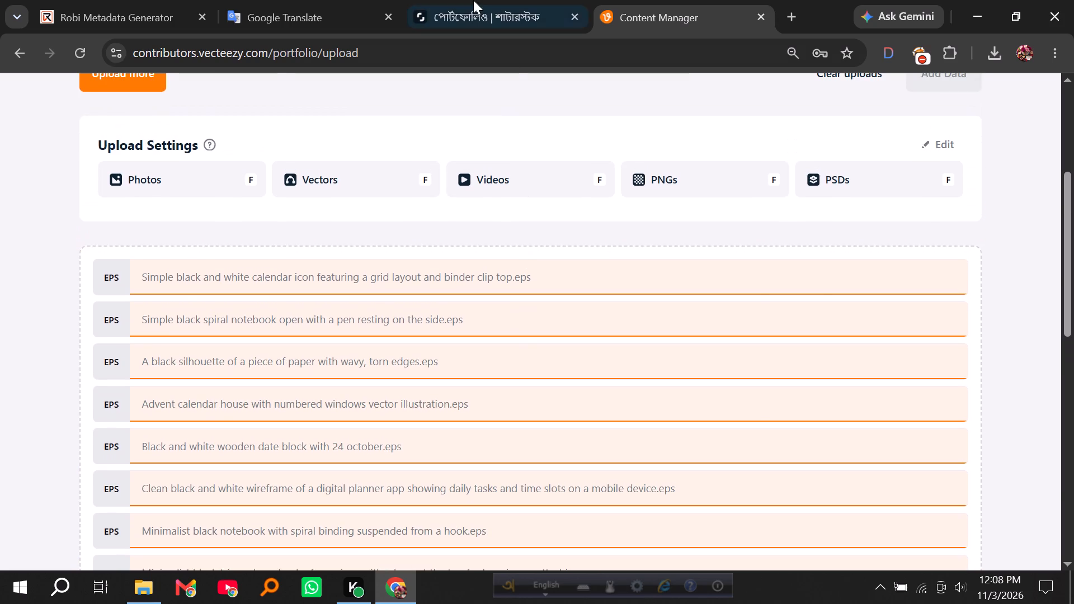
Return to Shutterstock and set Category 1 of the calendar grid image to শিল্পকলা.
click(473, 0)
scroll(324, 339, up, 2)
scroll(324, 339, down, 1)
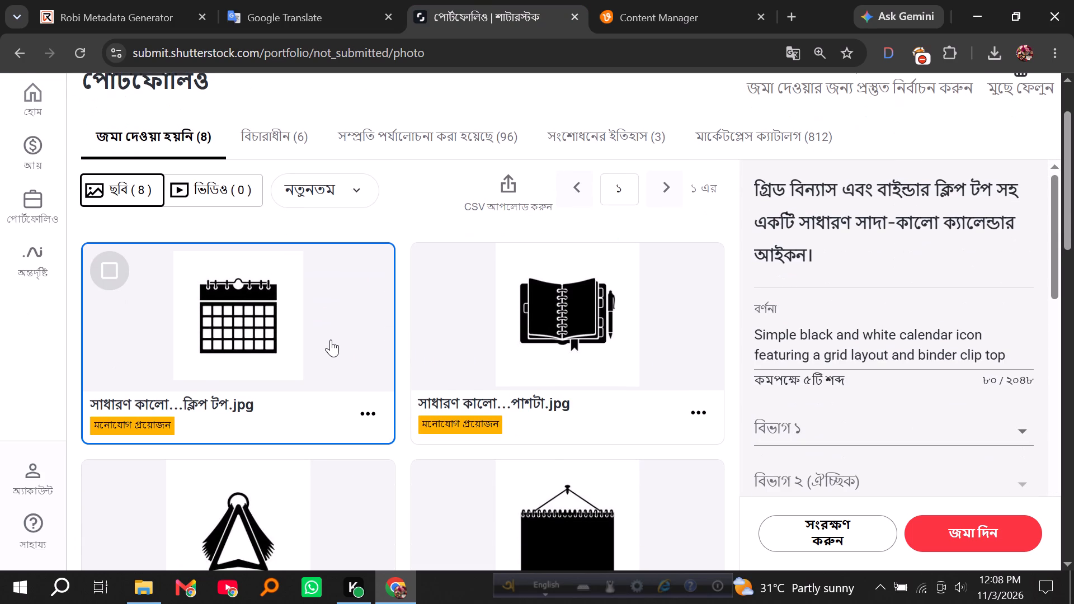
scroll(775, 349, down, 1)
click(780, 346)
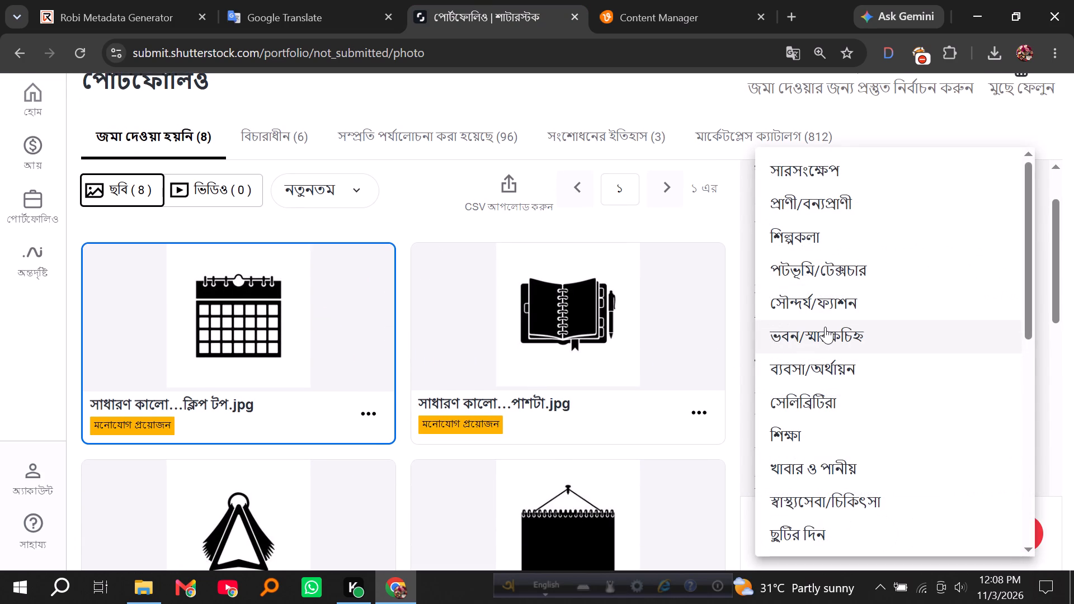
scroll(825, 327, down, 6)
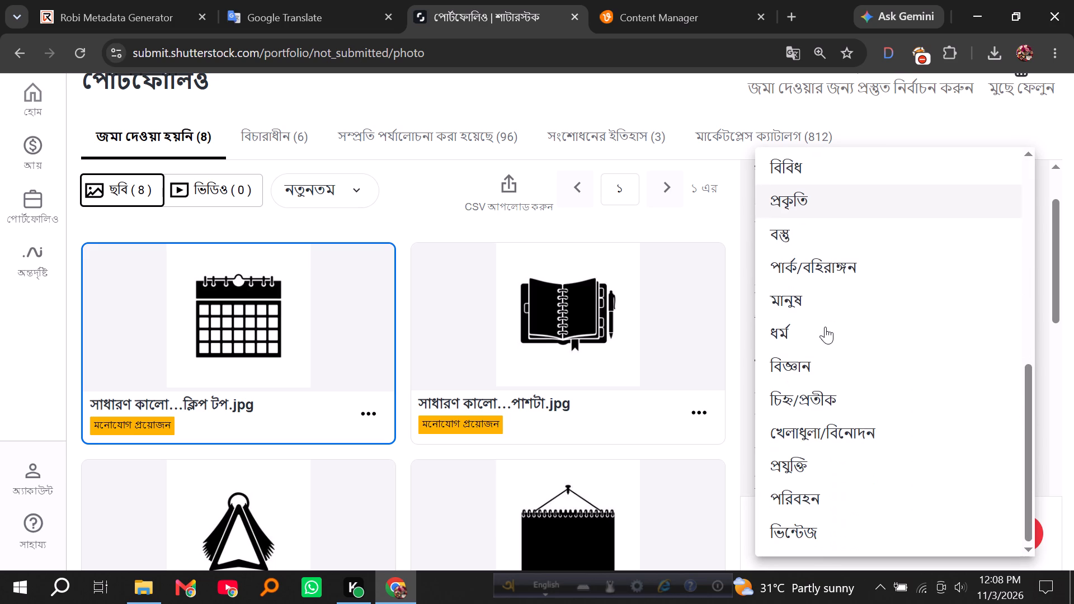
scroll(825, 327, down, 6)
scroll(851, 403, up, 1)
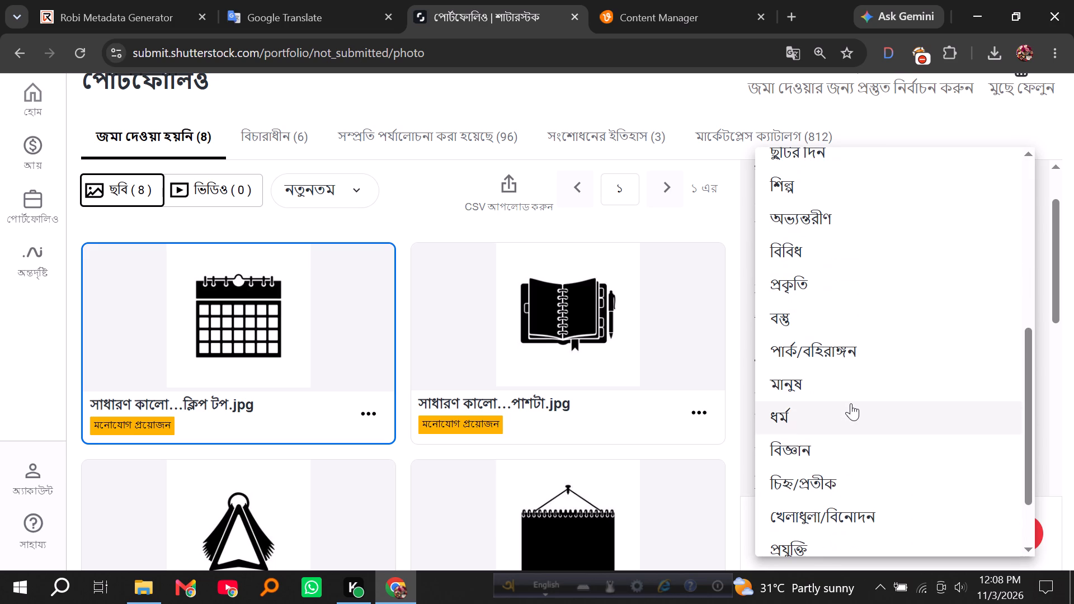
scroll(850, 403, up, 1)
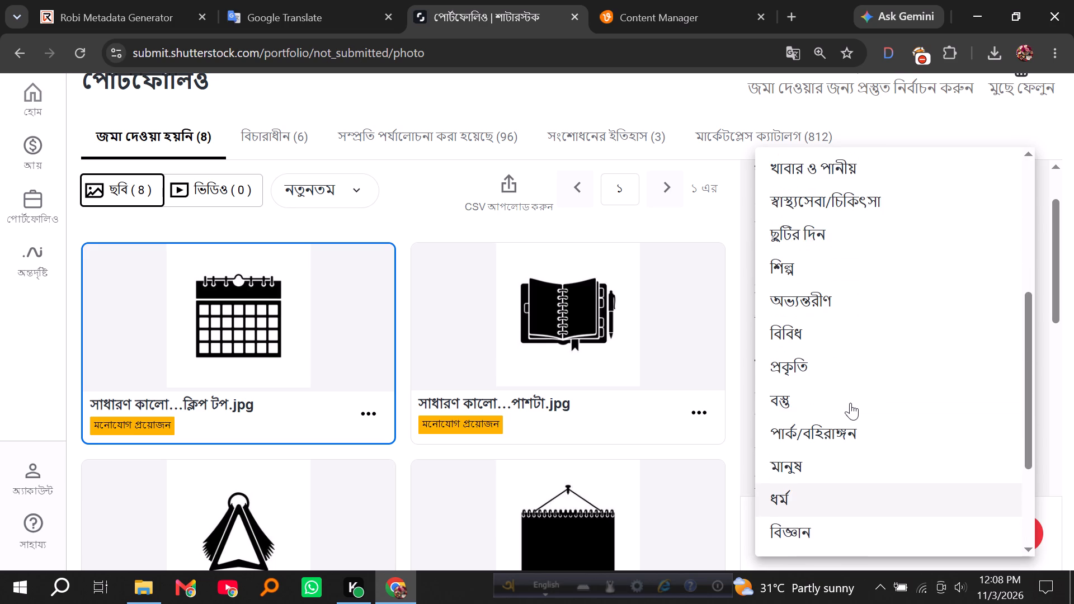
scroll(850, 403, up, 3)
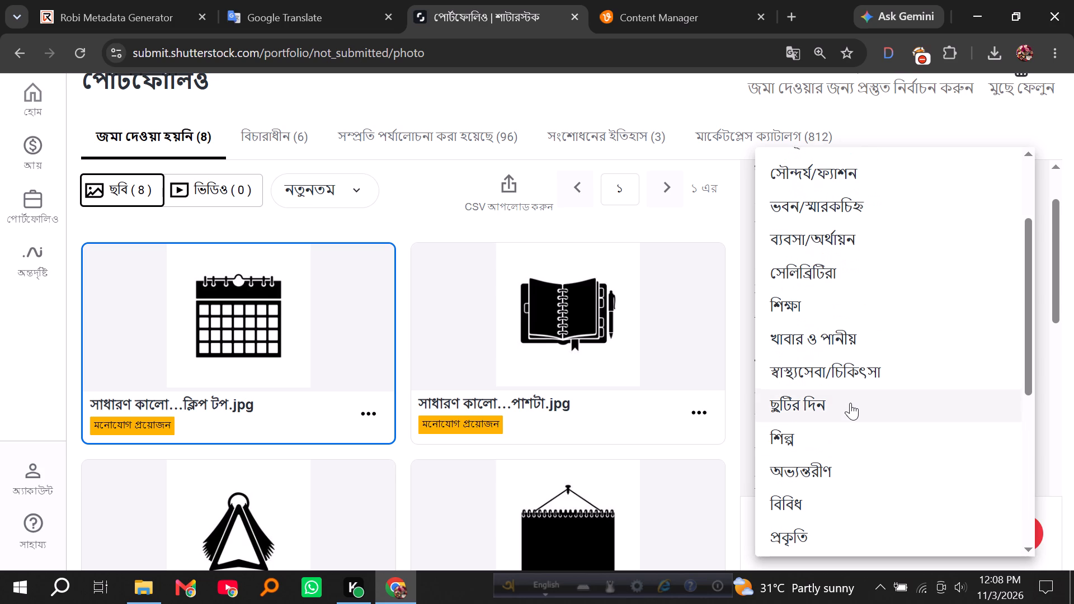
scroll(850, 403, up, 4)
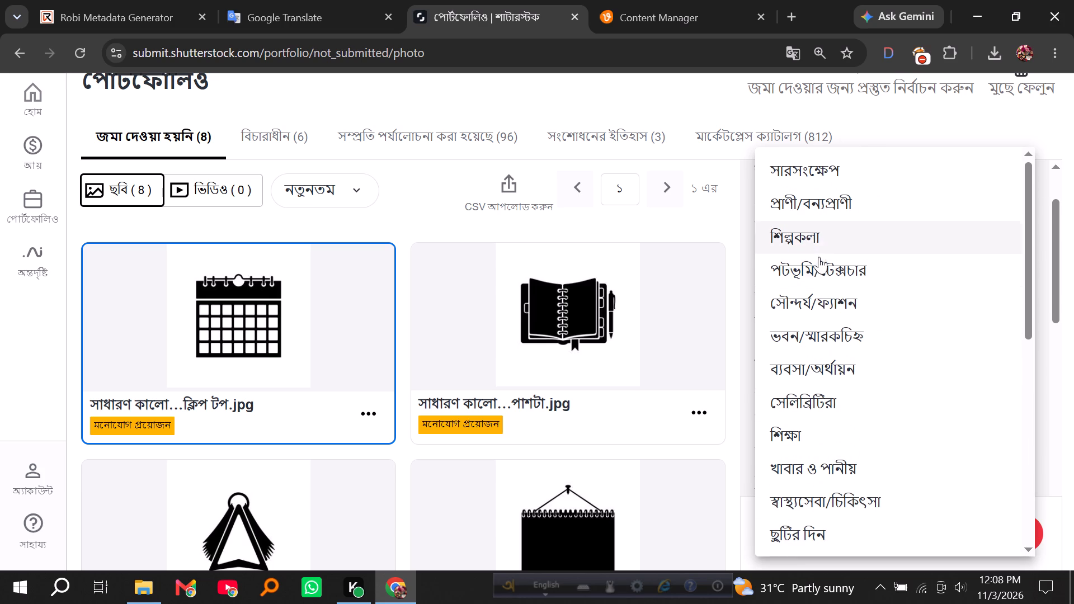
scroll(828, 295, down, 1)
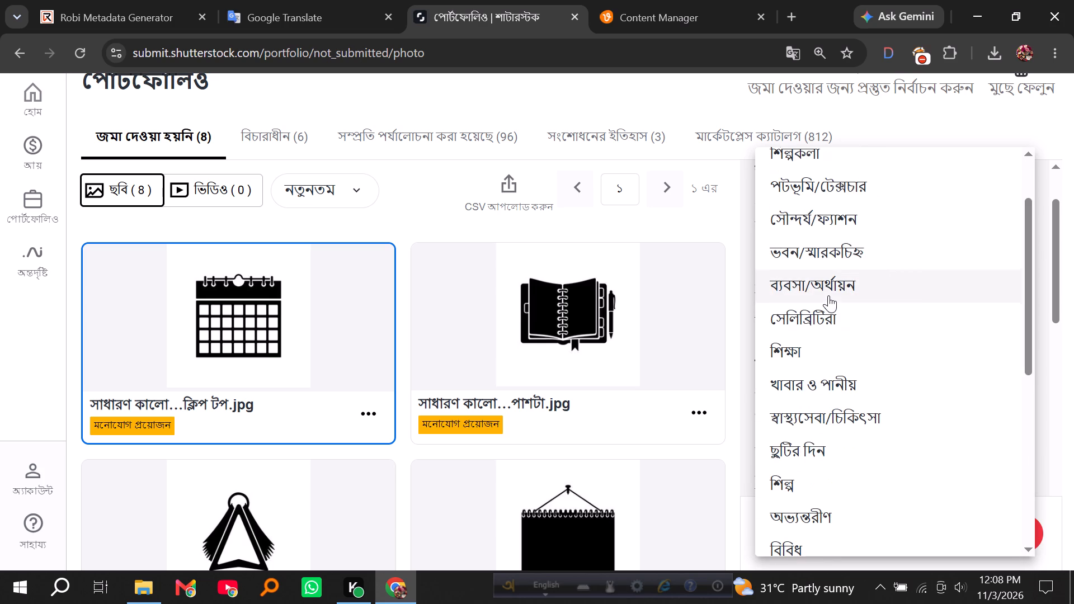
scroll(828, 295, down, 1)
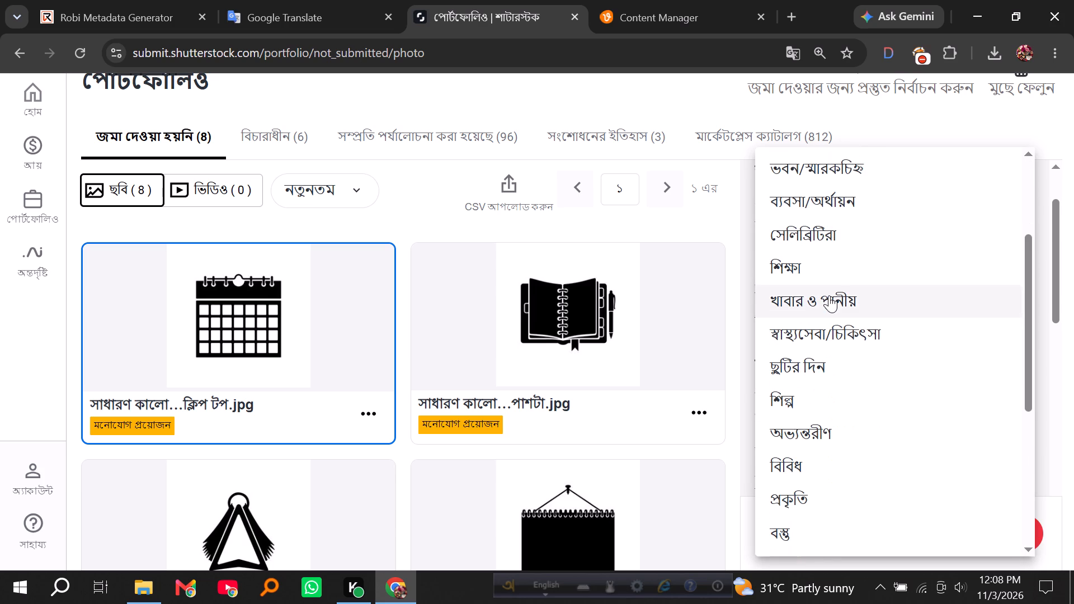
scroll(829, 295, down, 2)
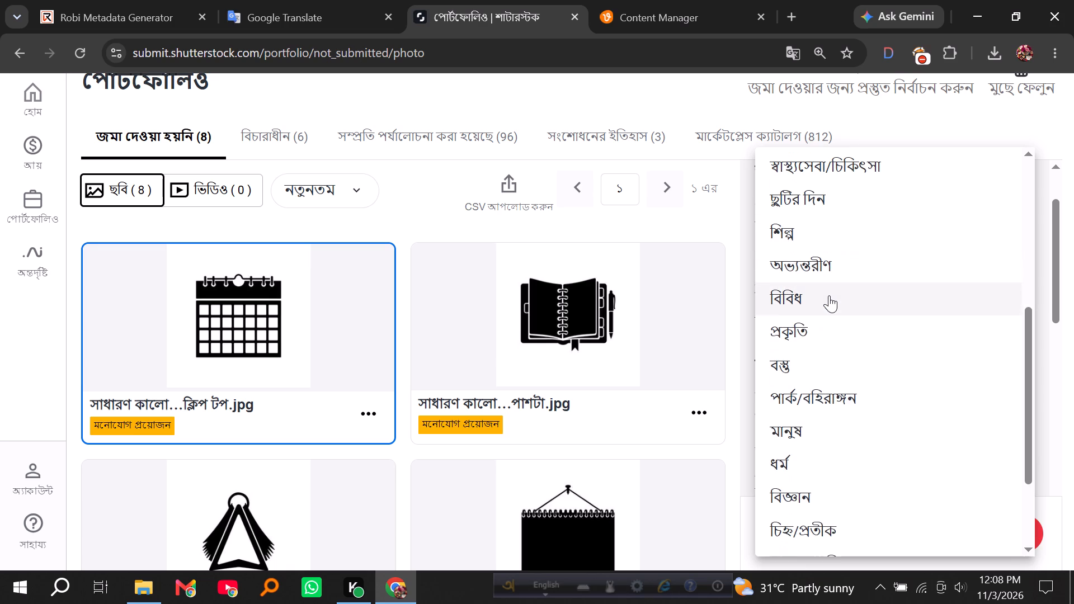
scroll(829, 295, down, 6)
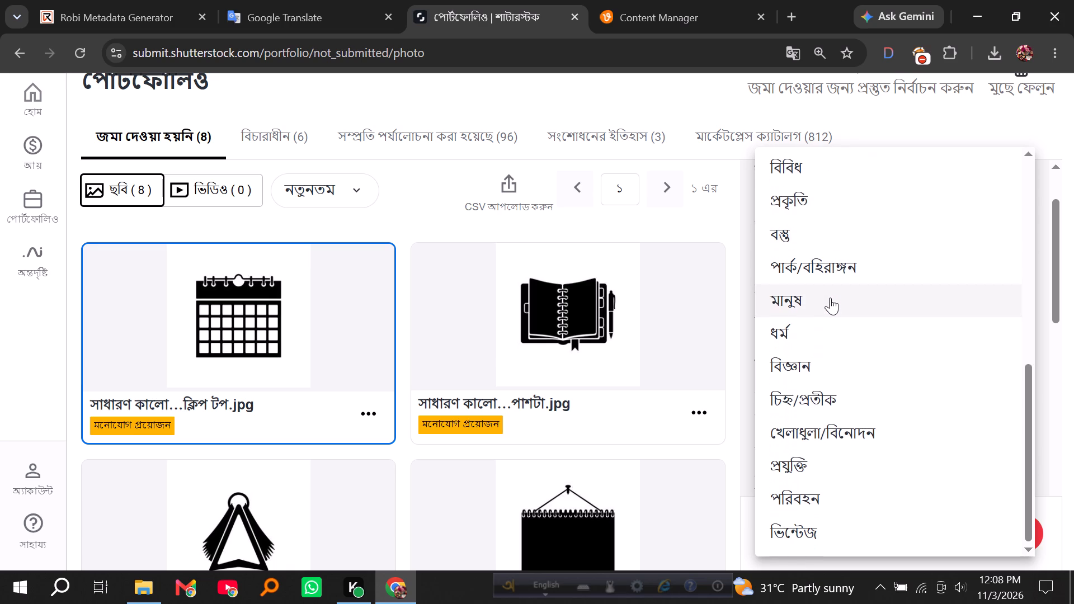
scroll(830, 298, up, 9)
click(823, 243)
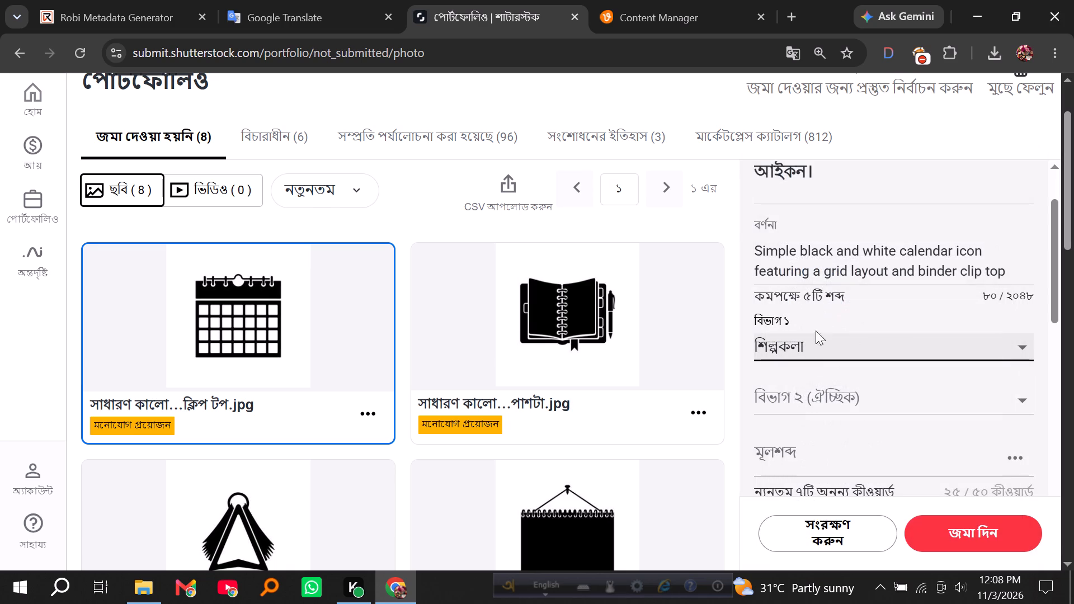
Set the optional Category 2 of the calendar grid image to চিহ্ন/প্রতীক.
click(788, 390)
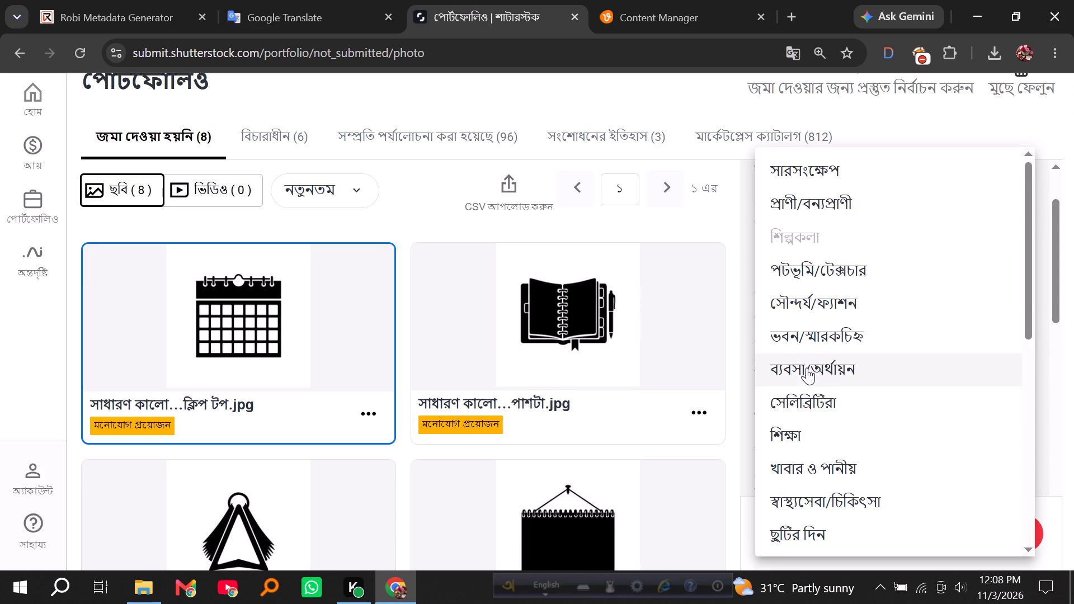
scroll(807, 369, down, 9)
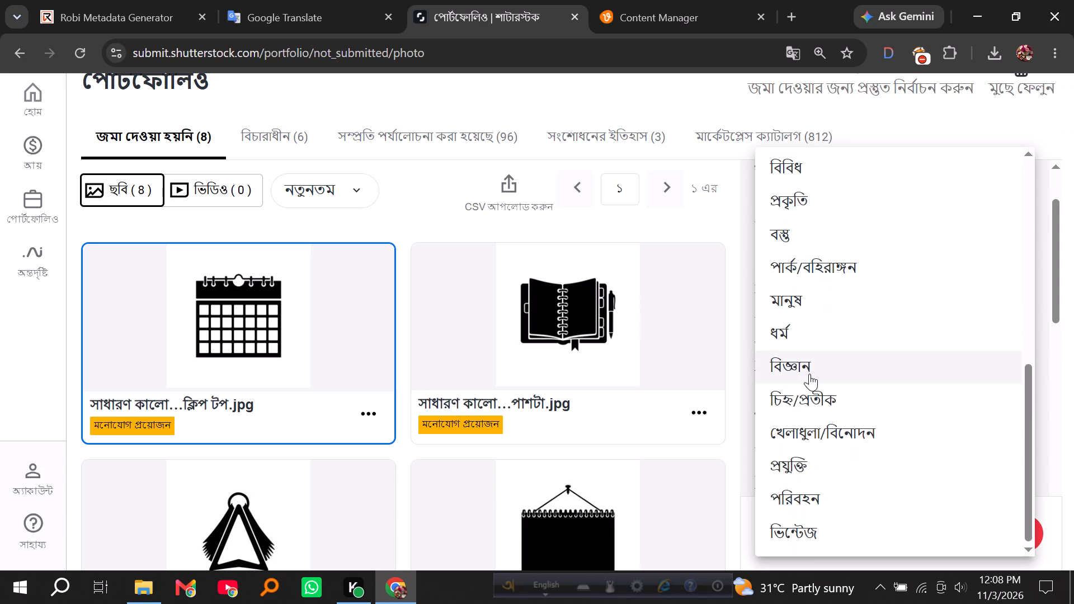
scroll(812, 387, down, 3)
click(800, 397)
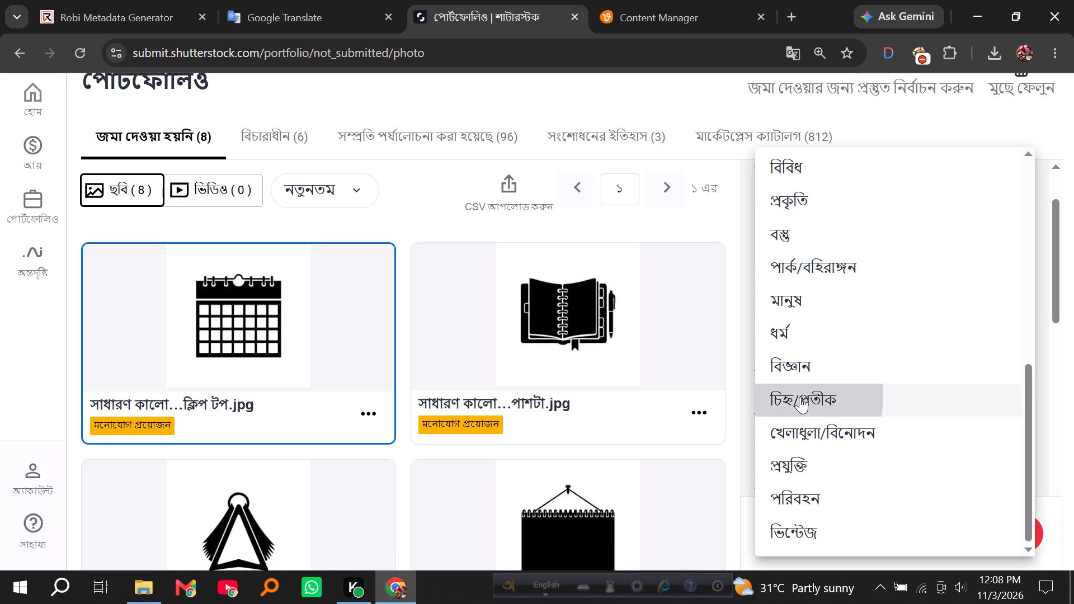
Change the image type of the calendar grid image to চিত্র.
scroll(792, 395, down, 2)
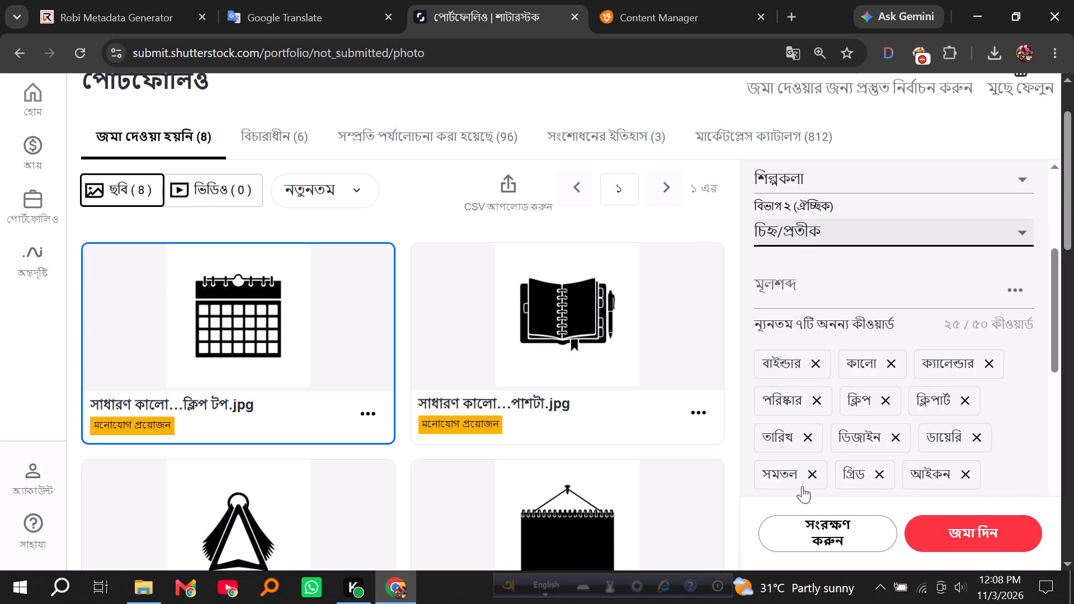
scroll(804, 400, down, 9)
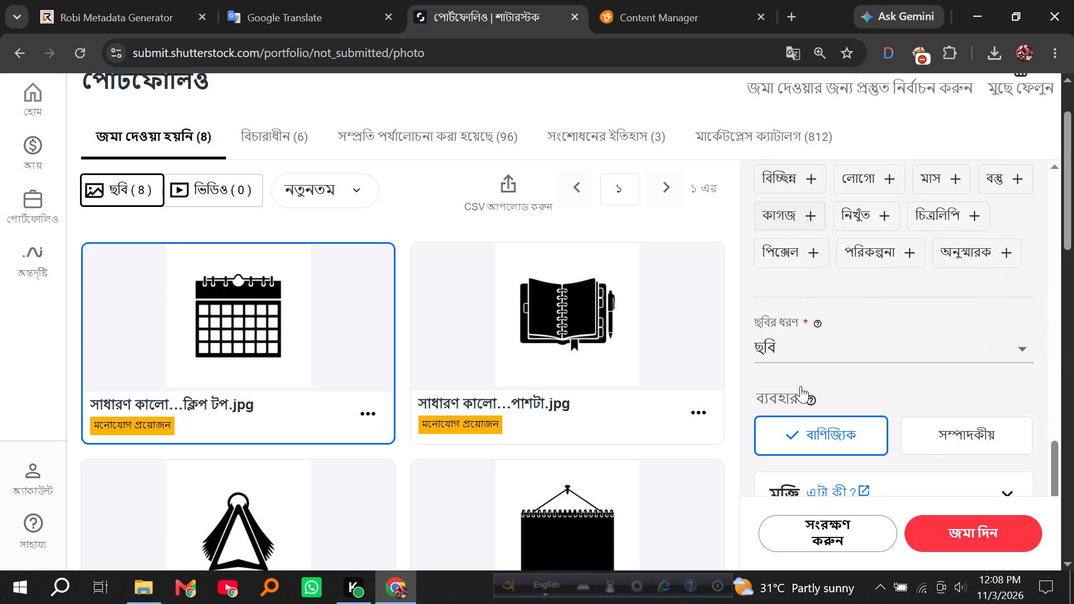
click(797, 339)
click(793, 404)
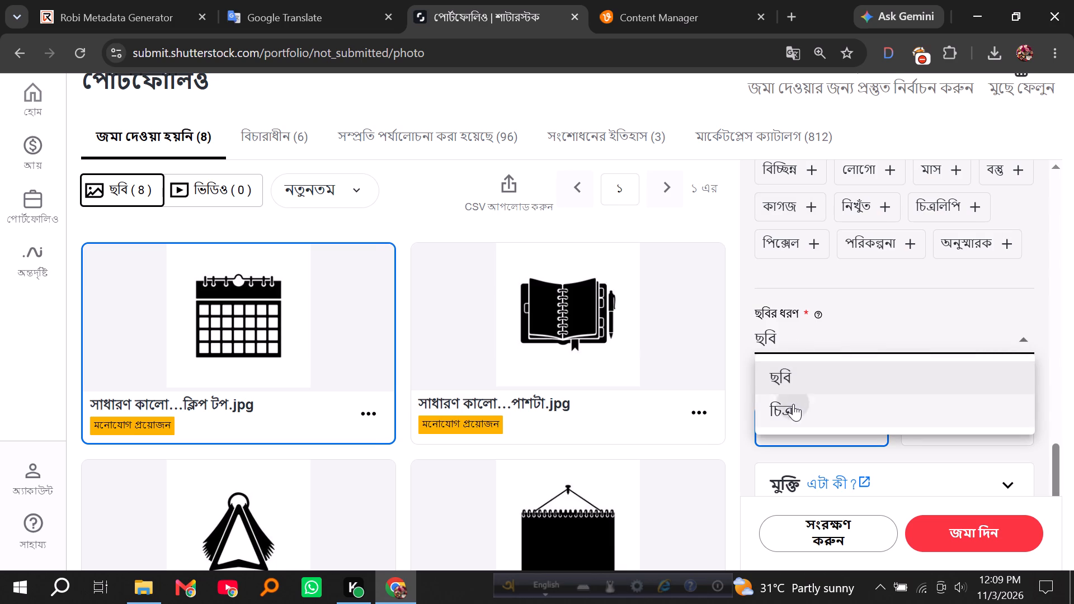
Review the calendar grid image's keywords, add the suggested keyword গ্রাফিক and save the image's details.
scroll(837, 330, up, 8)
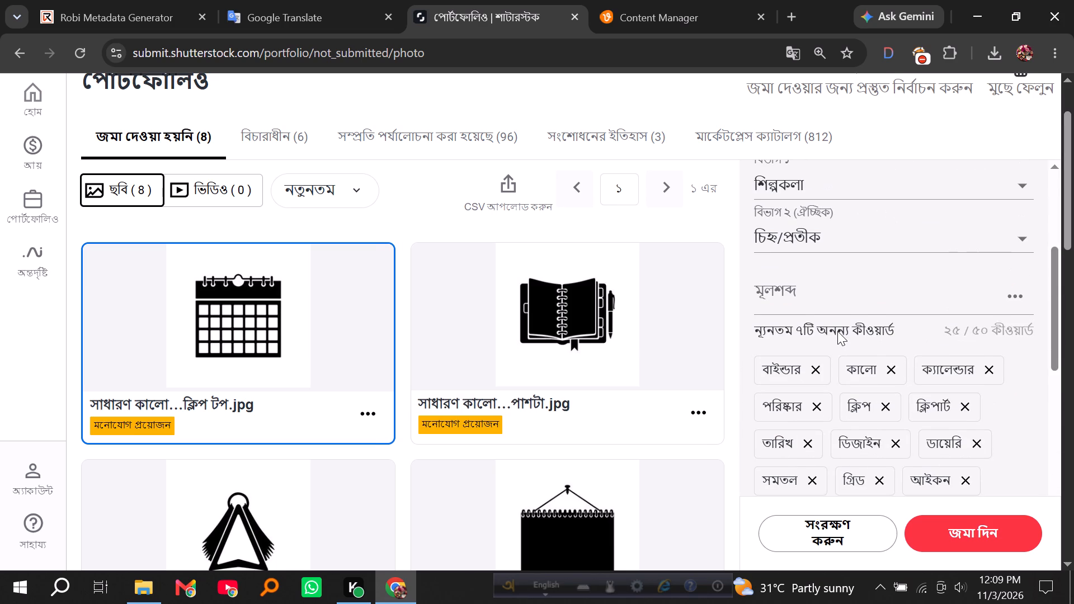
scroll(786, 348, down, 1)
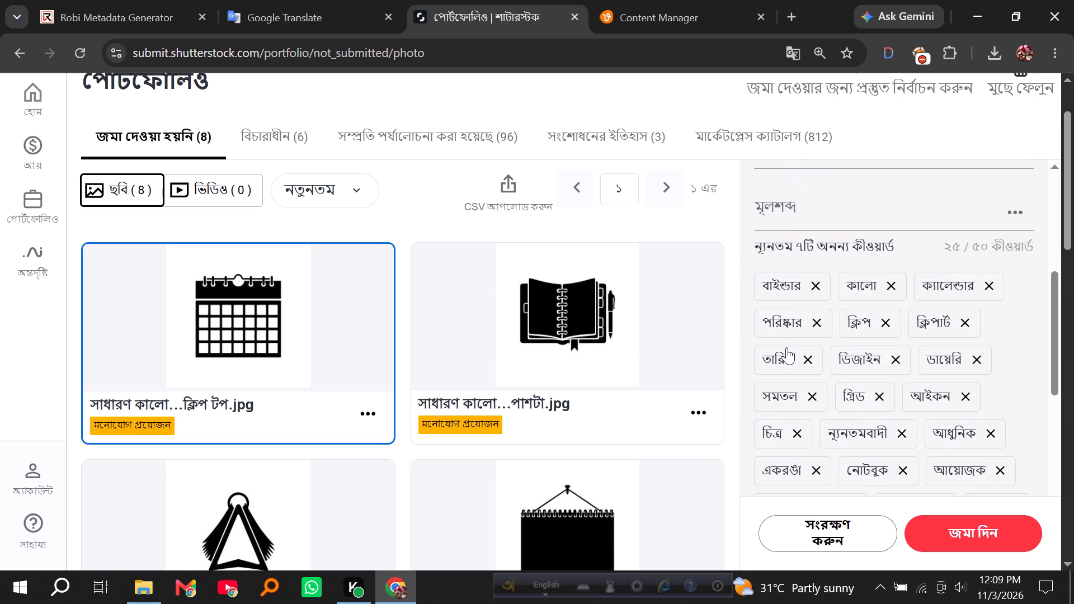
scroll(768, 350, down, 4)
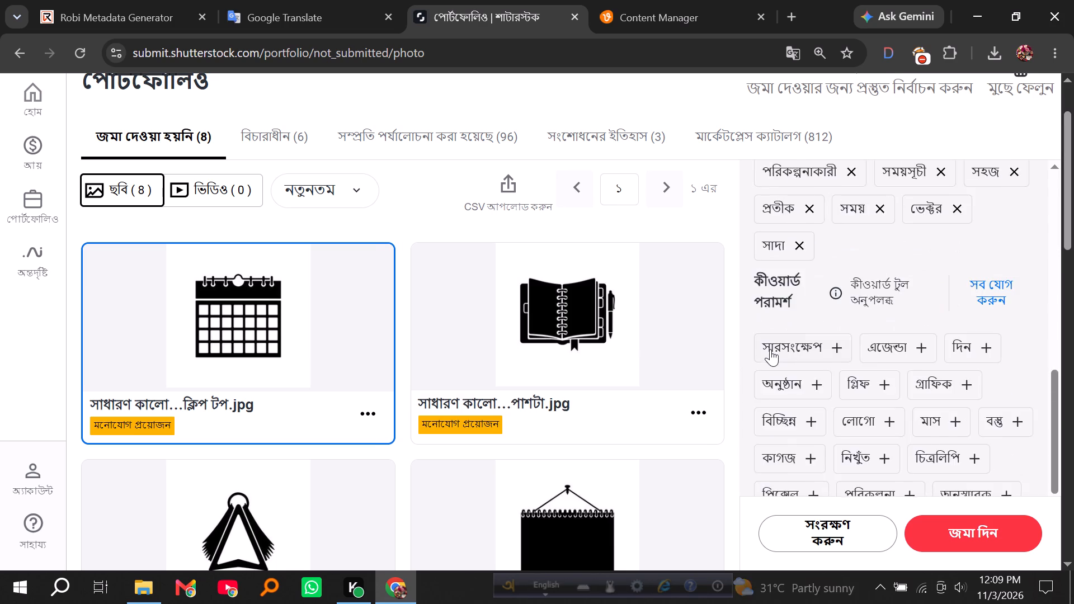
scroll(770, 349, down, 2)
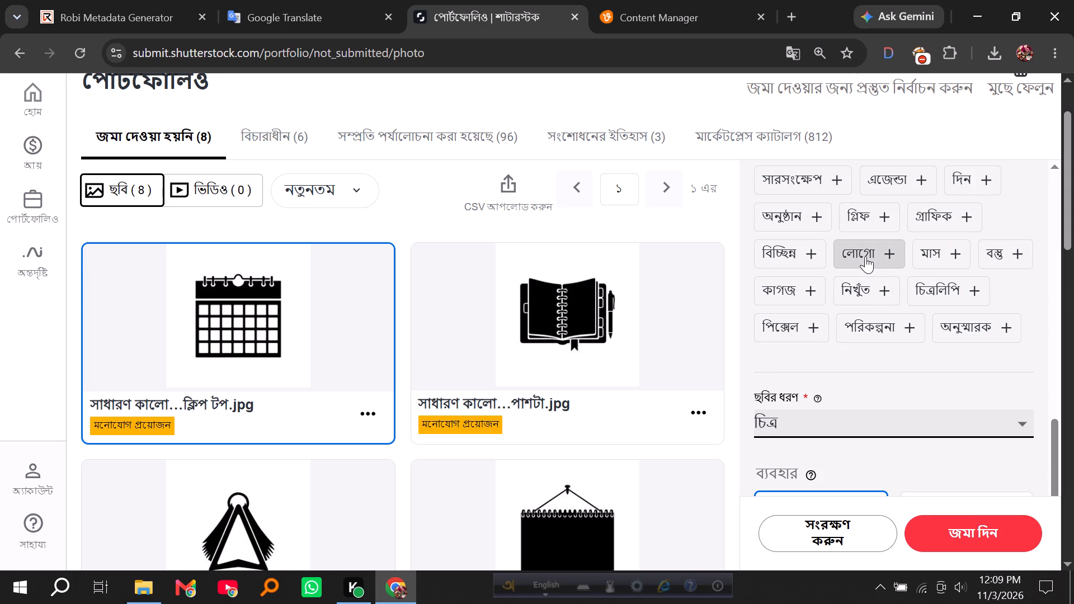
click(925, 220)
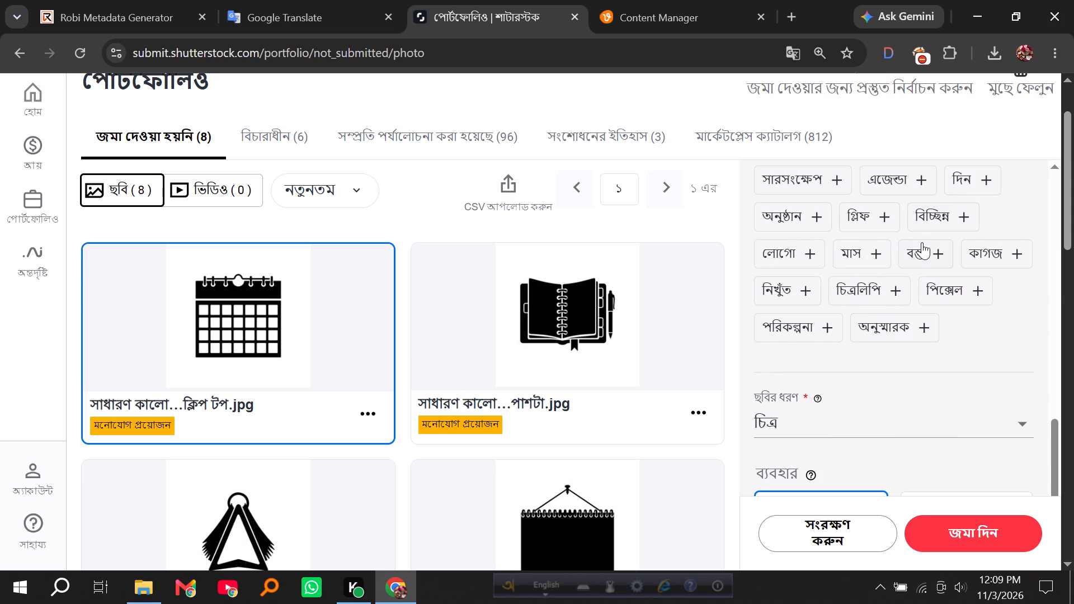
scroll(896, 298, up, 1)
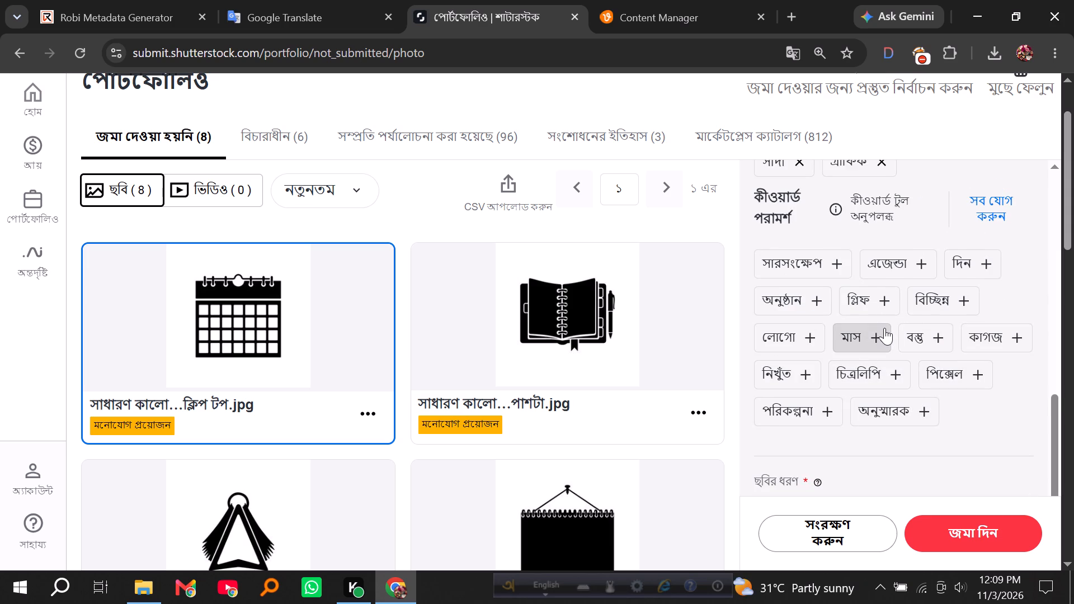
scroll(884, 327, up, 2)
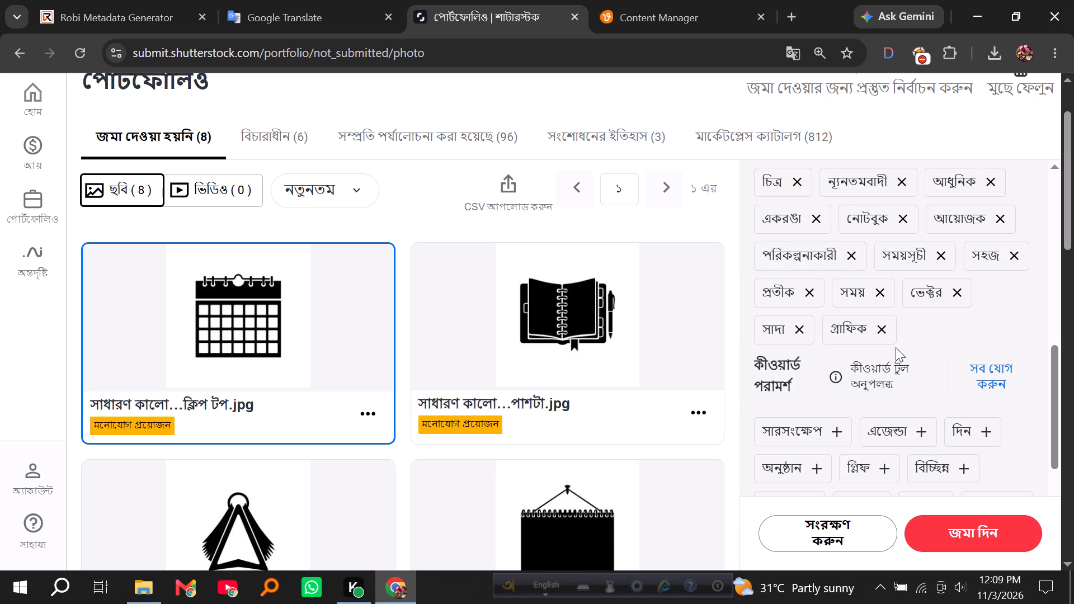
click(819, 531)
Switch to Vecteezy and check the upload status of each EPS file, glancing at the files in the মেটা ডাটা folder.
click(681, 0)
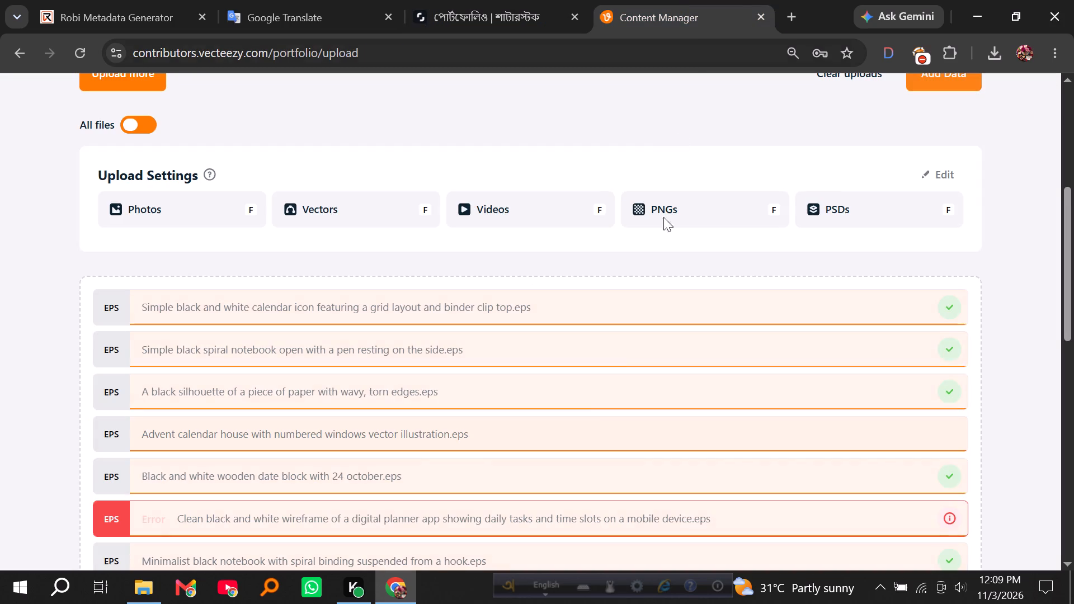
scroll(573, 402, down, 2)
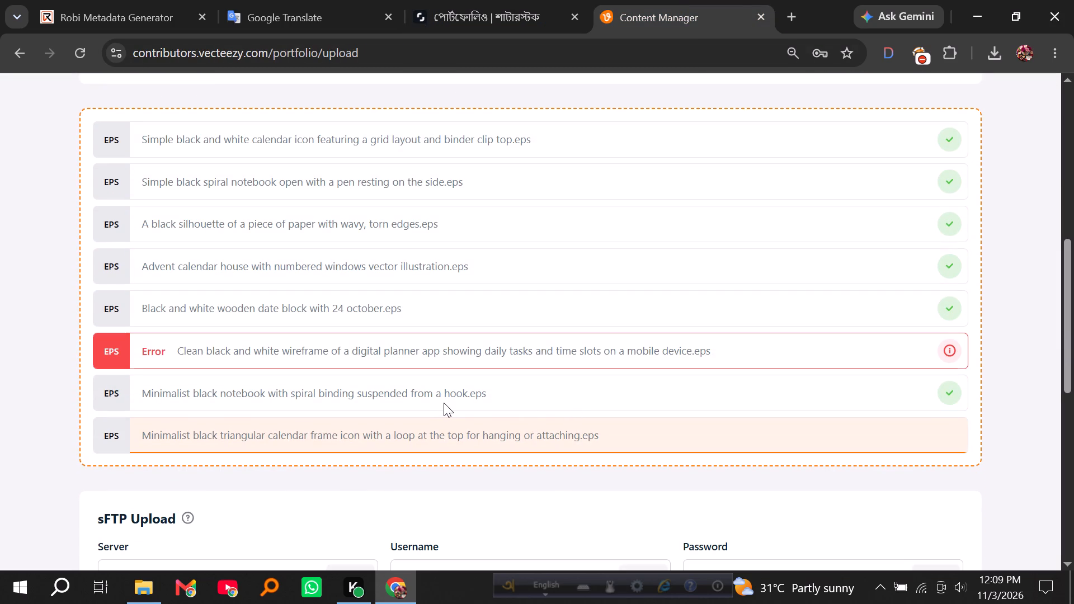
scroll(444, 403, up, 1)
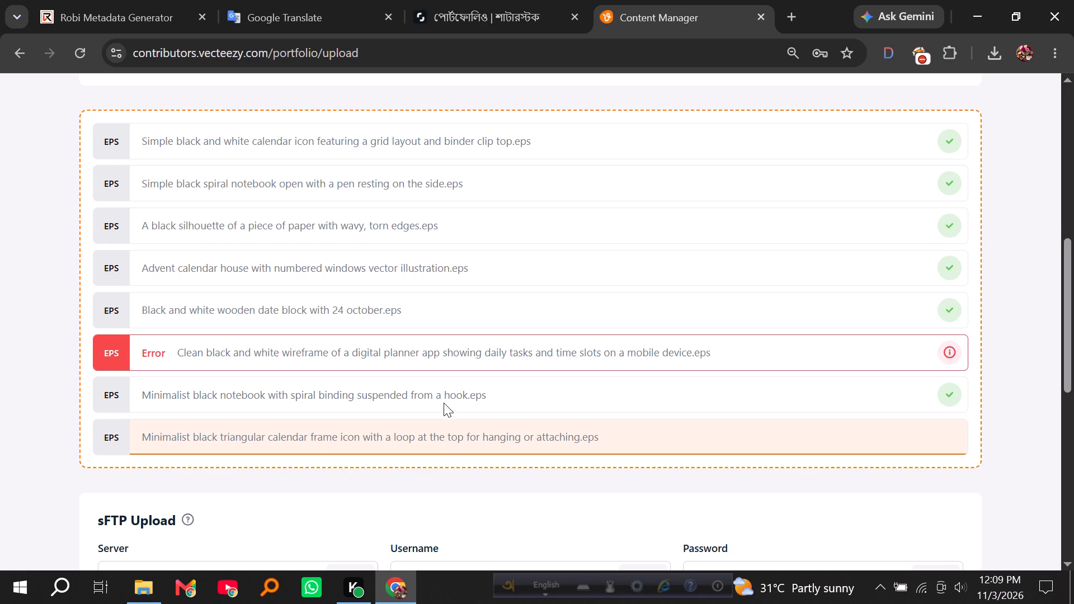
scroll(444, 403, up, 1)
scroll(444, 404, down, 2)
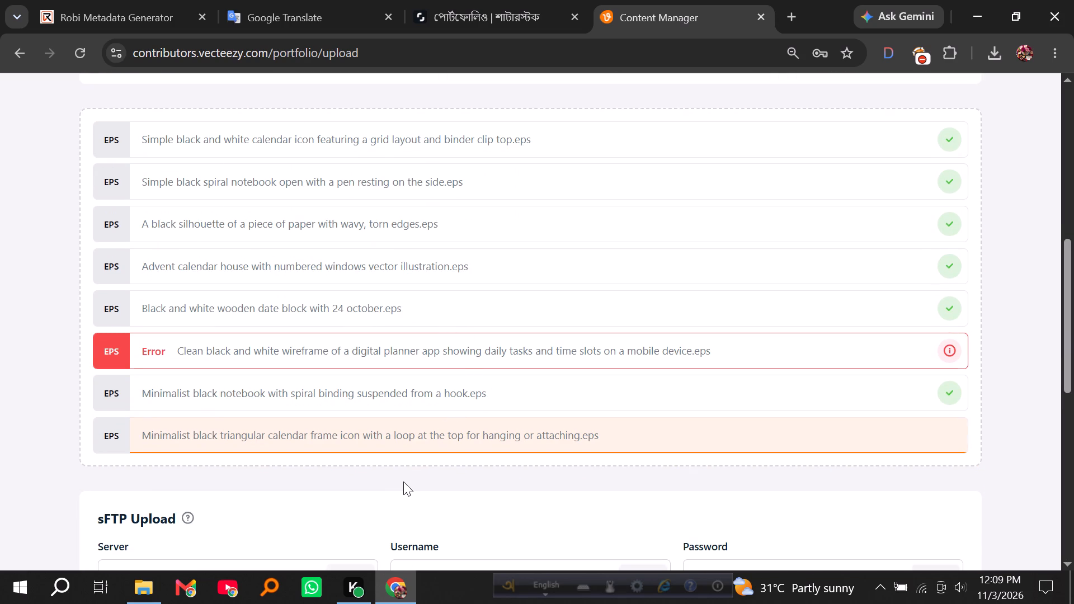
click(133, 592)
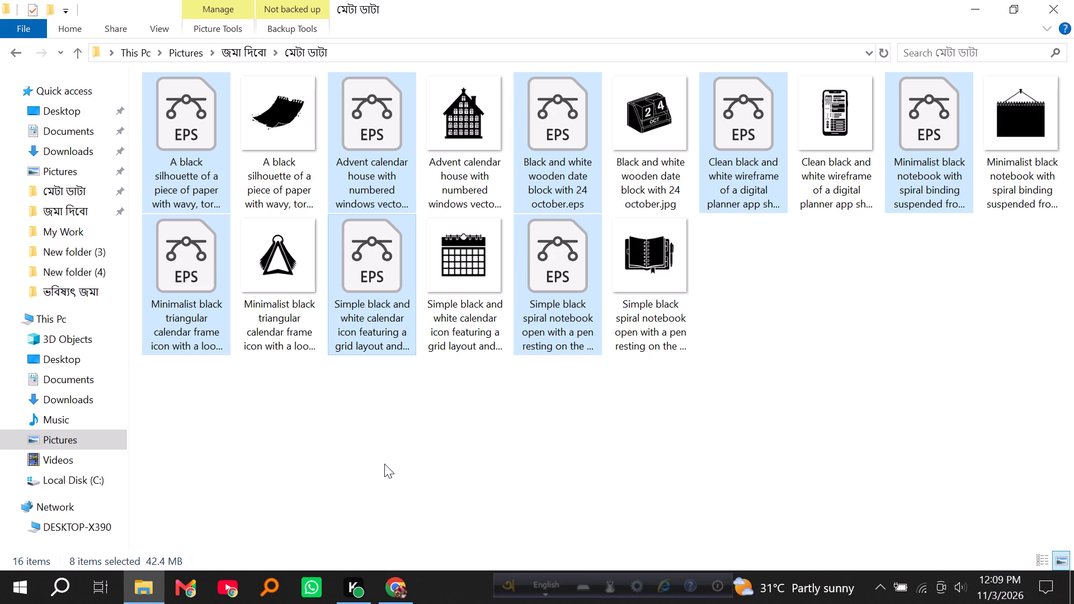
click(395, 579)
Reload the Vecteezy upload page and open the Add Data page for the uploaded files.
scroll(570, 372, up, 6)
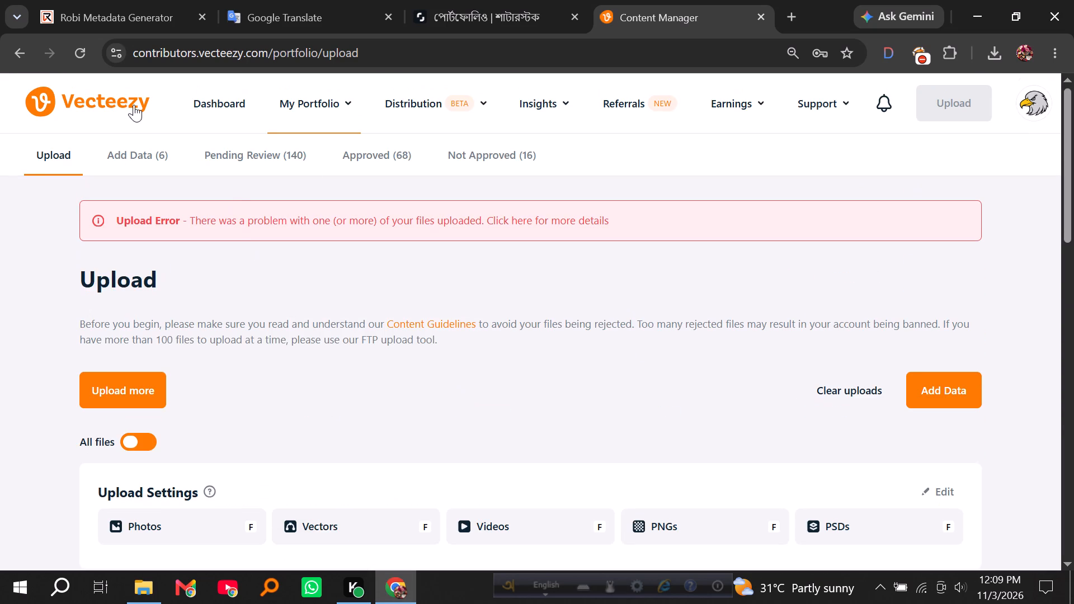
click(82, 48)
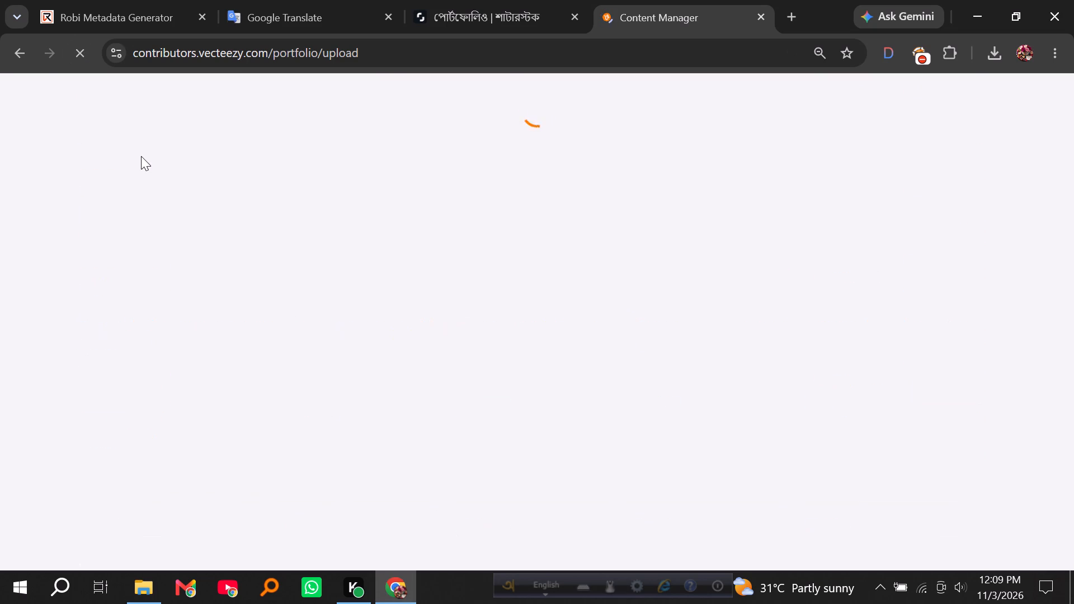
click(150, 159)
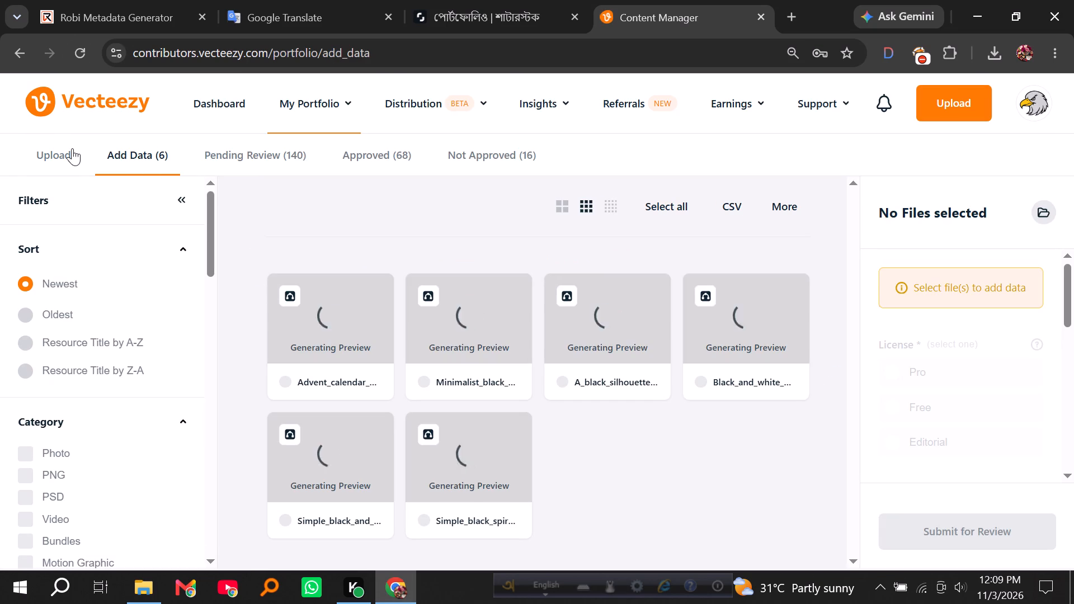
Check Vecteezy's Upload and Add Data pages against the EPS files in the মেটা ডাটা folder.
click(67, 150)
scroll(454, 347, down, 4)
scroll(455, 349, up, 4)
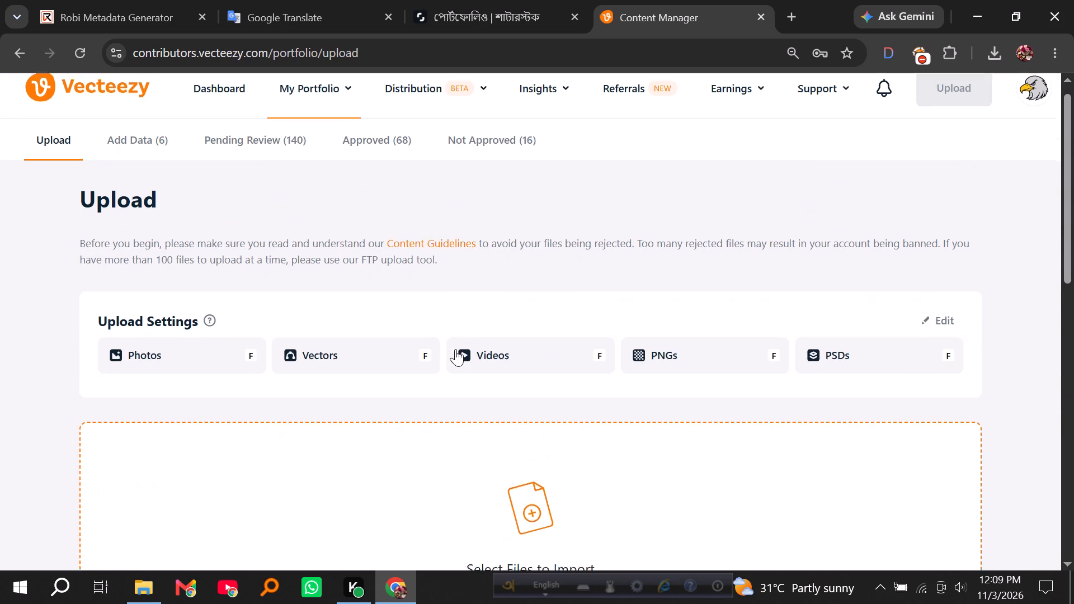
scroll(455, 349, up, 3)
click(159, 153)
scroll(371, 356, down, 2)
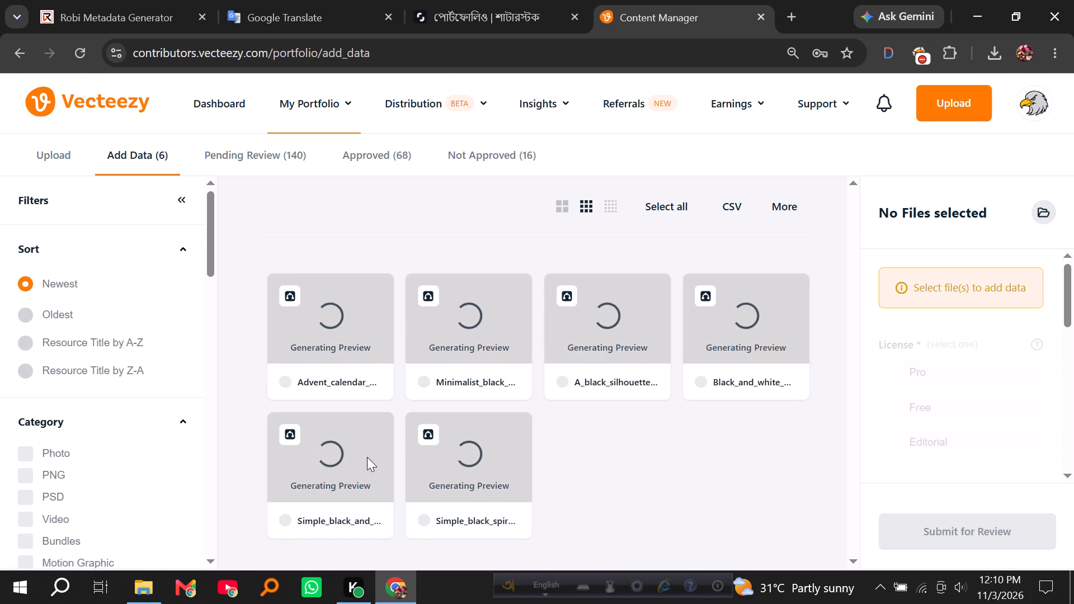
click(151, 593)
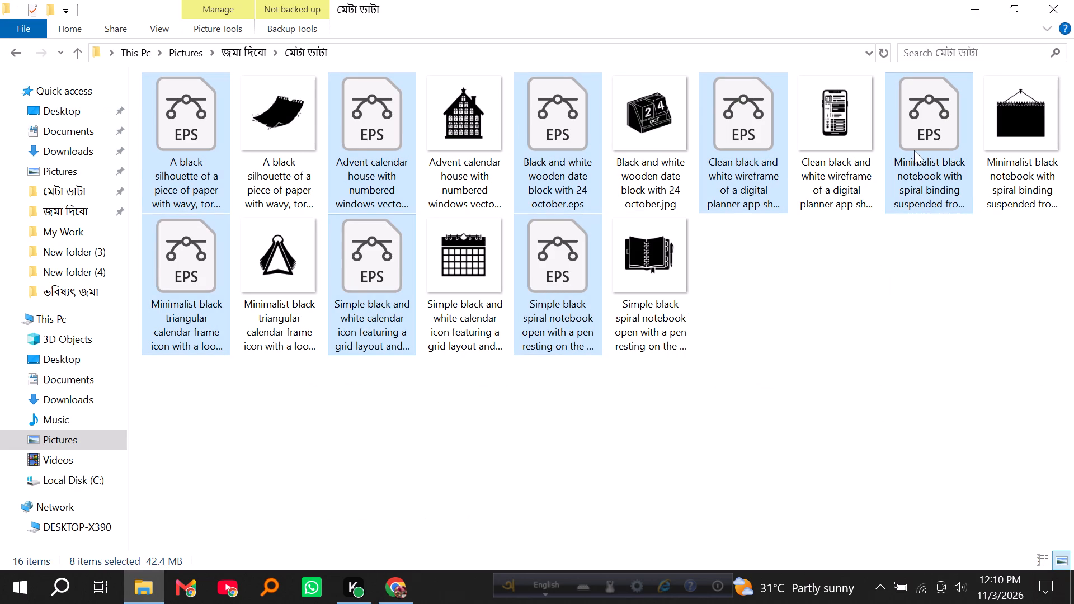
click(396, 590)
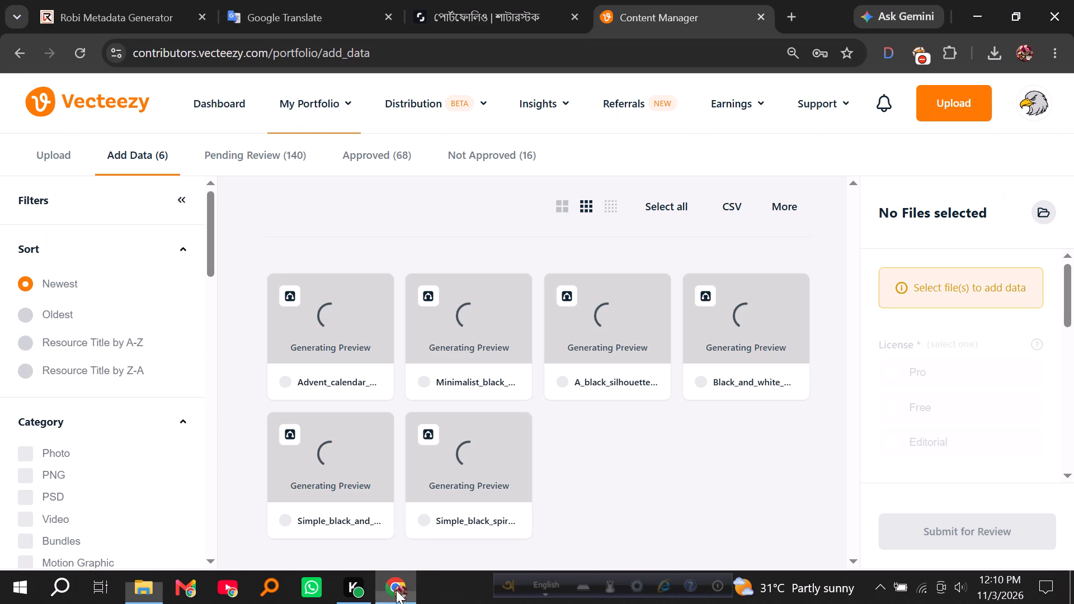
click(140, 594)
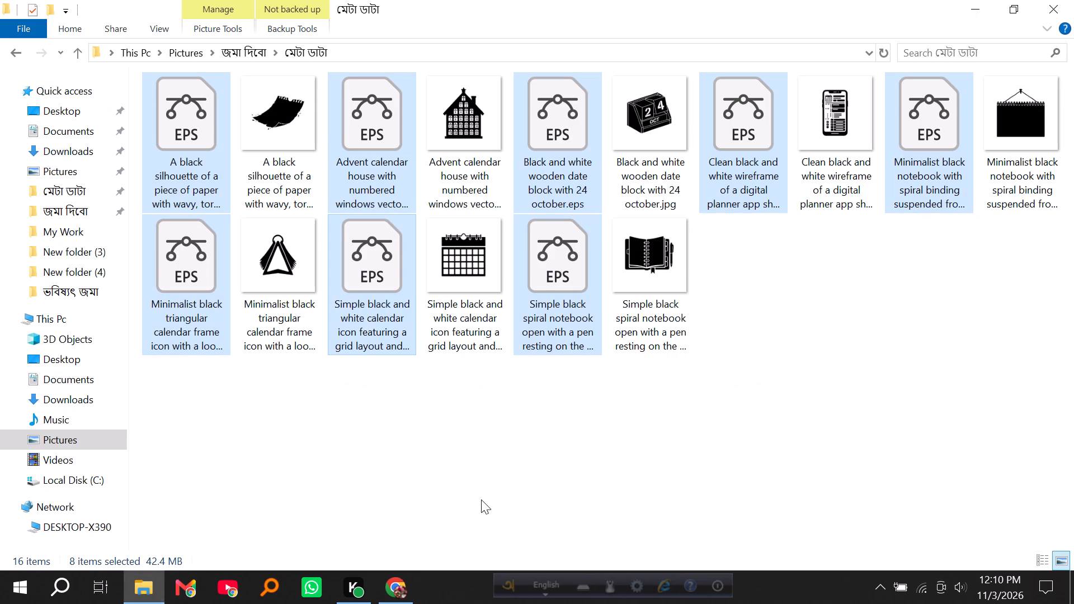
Open the Advent calendar house EPS in Illustrator, cancelling the opening of the digital planner app wireframe EPS.
click(748, 346)
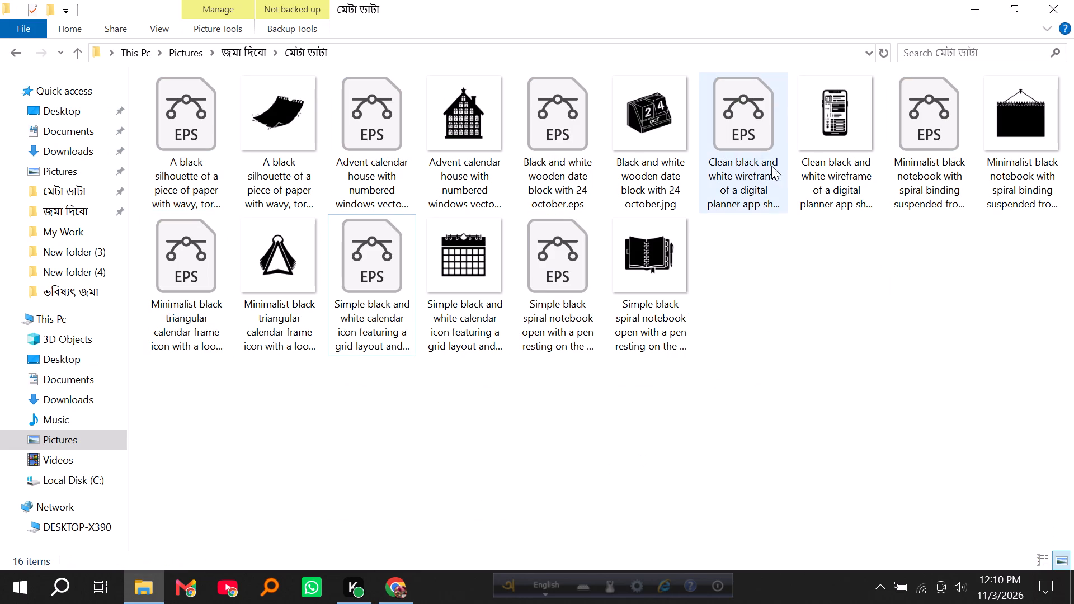
double_click(755, 140)
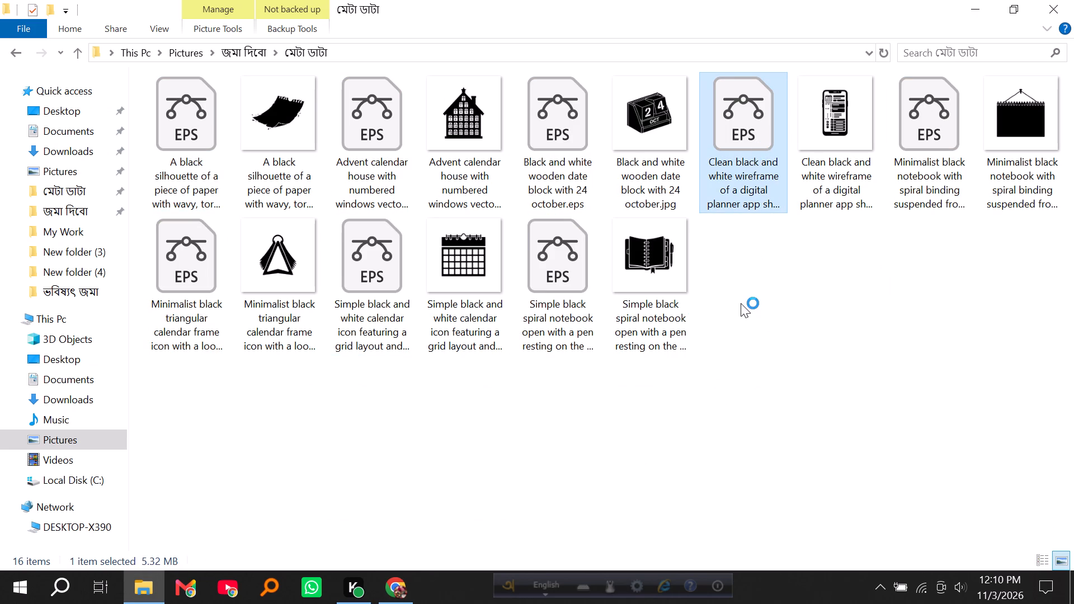
double_click(384, 144)
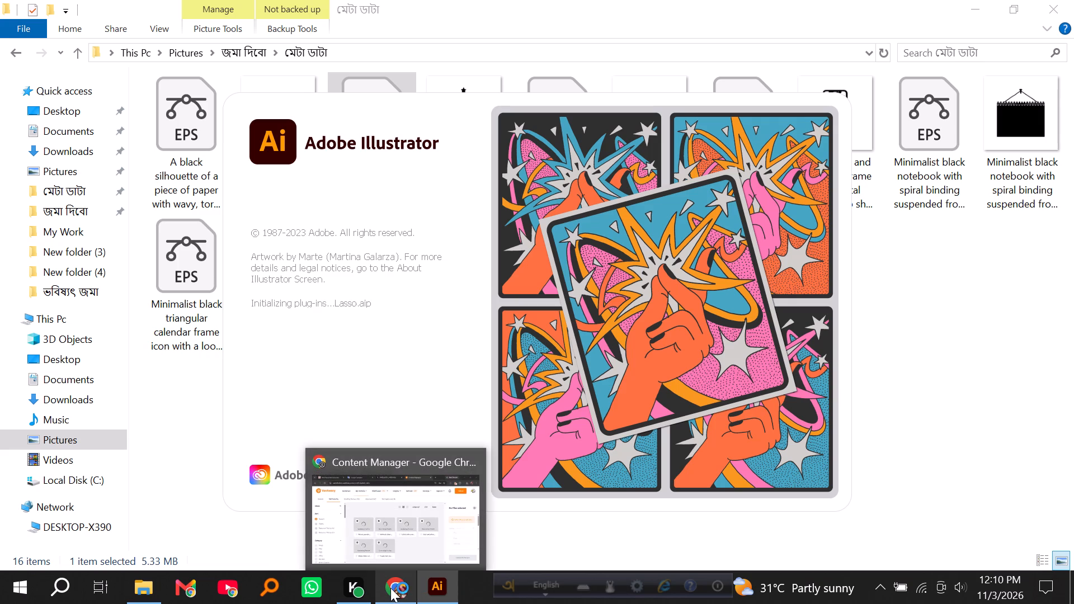
click(390, 588)
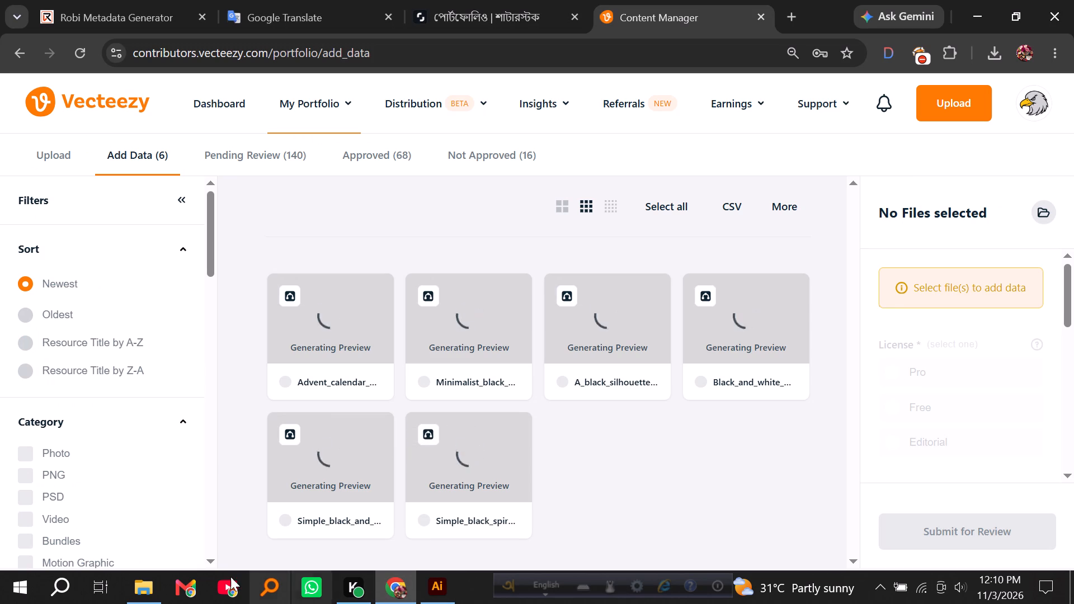
click(142, 590)
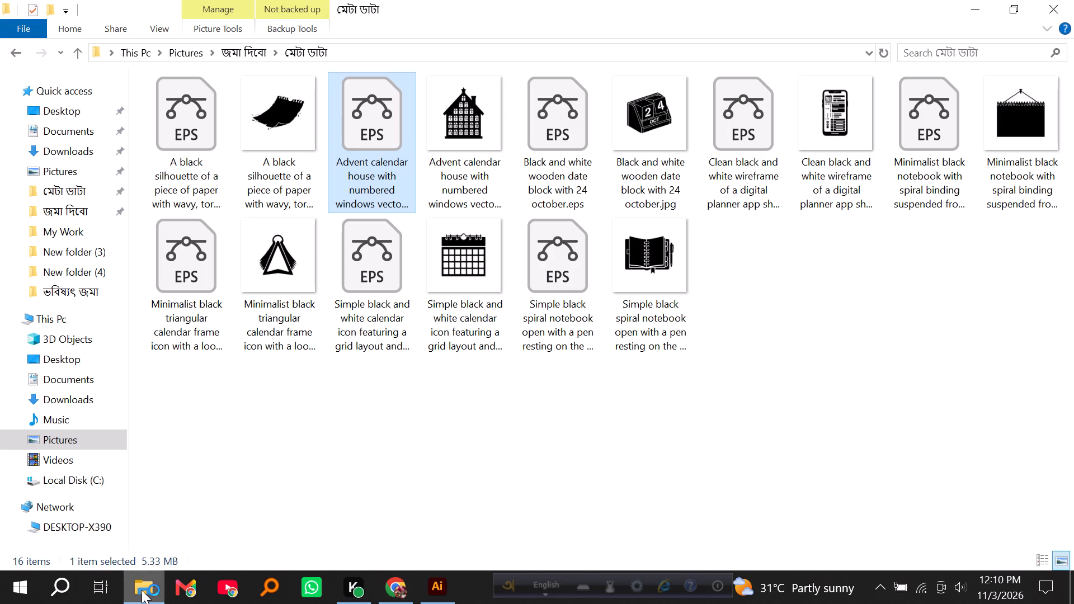
click(289, 488)
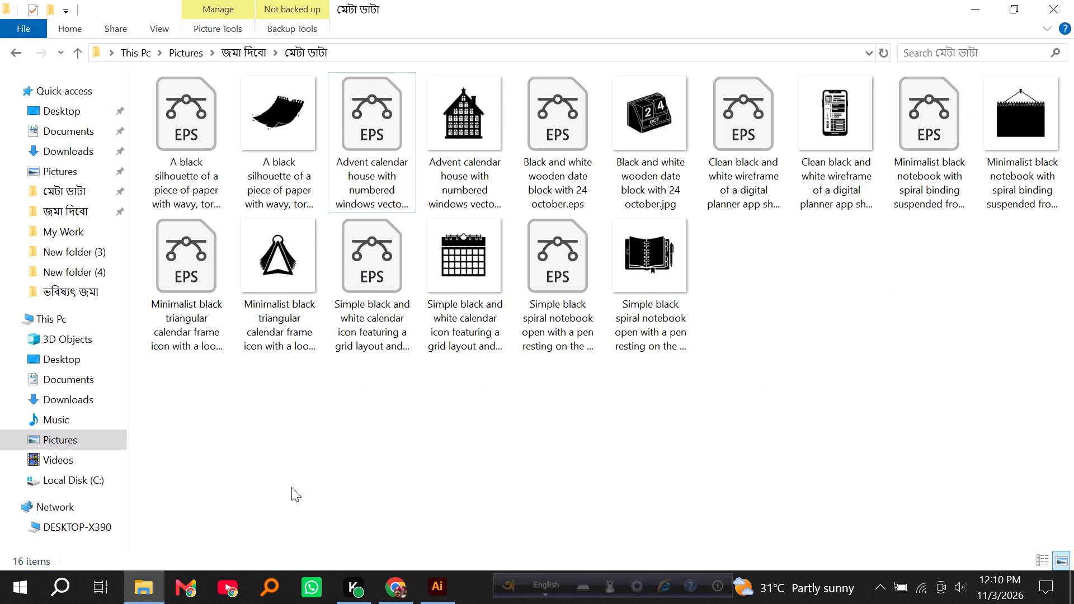
click(396, 584)
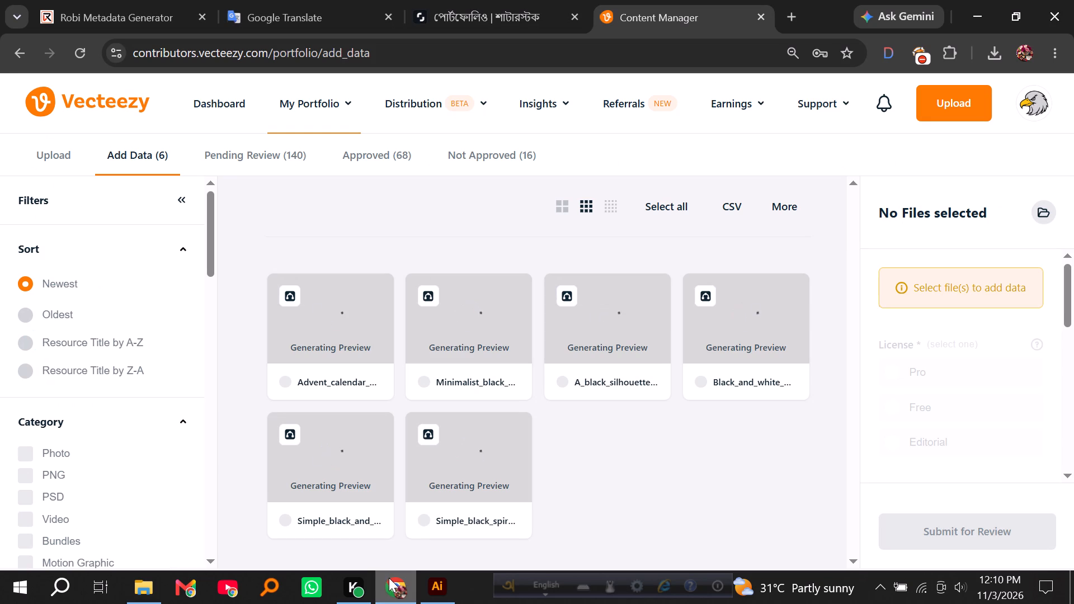
click(151, 583)
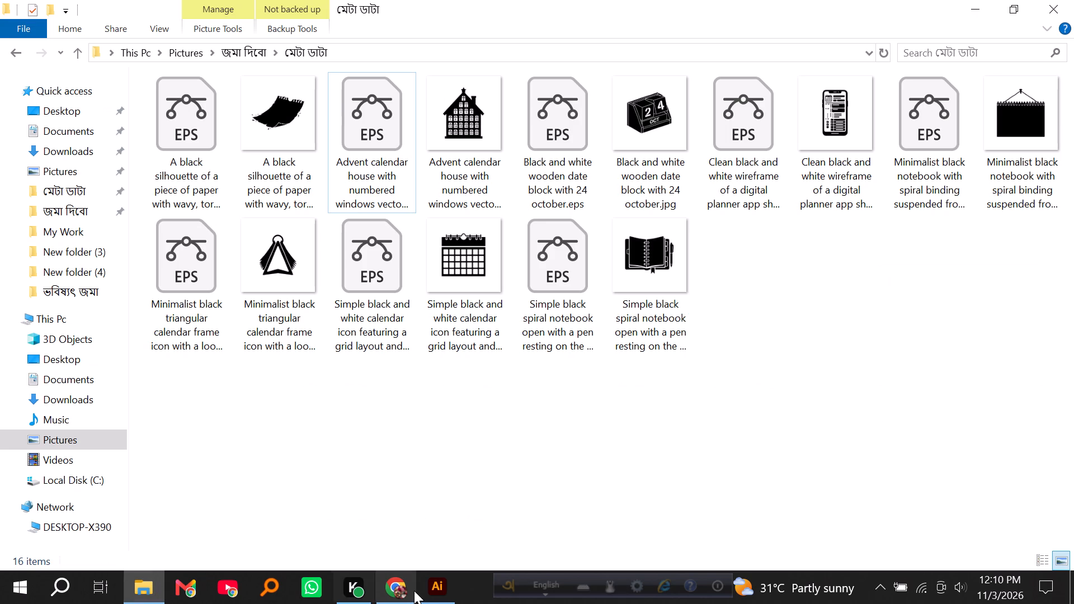
click(399, 586)
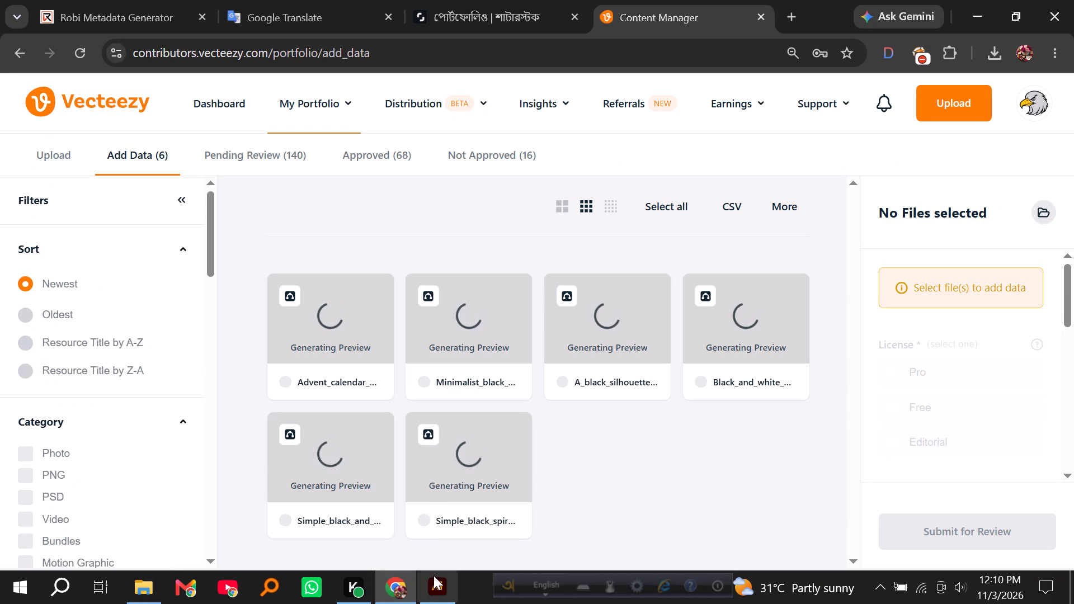
click(432, 581)
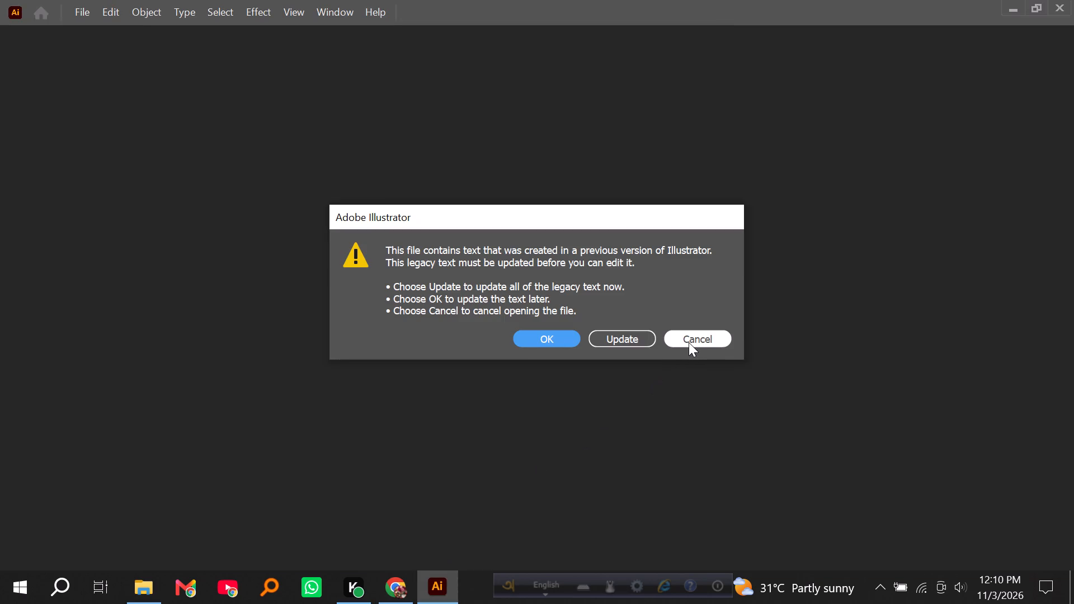
click(687, 340)
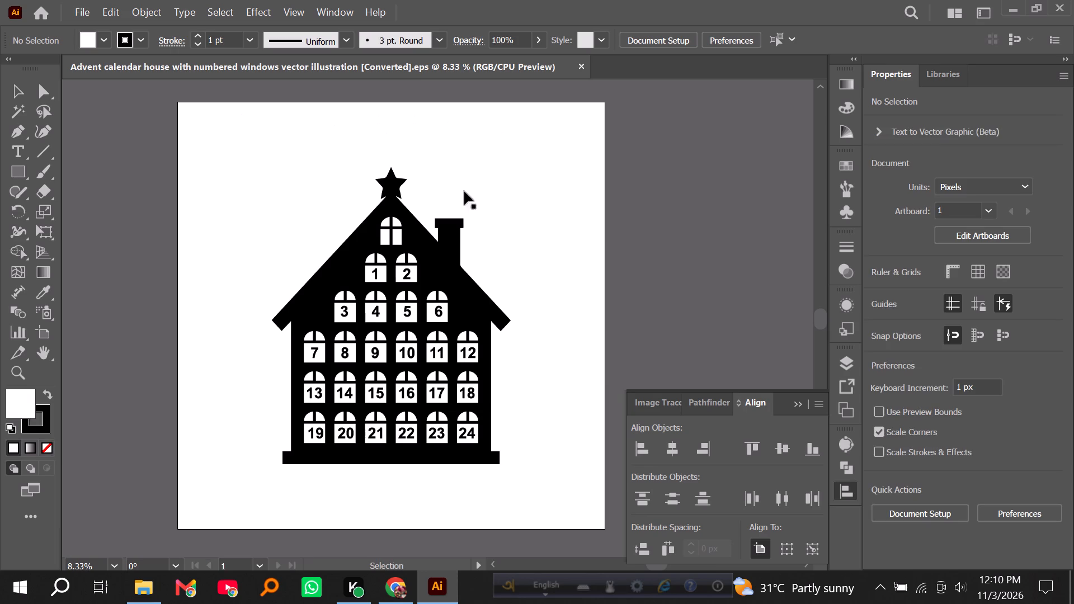
click(143, 135)
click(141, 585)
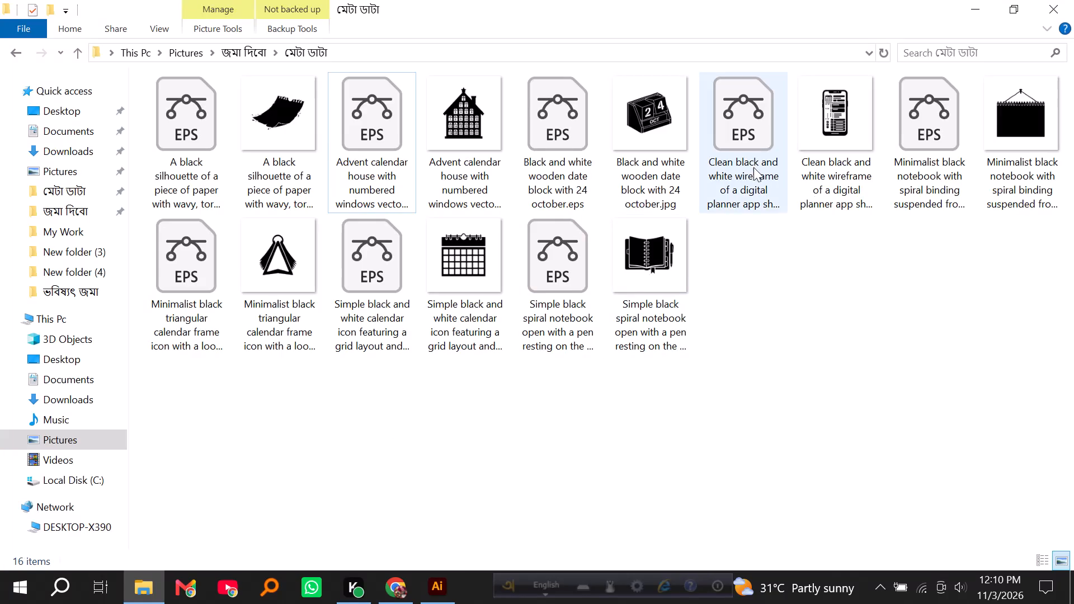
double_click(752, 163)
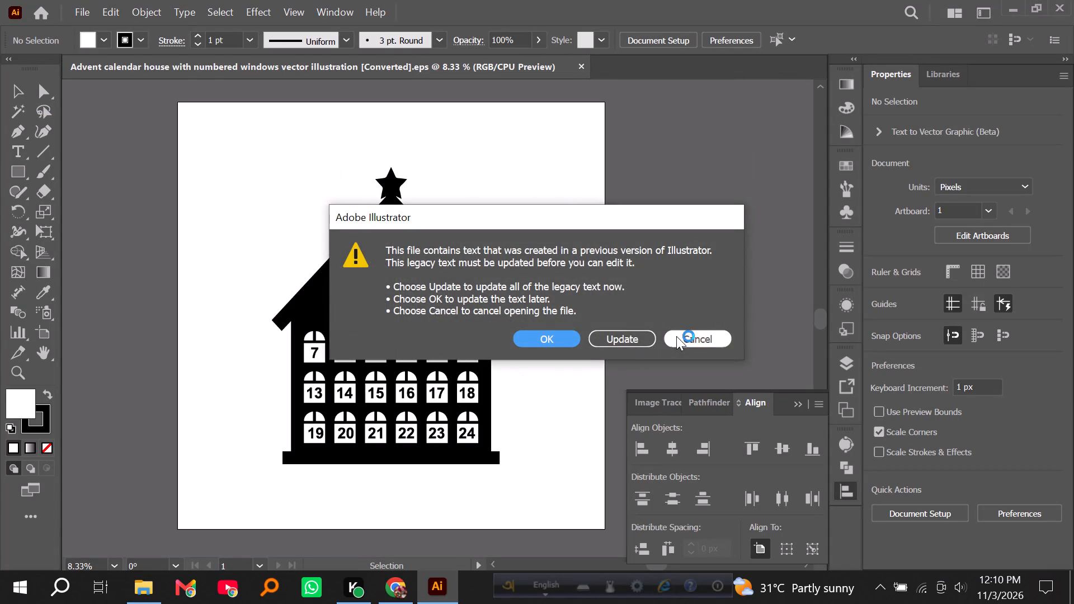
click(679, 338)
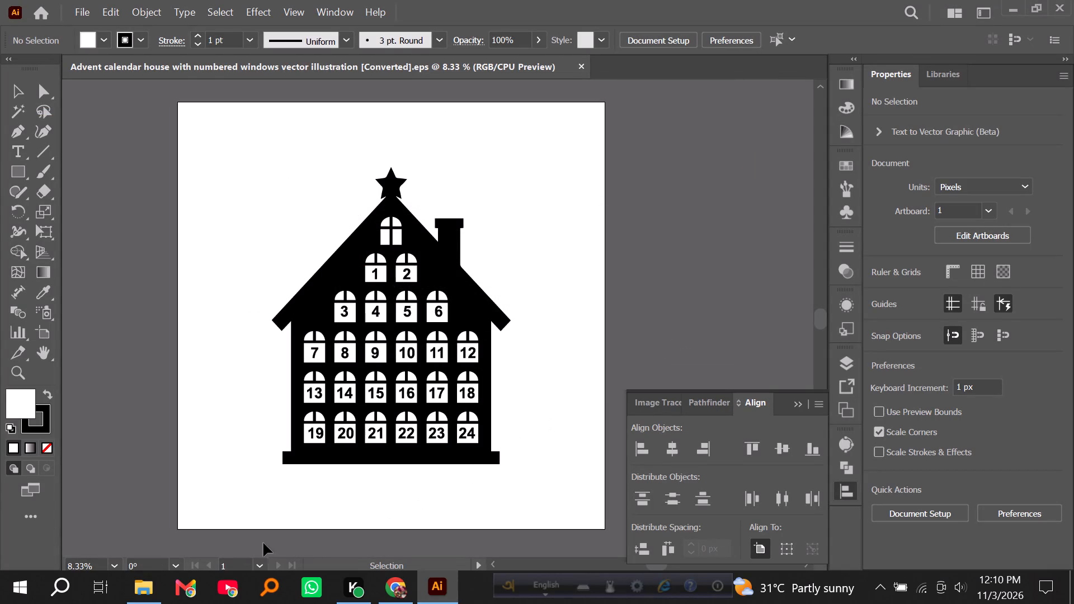
Open the digital planner app wireframe EPS in Illustrator without updating its legacy text.
click(157, 592)
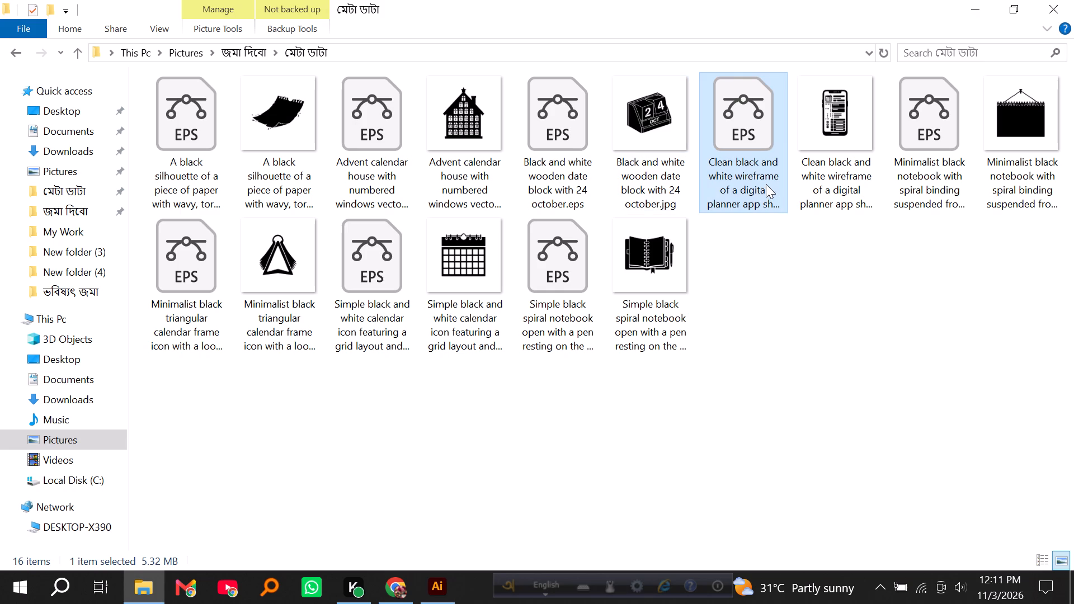
double_click(755, 176)
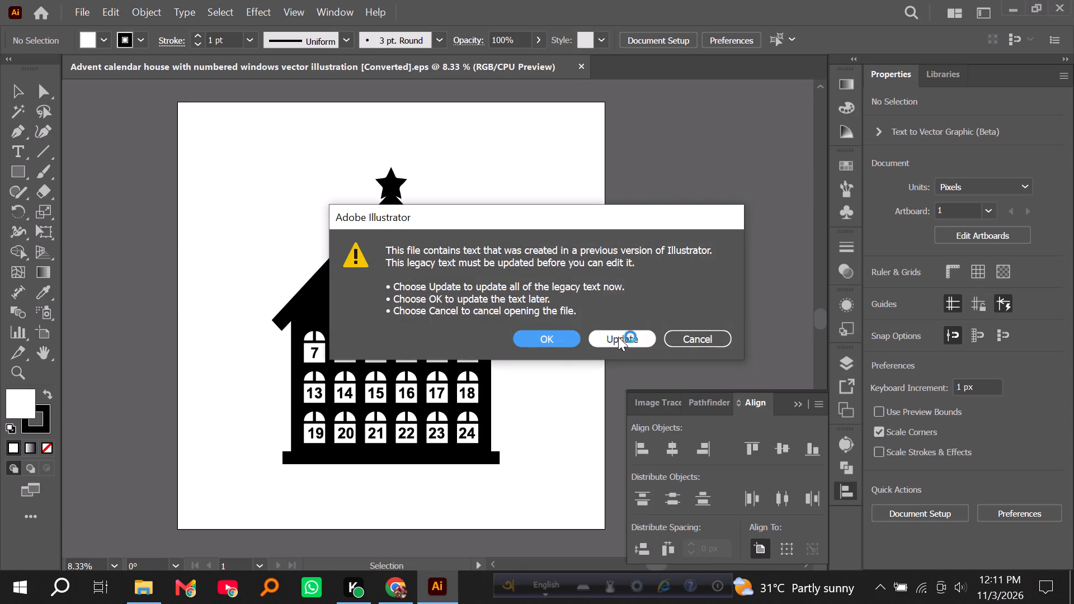
click(560, 336)
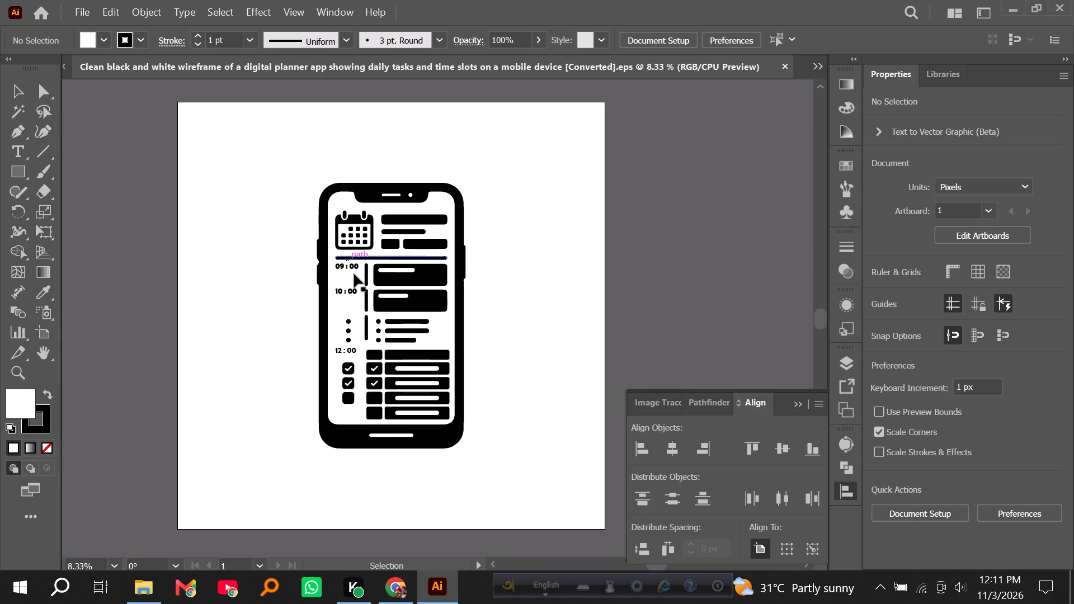
Inspect the time labels in the planner illustration and ungroup the black phone artwork that contains them.
click(354, 274)
alt+scroll(393, 228, up, 4)
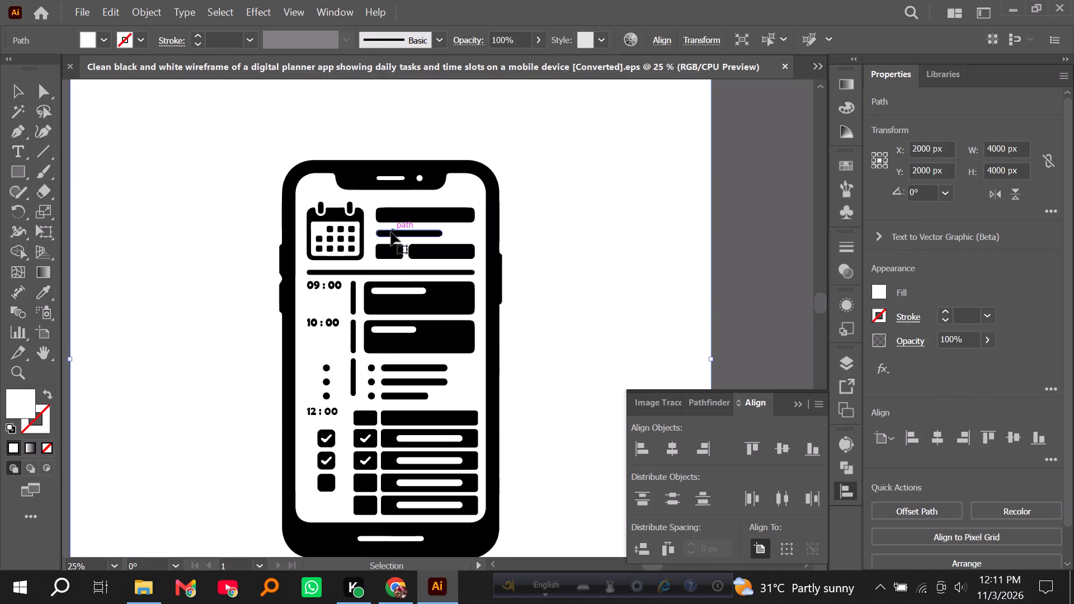
alt+scroll(259, 292, up, 4)
scroll(264, 383, down, 3)
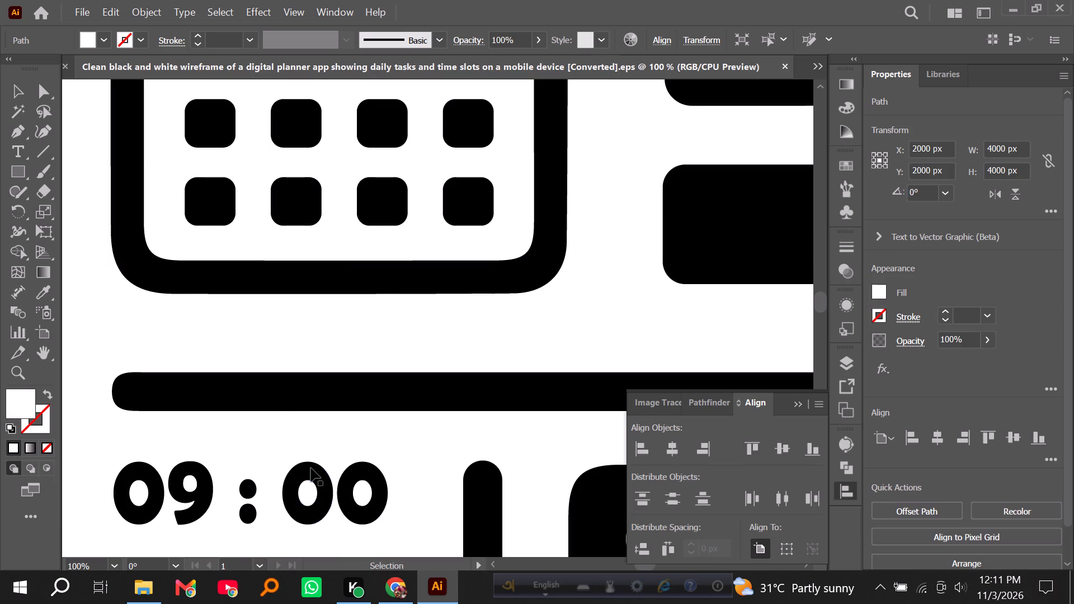
click(311, 468)
alt+scroll(337, 369, down, 4)
scroll(342, 379, down, 18)
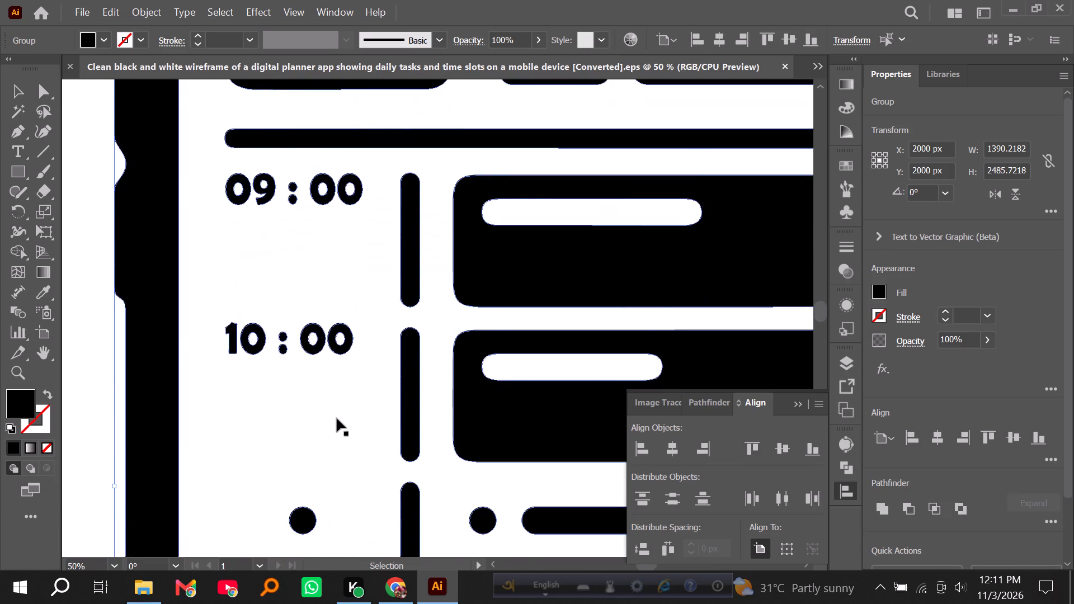
scroll(337, 418, down, 14)
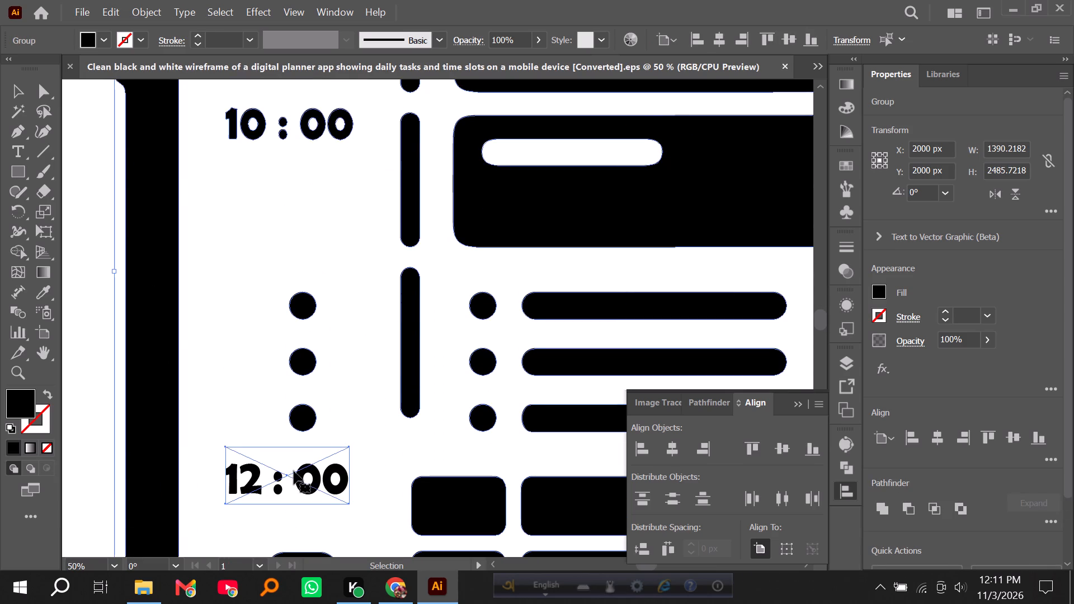
right_click(290, 471)
click(331, 294)
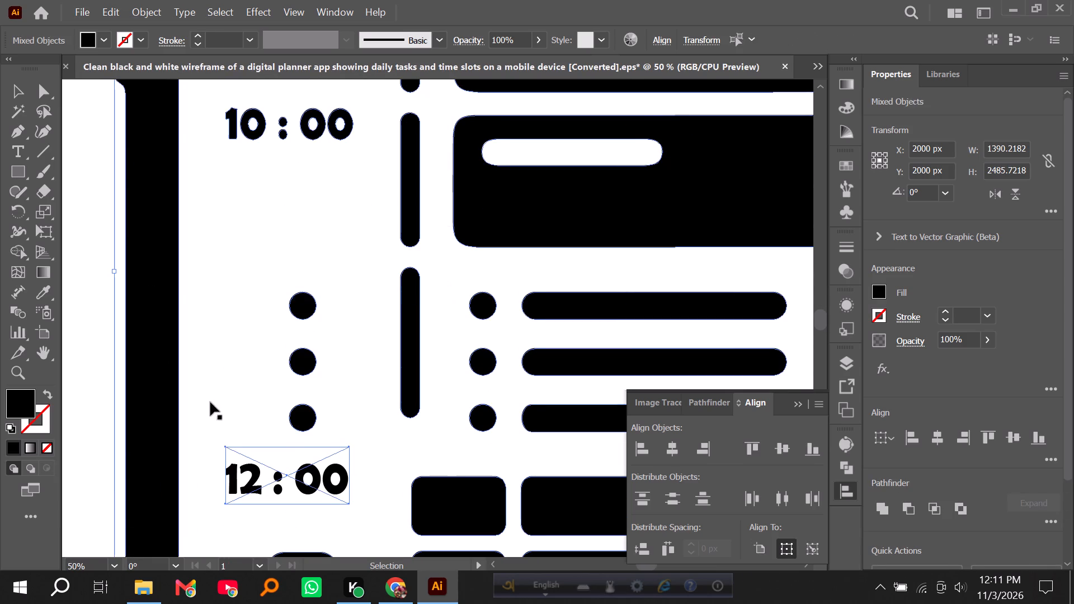
click(210, 402)
Ungroup the 12 : 00 time label in the planner illustration to separate its legacy text from the background path.
click(256, 487)
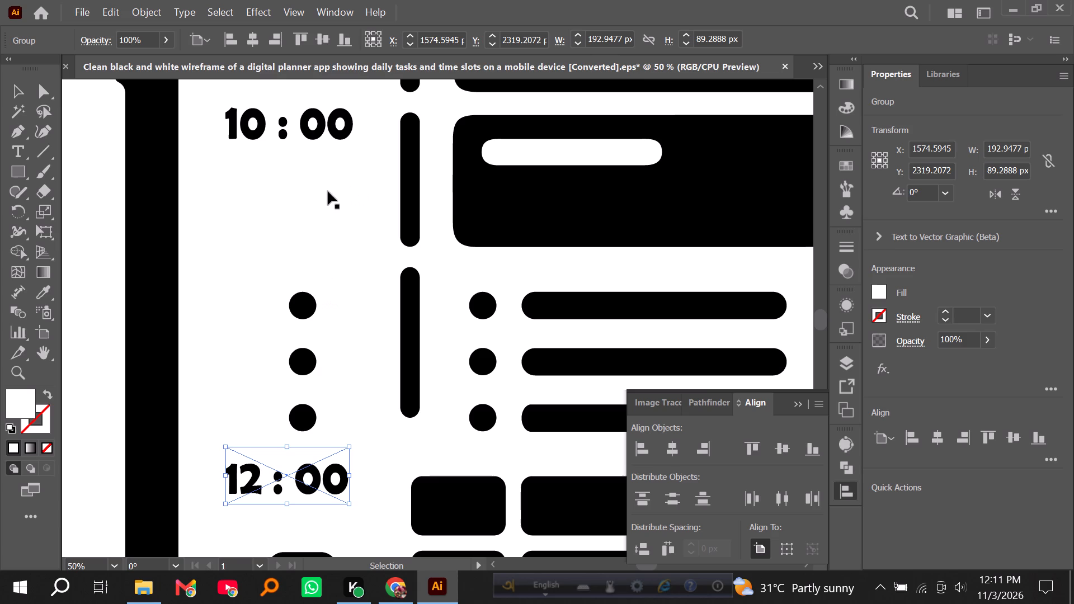
scroll(290, 382, down, 6)
alt+scroll(282, 409, up, 3)
scroll(282, 405, down, 3)
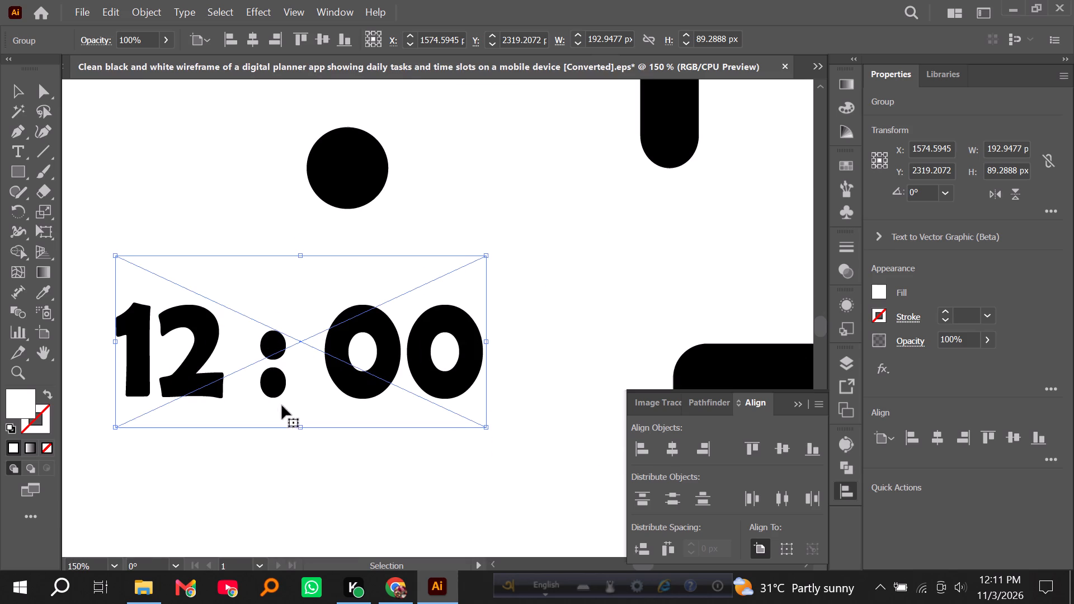
click(298, 357)
click(360, 313)
click(365, 268)
click(456, 186)
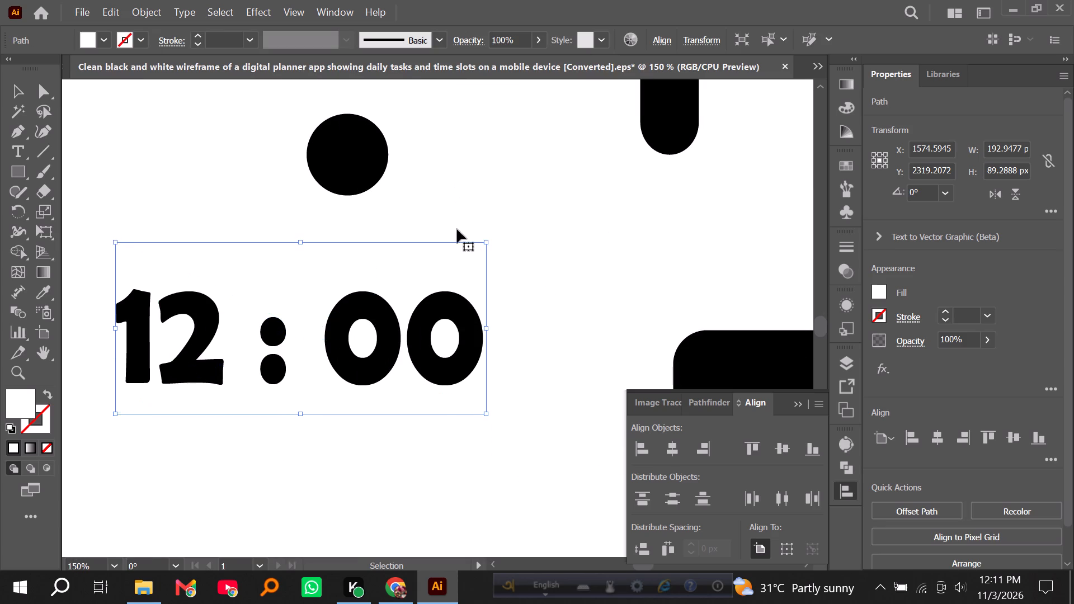
click(428, 308)
right_click(430, 303)
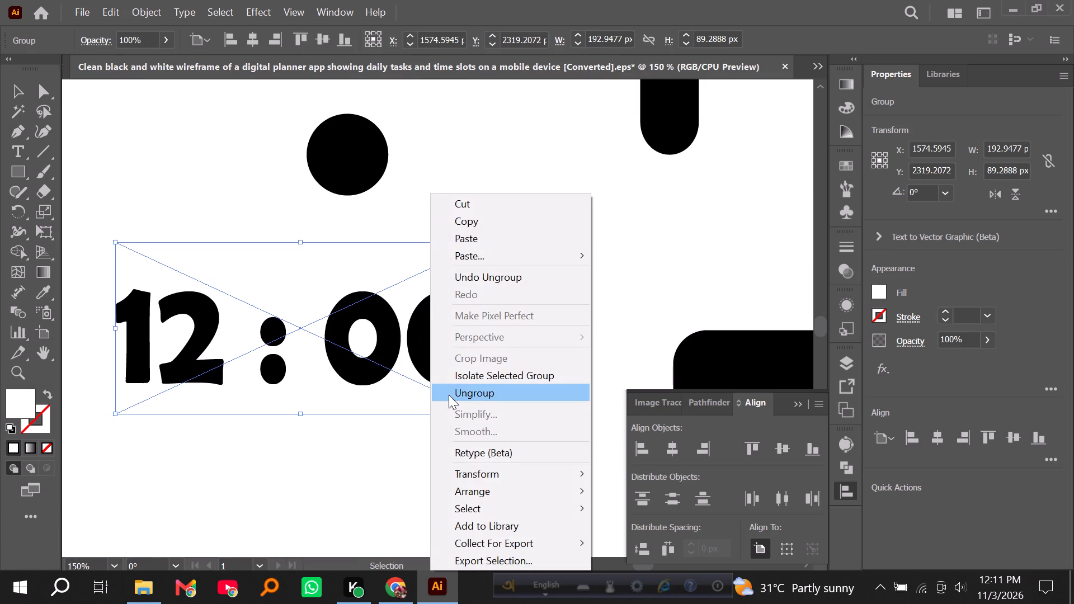
click(454, 393)
click(510, 323)
Select the 12 : 00 legacy text in the planner illustration, undo a trial move of it, and delete it.
click(462, 316)
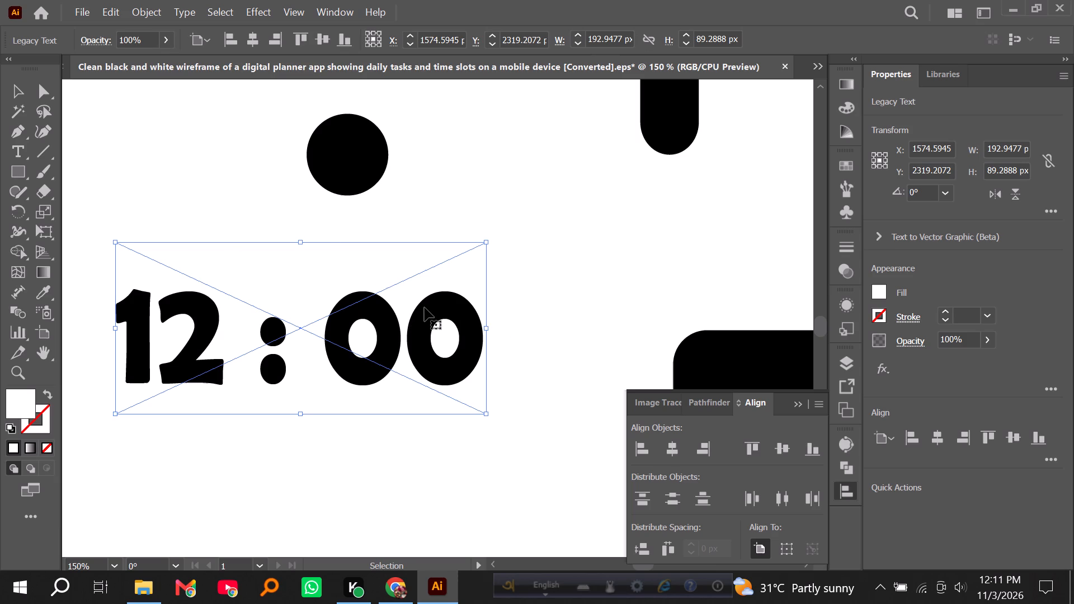
scroll(362, 331, down, 1)
right_click(344, 325)
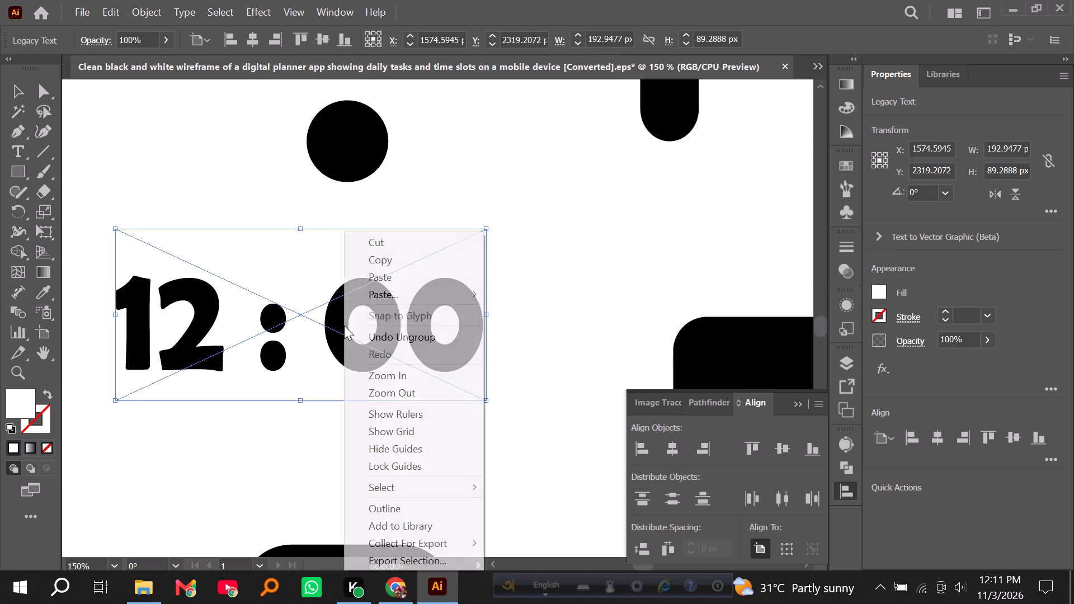
click(309, 402)
click(351, 261)
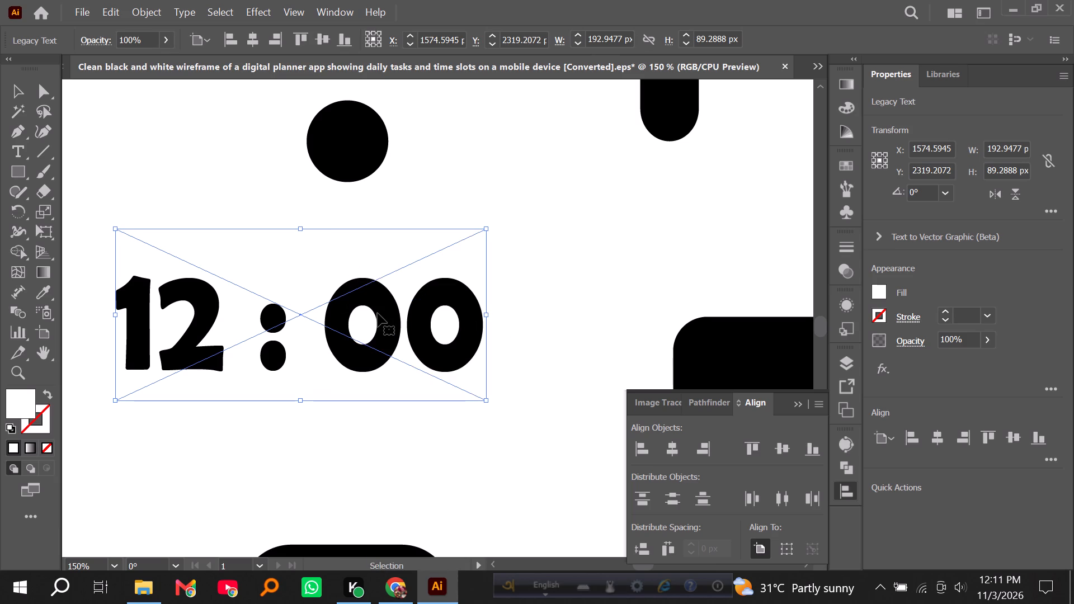
click(376, 306)
click(526, 303)
drag(467, 307, 523, 327)
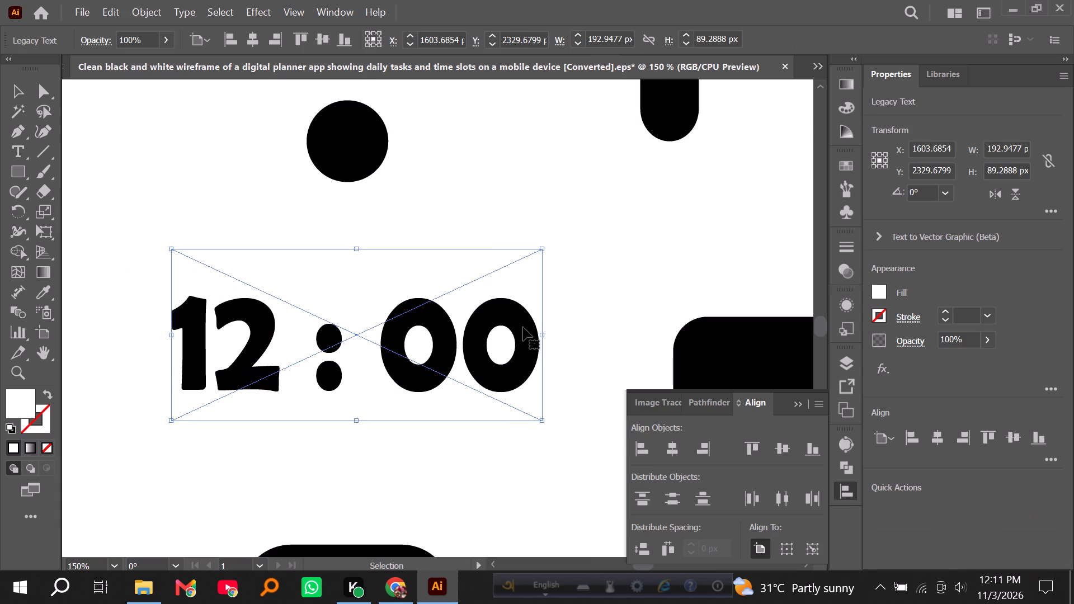
key(ctrl+z)
alt+scroll(468, 308, down, 3)
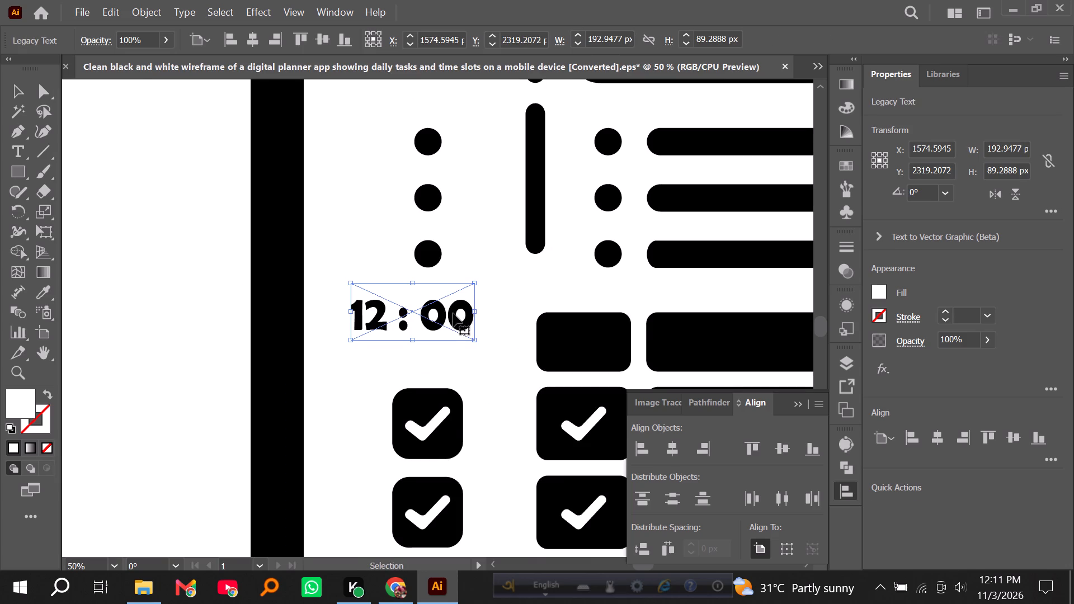
scroll(500, 324, up, 2)
key(Delete)
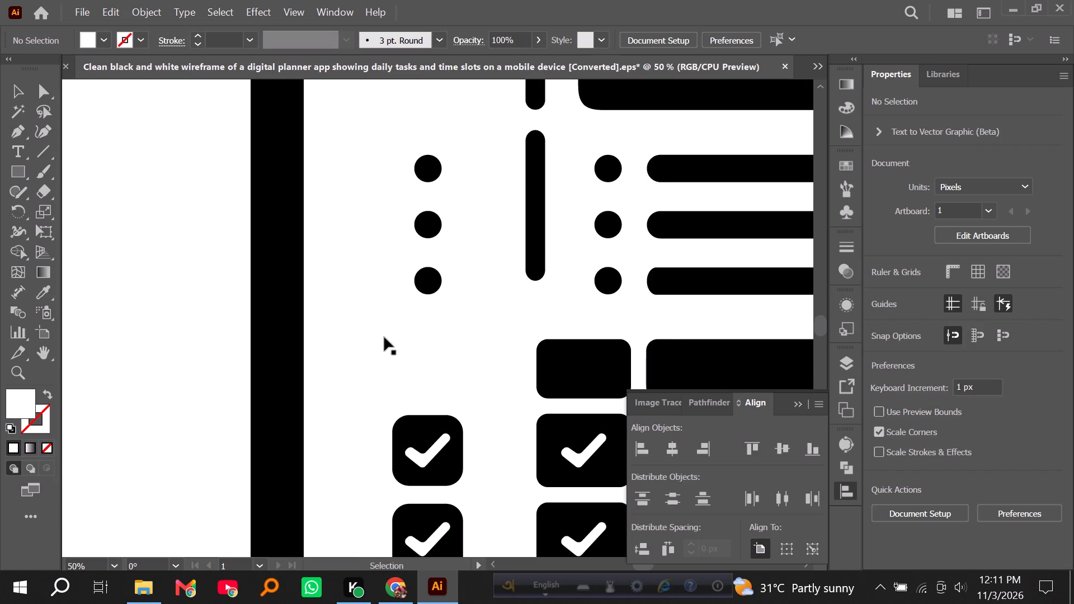
Examine the rest of the planner illustration, including the 09 : 00 and 10 : 00 labels.
alt+scroll(322, 329, down, 4)
scroll(346, 351, up, 2)
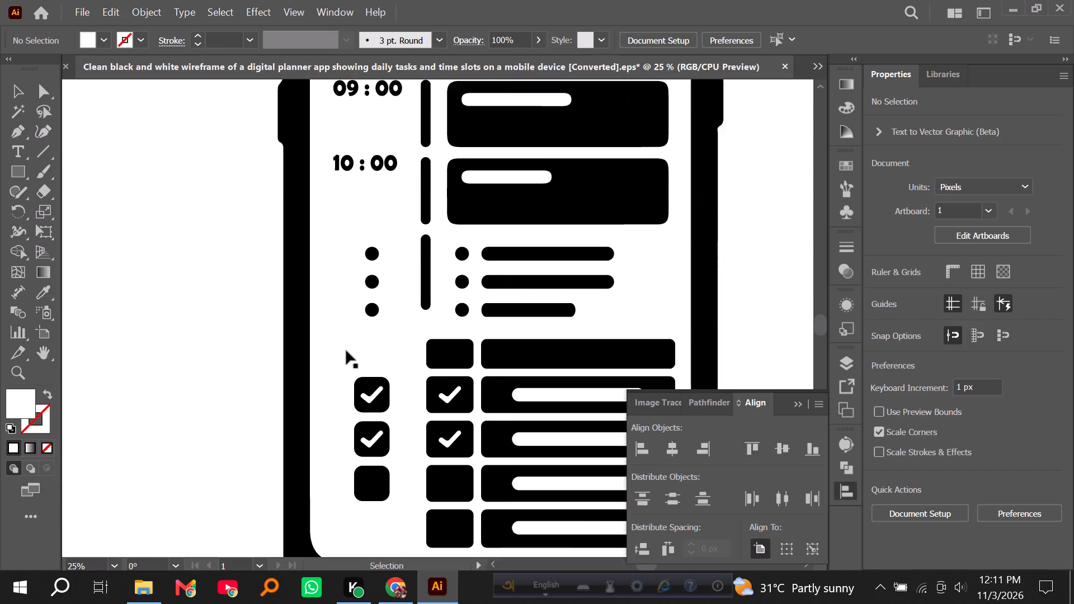
scroll(346, 351, up, 5)
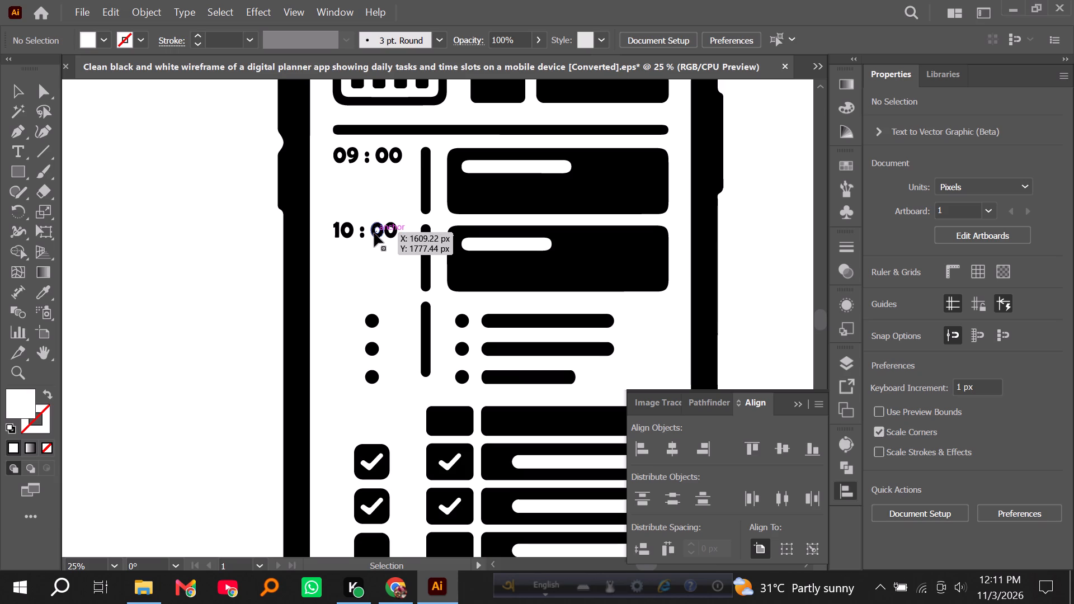
alt+scroll(320, 350, down, 2)
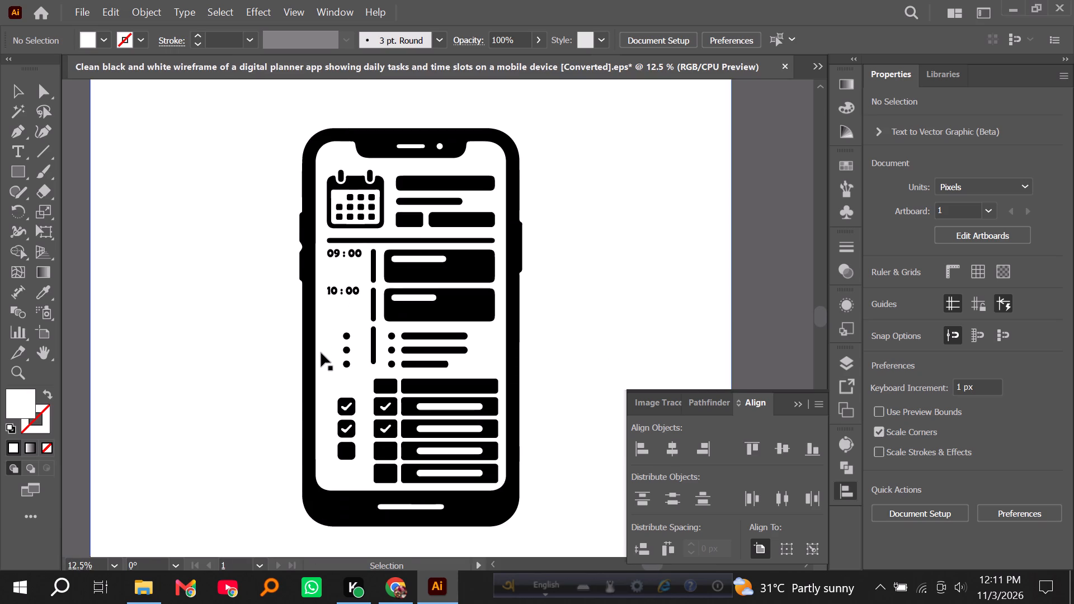
alt+scroll(342, 344, down, 2)
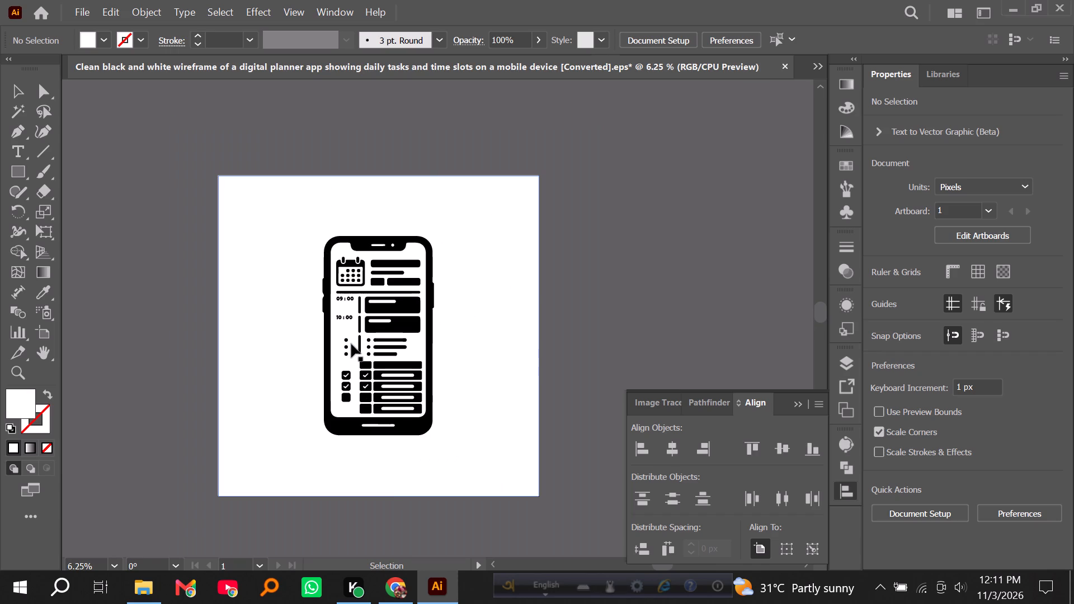
scroll(345, 357, down, 1)
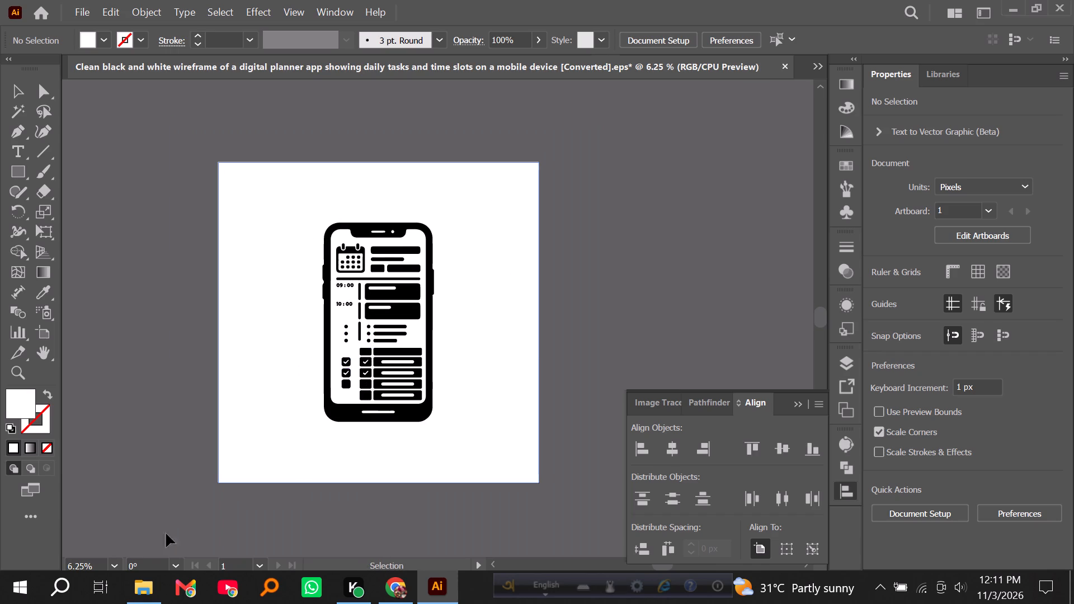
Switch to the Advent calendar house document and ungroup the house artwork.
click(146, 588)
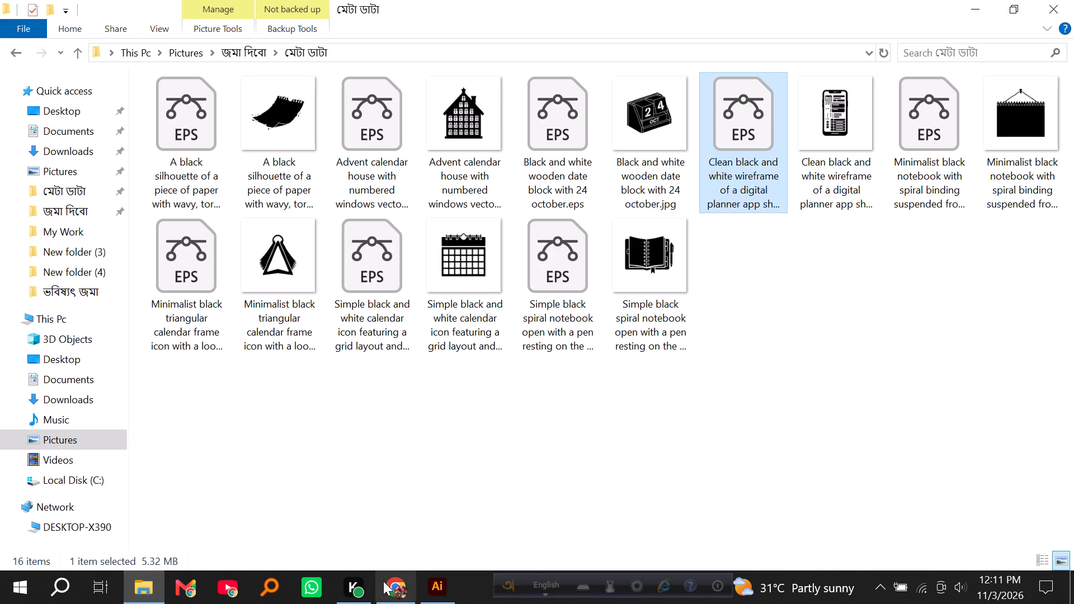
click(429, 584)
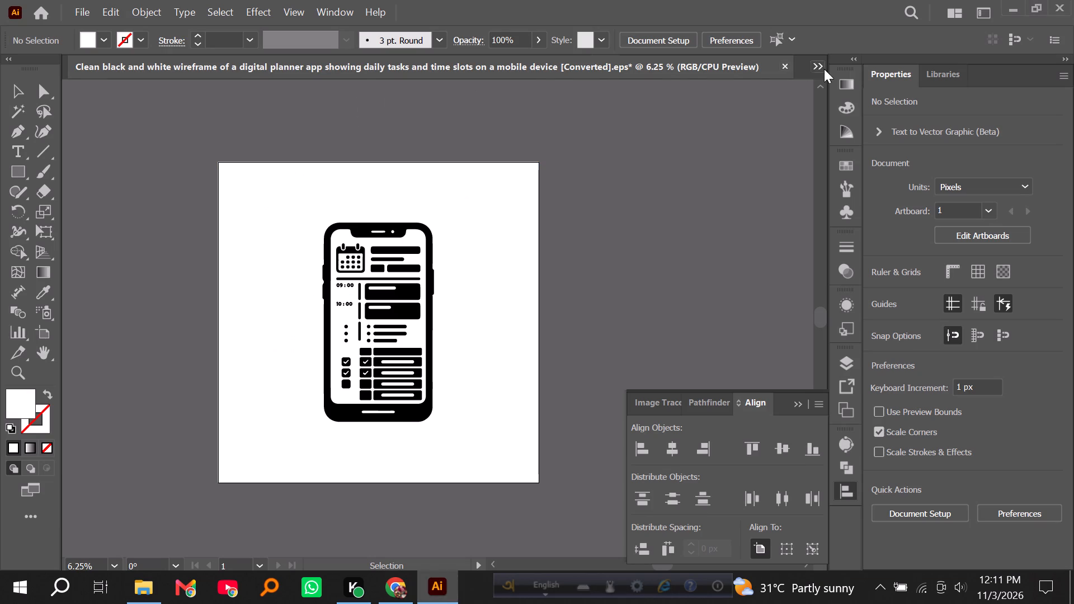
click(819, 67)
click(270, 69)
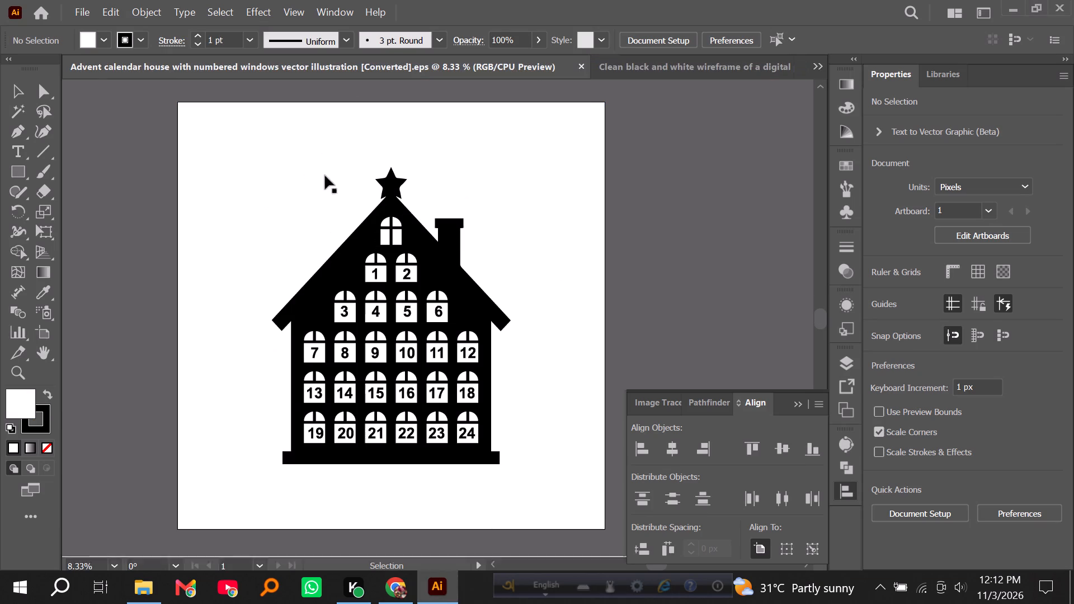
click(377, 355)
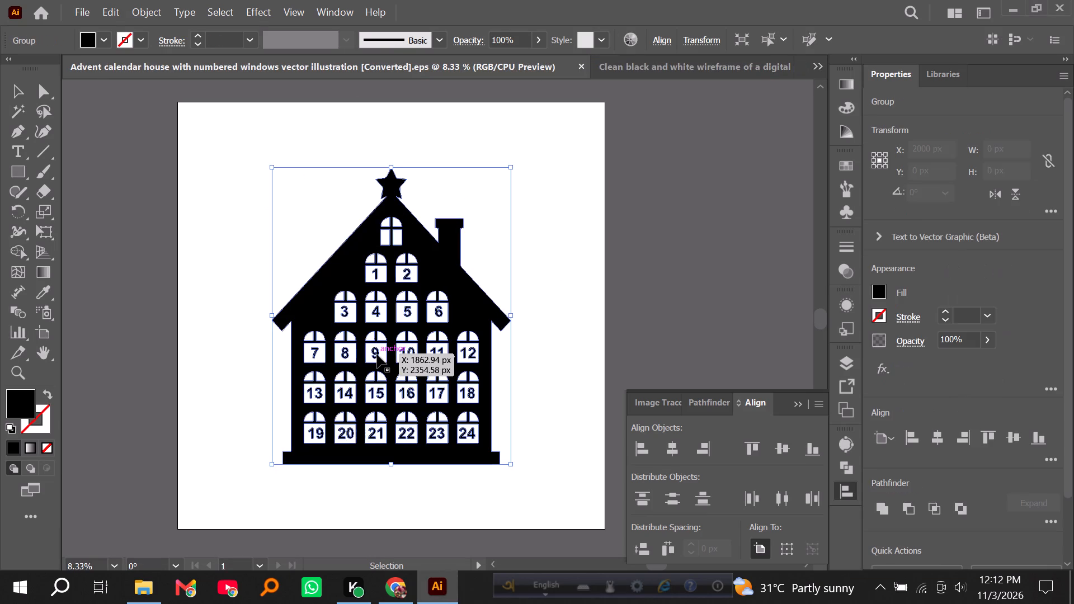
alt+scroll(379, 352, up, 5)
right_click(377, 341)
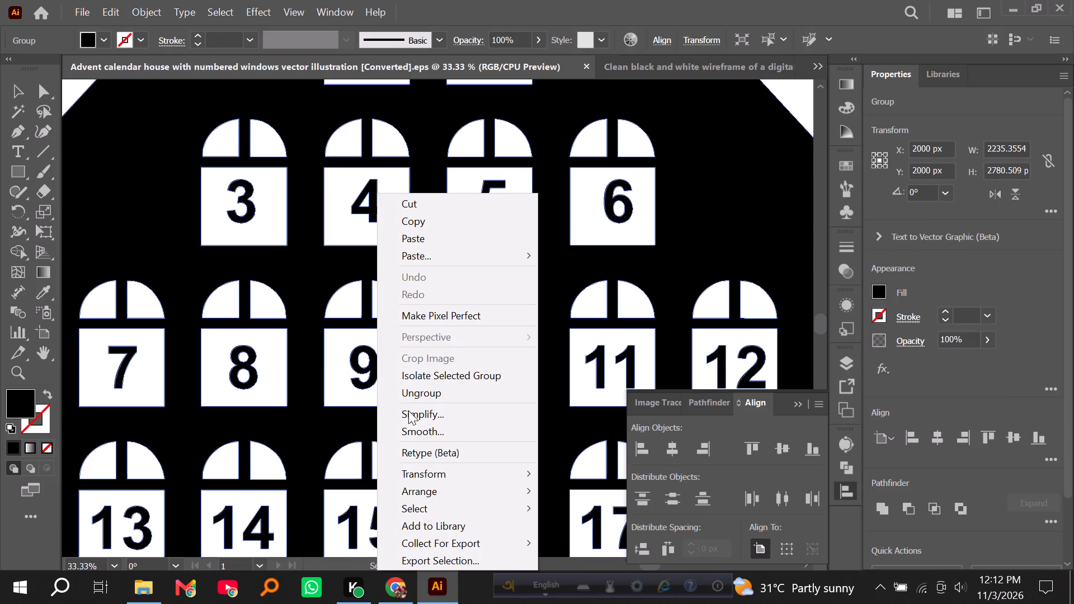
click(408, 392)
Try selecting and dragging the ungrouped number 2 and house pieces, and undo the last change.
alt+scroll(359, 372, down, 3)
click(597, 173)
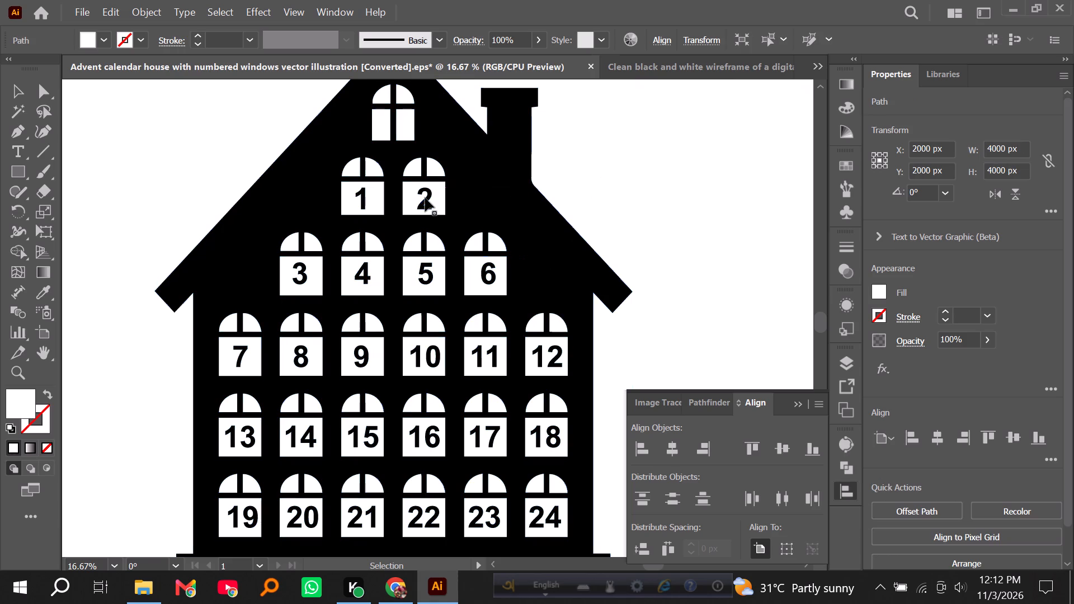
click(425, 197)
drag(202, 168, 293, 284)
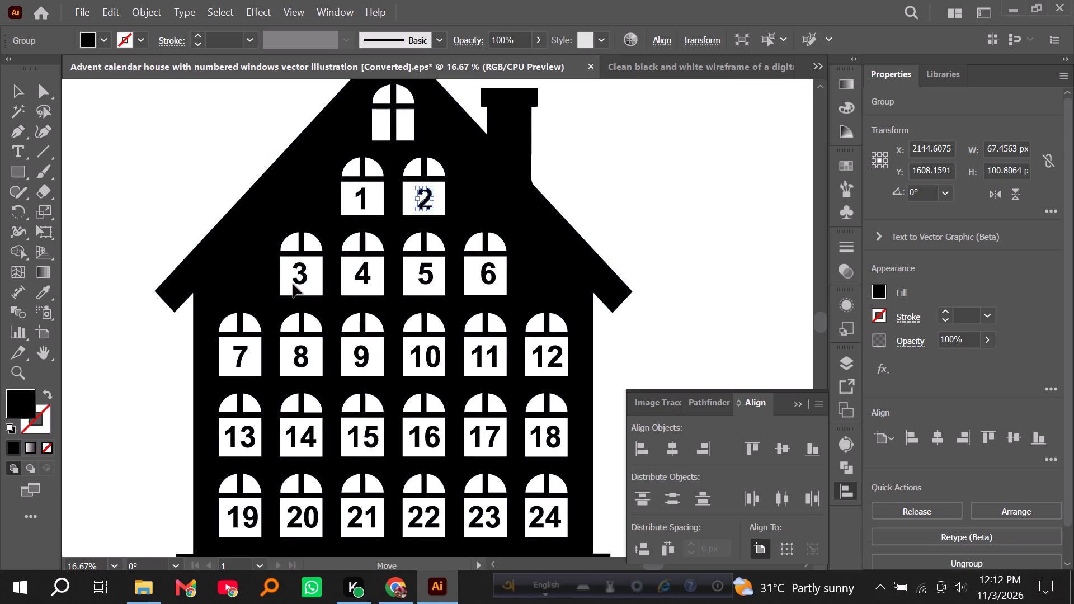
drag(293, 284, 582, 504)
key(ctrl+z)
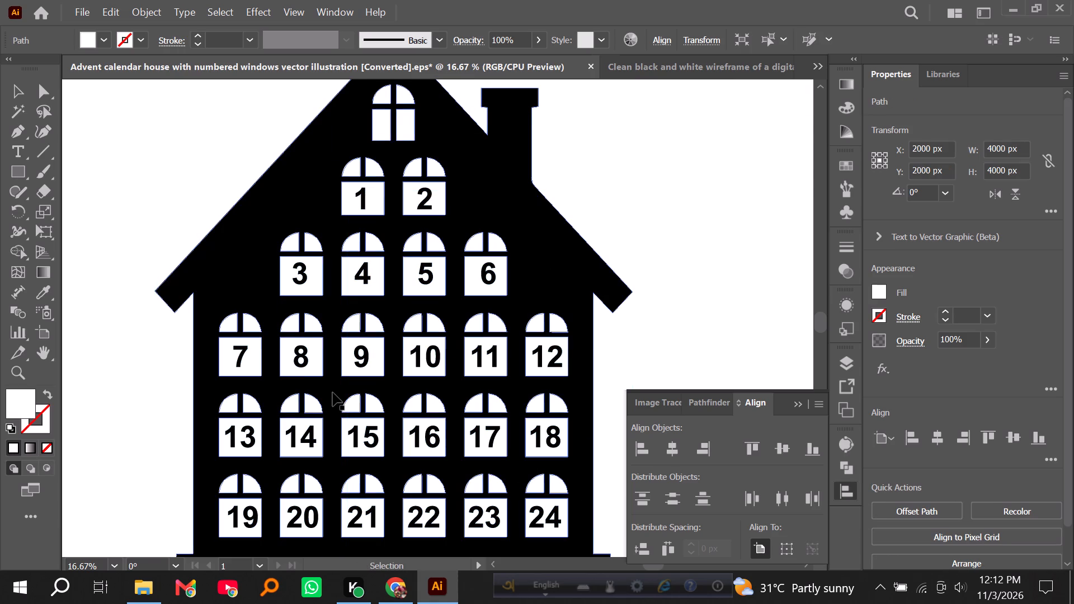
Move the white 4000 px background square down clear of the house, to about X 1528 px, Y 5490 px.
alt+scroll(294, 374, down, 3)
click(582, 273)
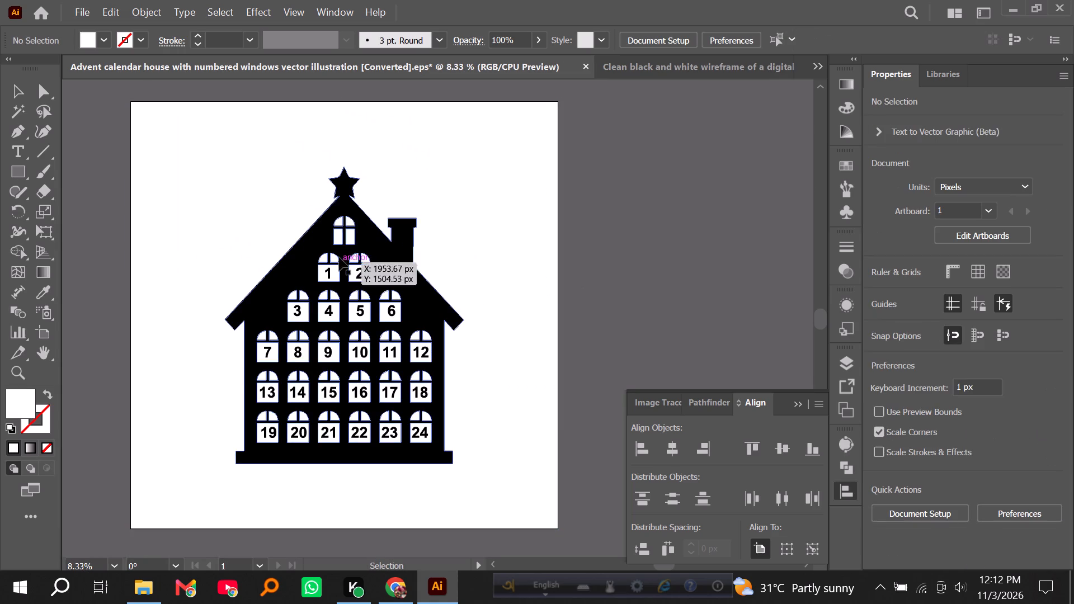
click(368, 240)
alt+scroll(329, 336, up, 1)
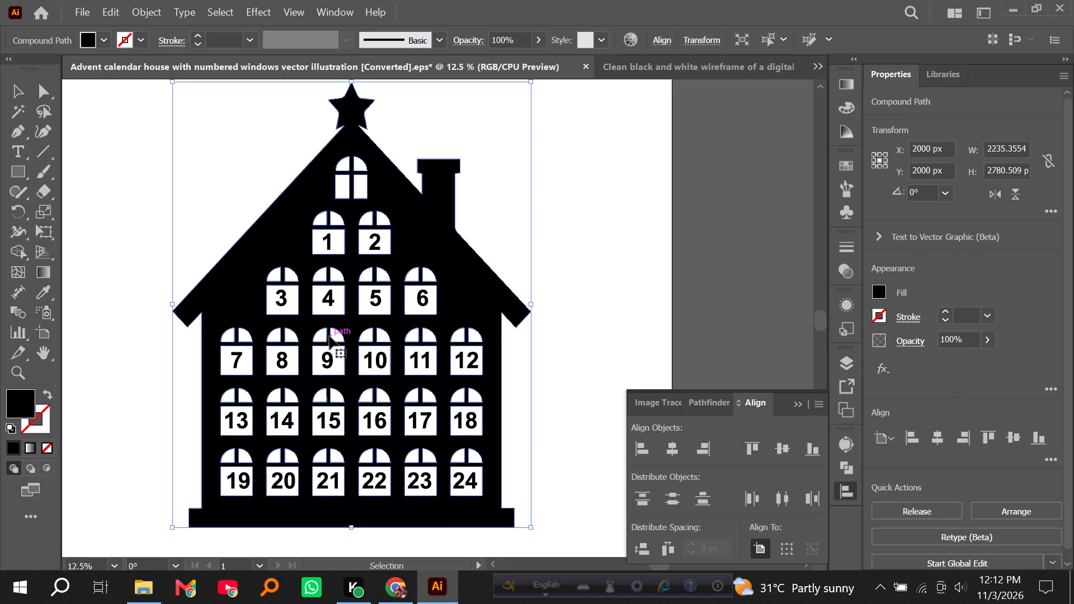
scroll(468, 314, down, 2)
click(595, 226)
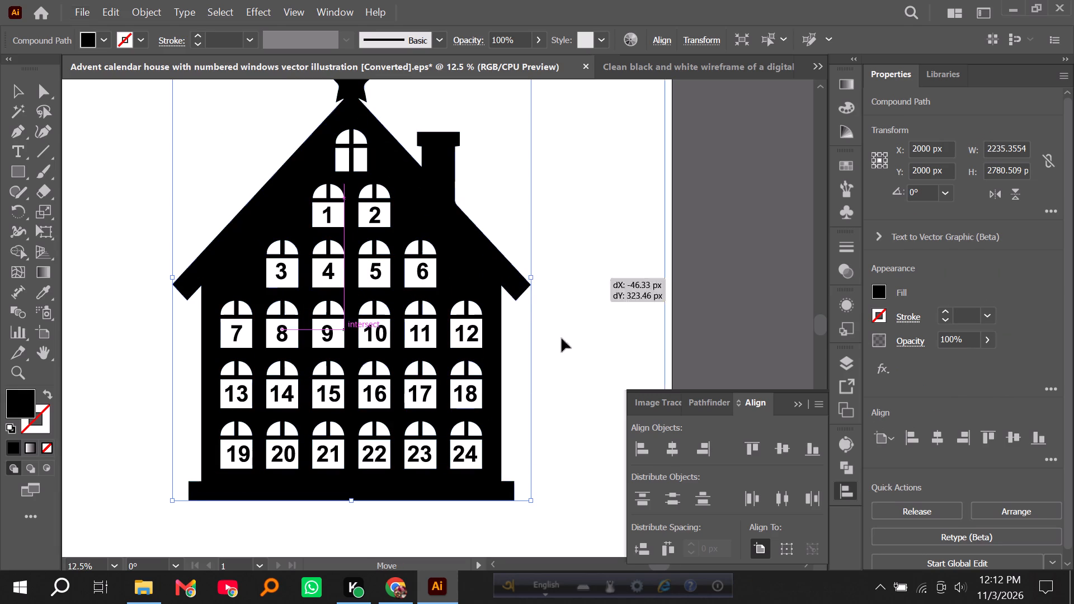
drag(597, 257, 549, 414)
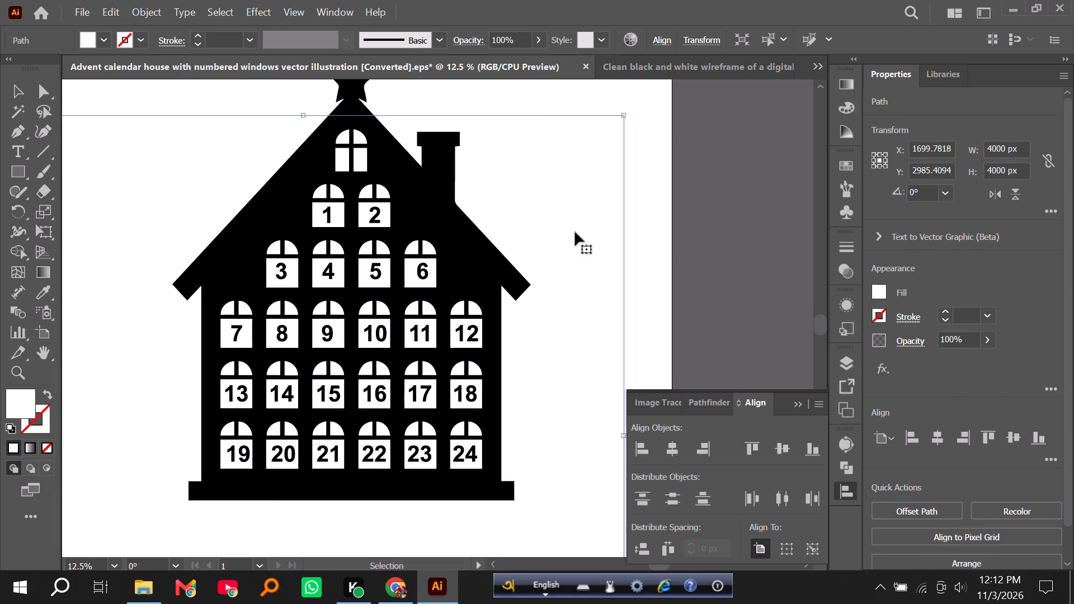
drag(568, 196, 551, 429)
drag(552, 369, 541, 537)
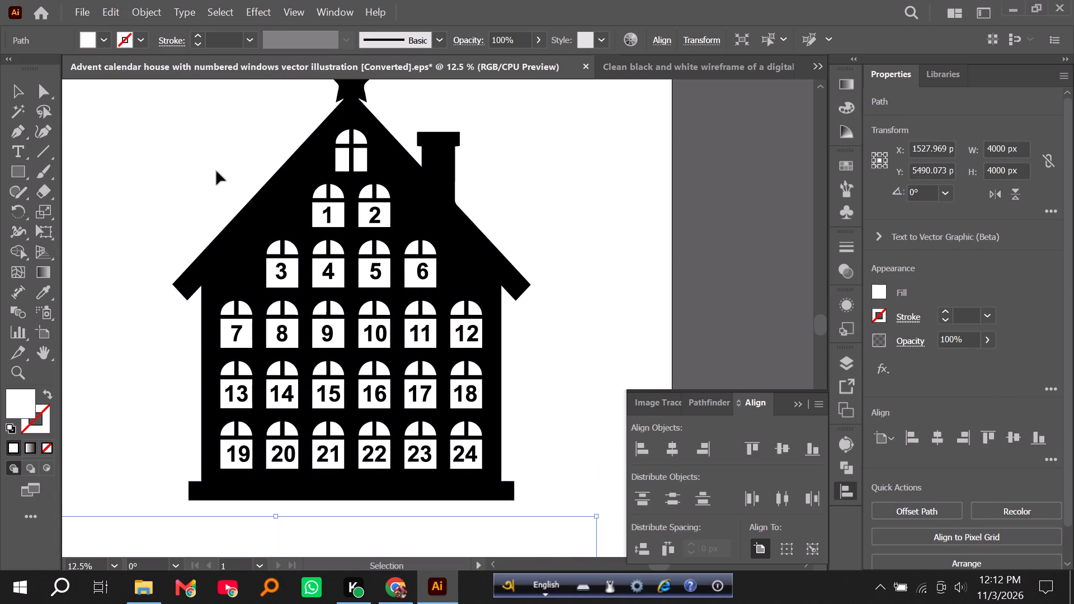
Isolate the window numbers' selection by deselecting the house silhouette, and inspect numbers 1 to 24 for legacy text.
drag(213, 169, 536, 471)
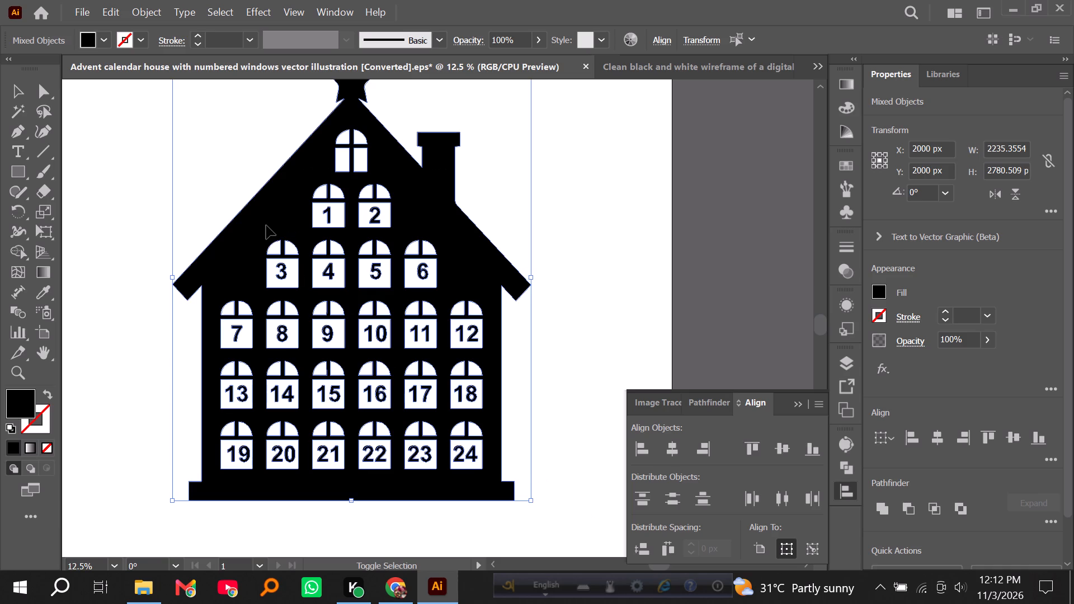
shift+click(266, 225)
alt+scroll(264, 483, up, 1)
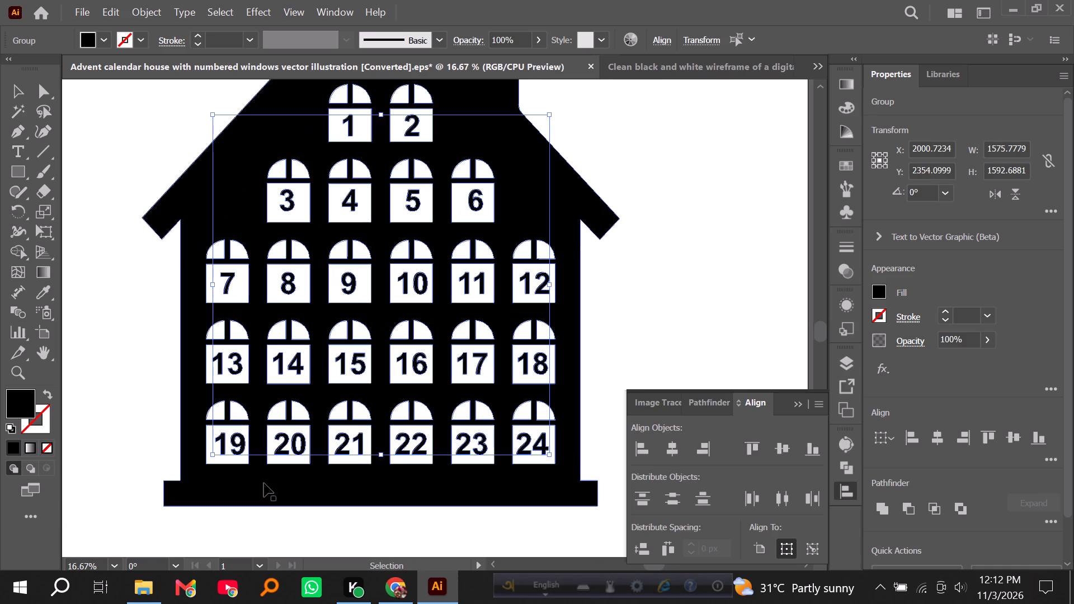
scroll(274, 471, up, 1)
scroll(295, 418, up, 1)
alt+scroll(295, 418, up, 1)
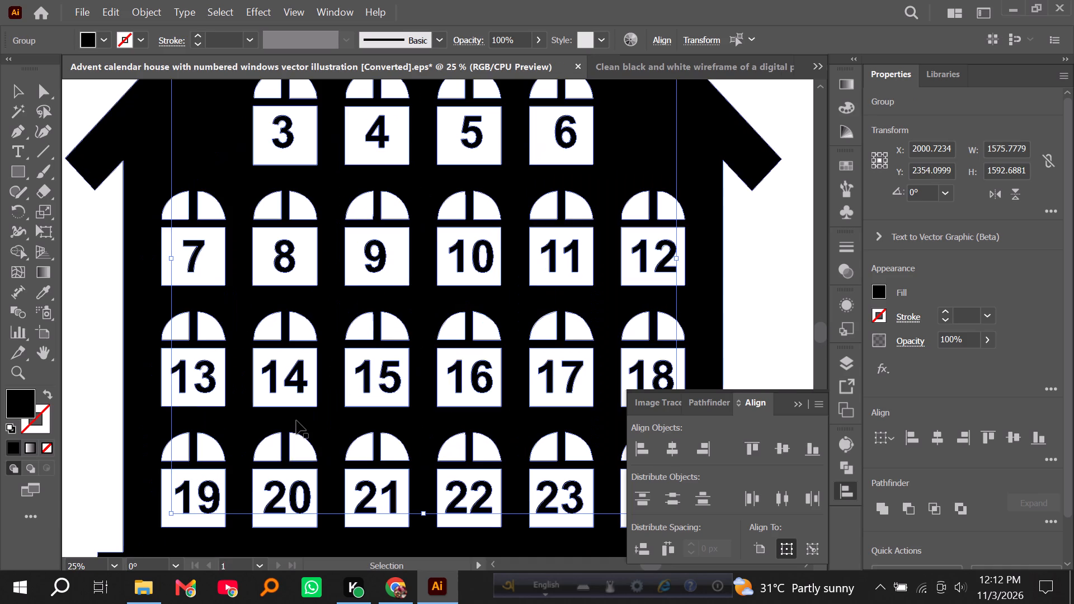
alt+scroll(297, 421, down, 2)
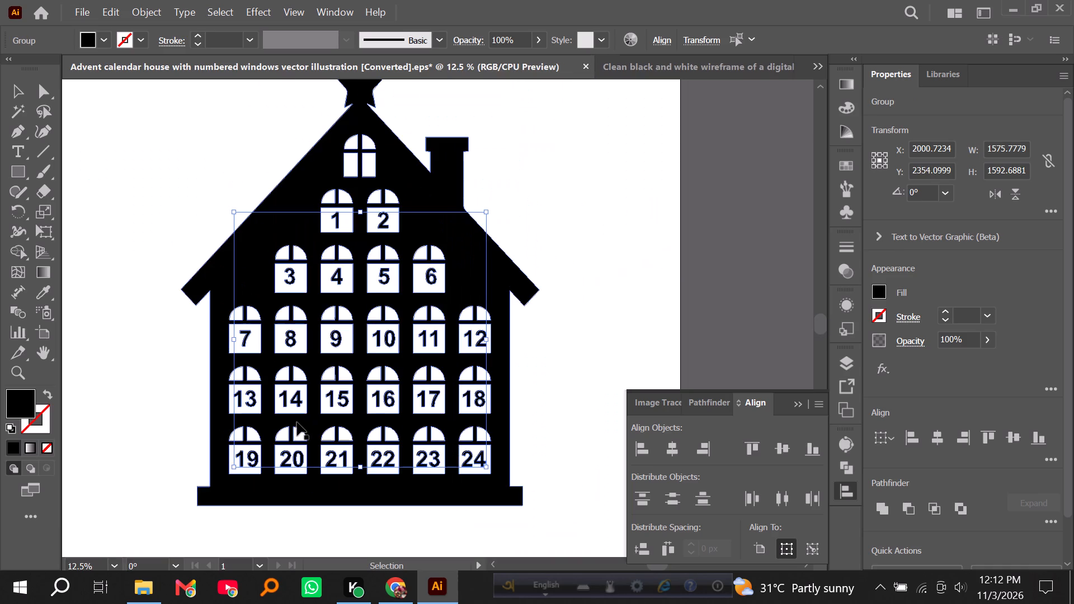
alt+scroll(298, 357, up, 2)
scroll(295, 369, up, 9)
scroll(294, 389, down, 8)
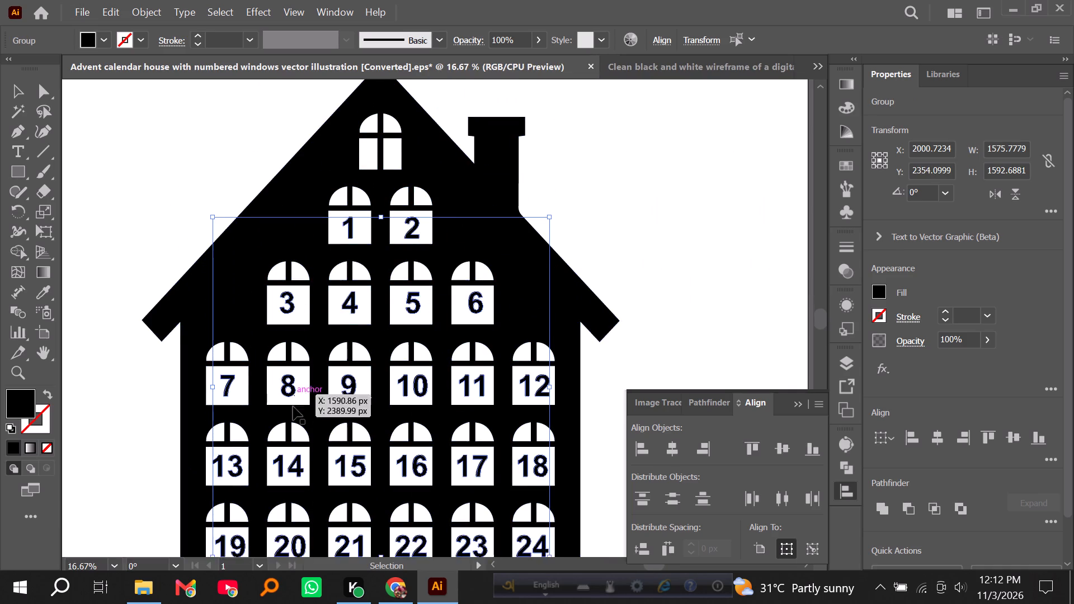
scroll(293, 407, down, 7)
alt+scroll(277, 477, up, 1)
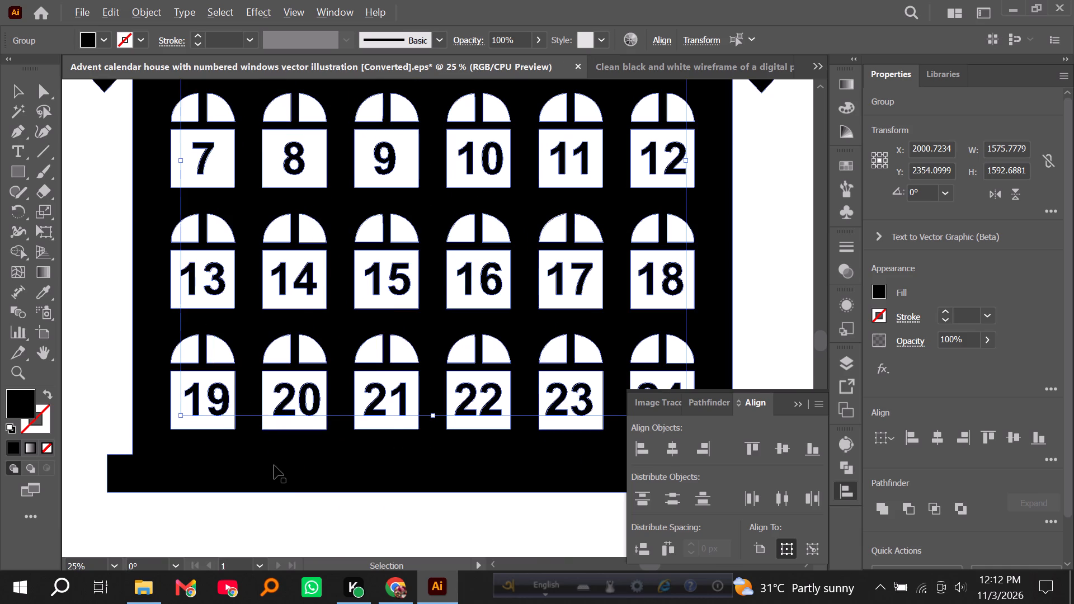
alt+scroll(274, 465, down, 6)
Close the Advent calendar house document without saving its changes.
click(585, 67)
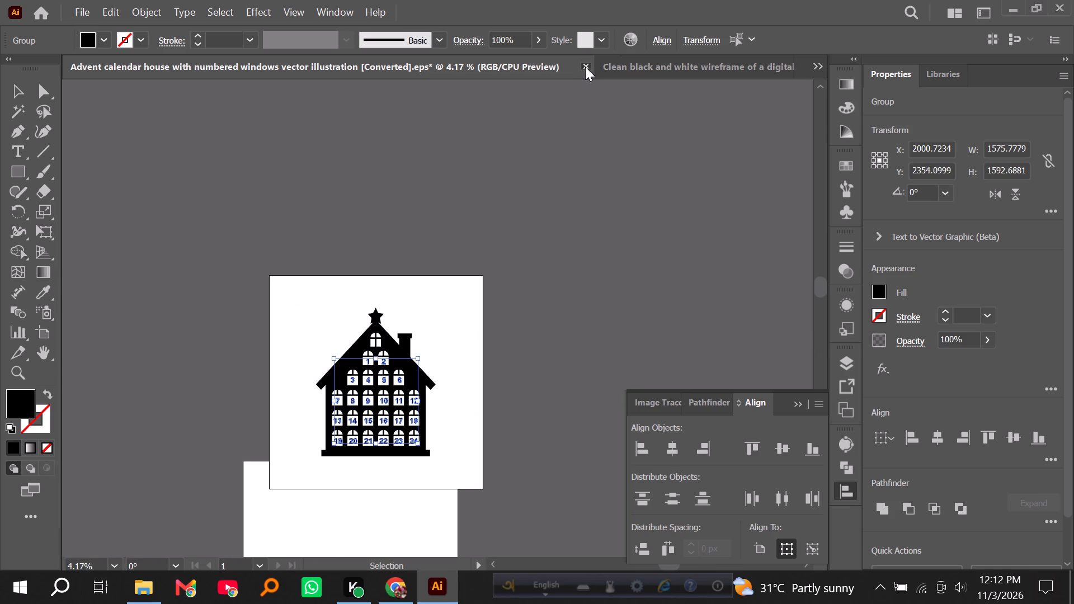
click(605, 312)
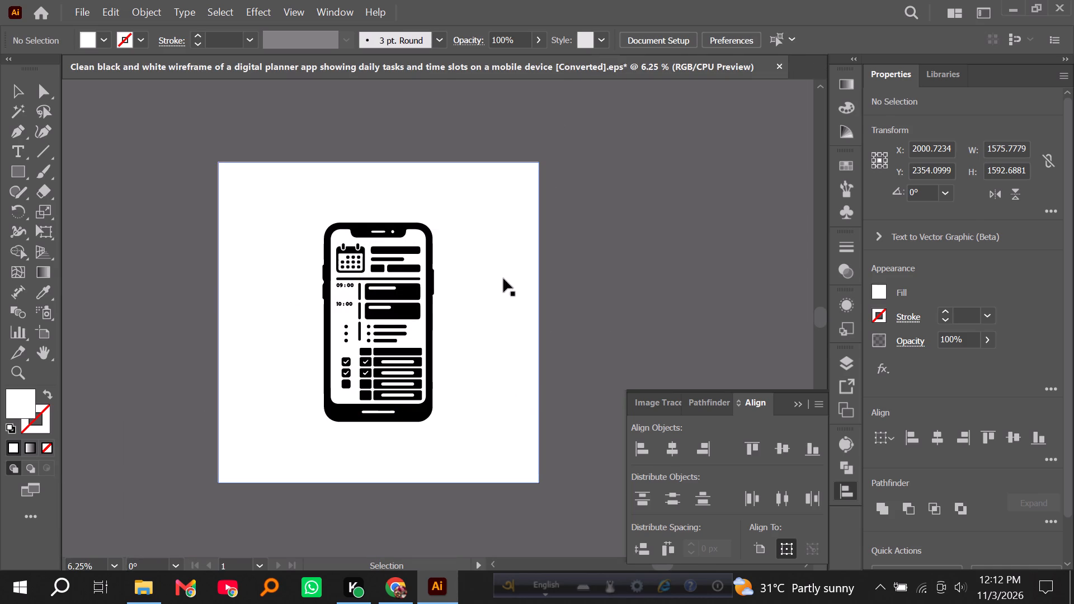
Move the white 4000 px background square down clear of the phone, to about X 1902 px, Y 5624 px.
click(354, 325)
click(582, 259)
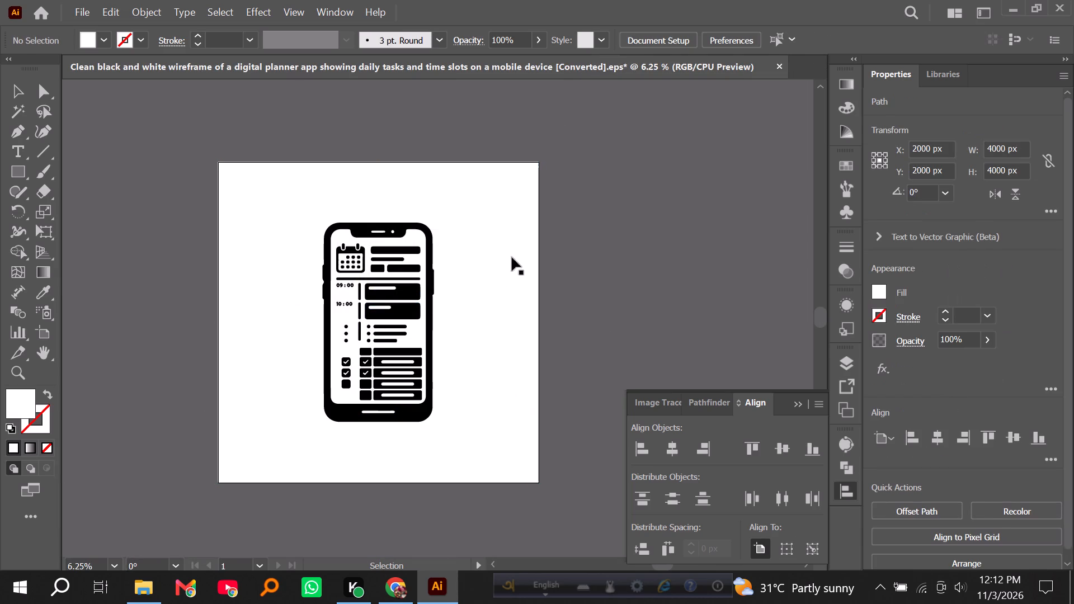
click(401, 253)
click(582, 304)
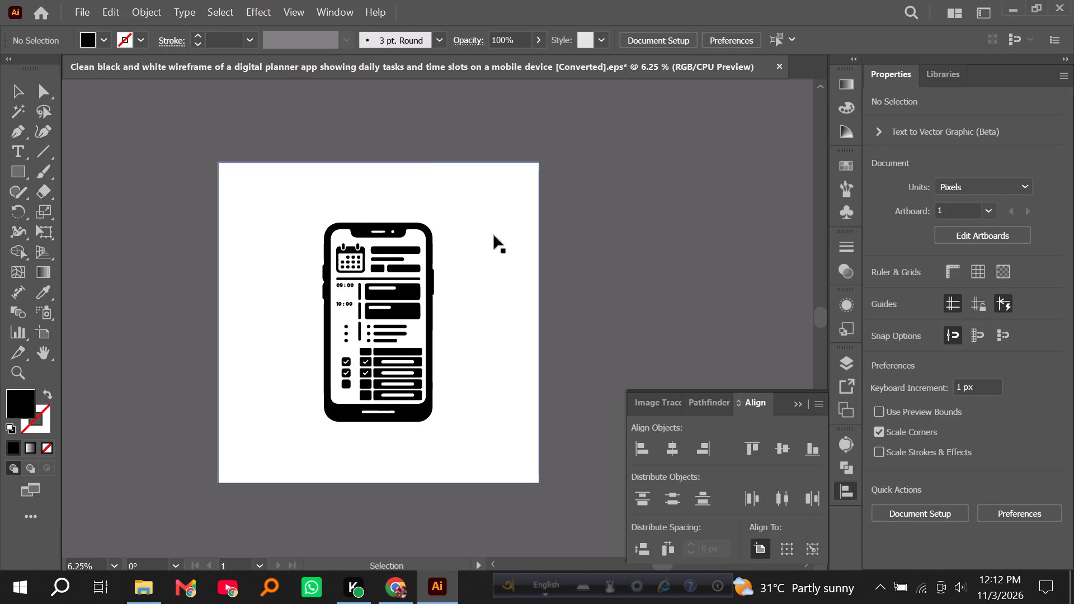
drag(497, 216, 489, 506)
Group all the pieces of the phone artwork, leaving out the white background square.
drag(299, 171, 430, 371)
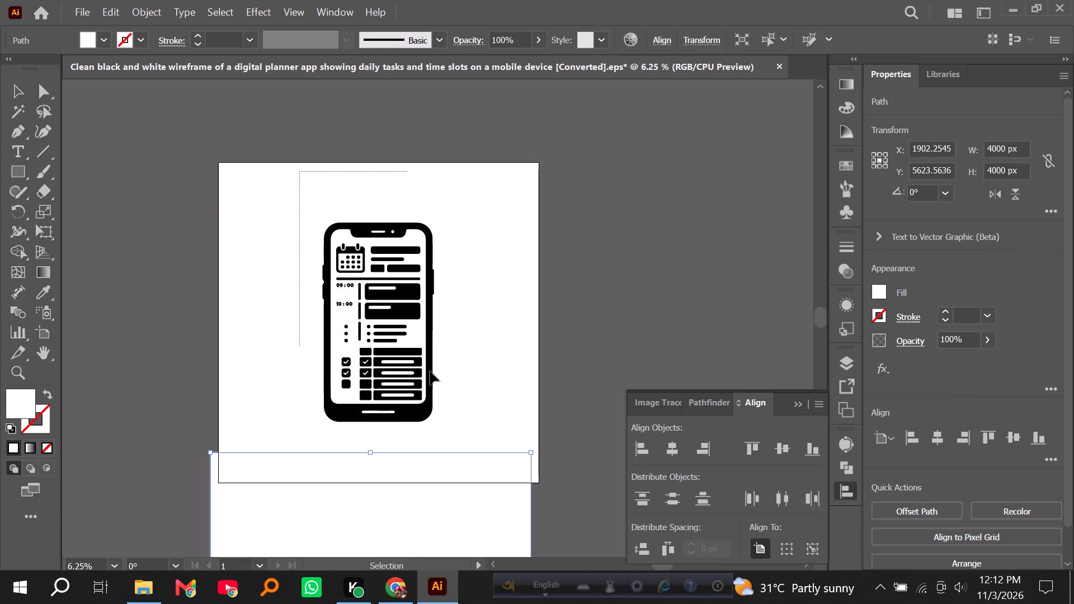
drag(430, 371, 480, 428)
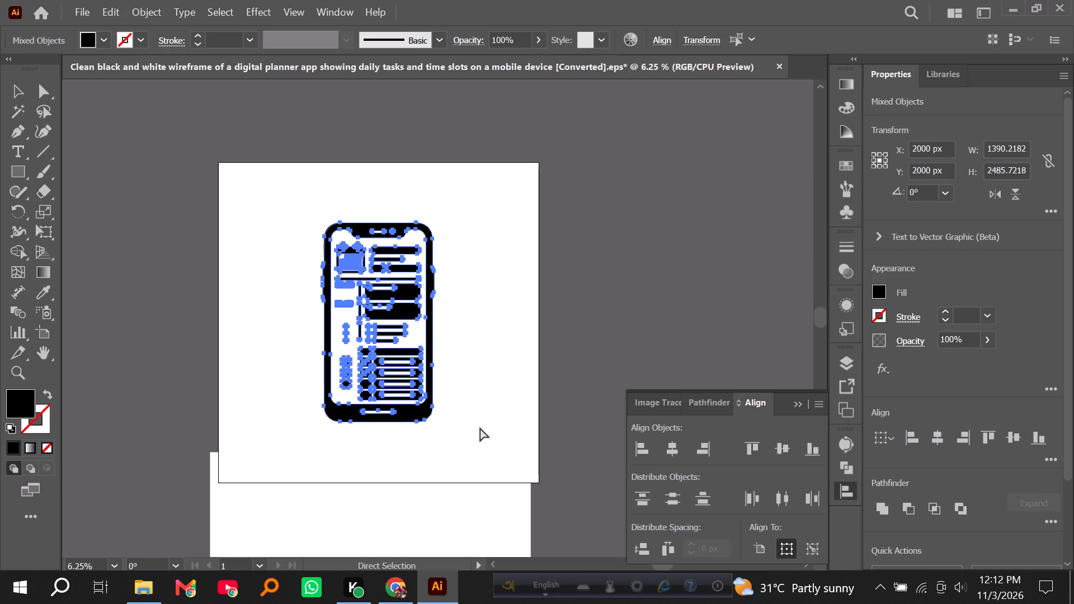
key(ctrl+g)
Move the white background square back up and centre it horizontally and vertically on the artboard.
drag(459, 501, 484, 368)
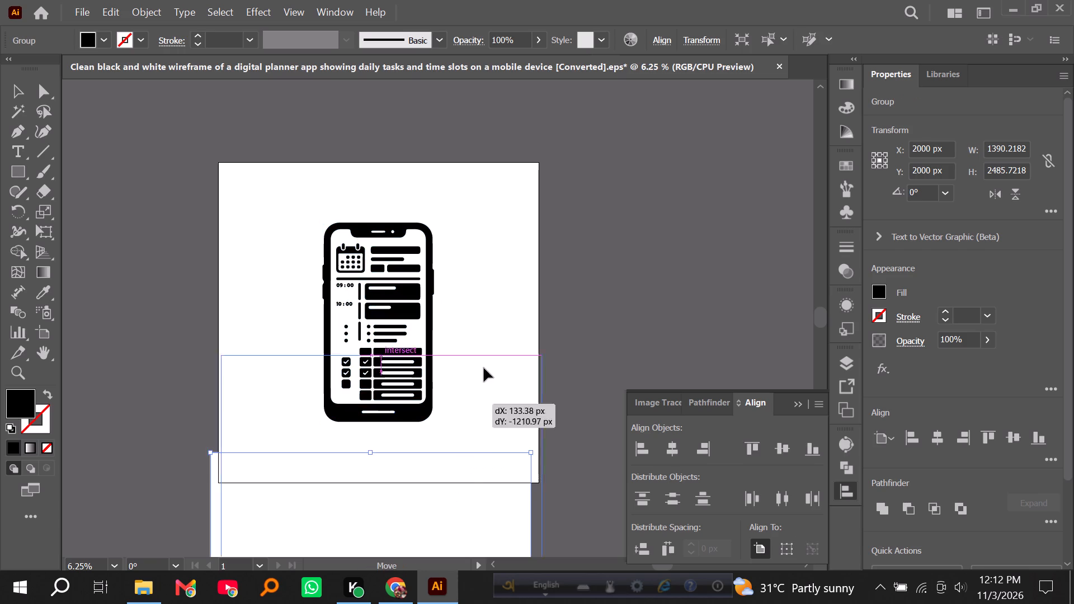
drag(484, 368, 484, 359)
click(673, 450)
triple_click(786, 447)
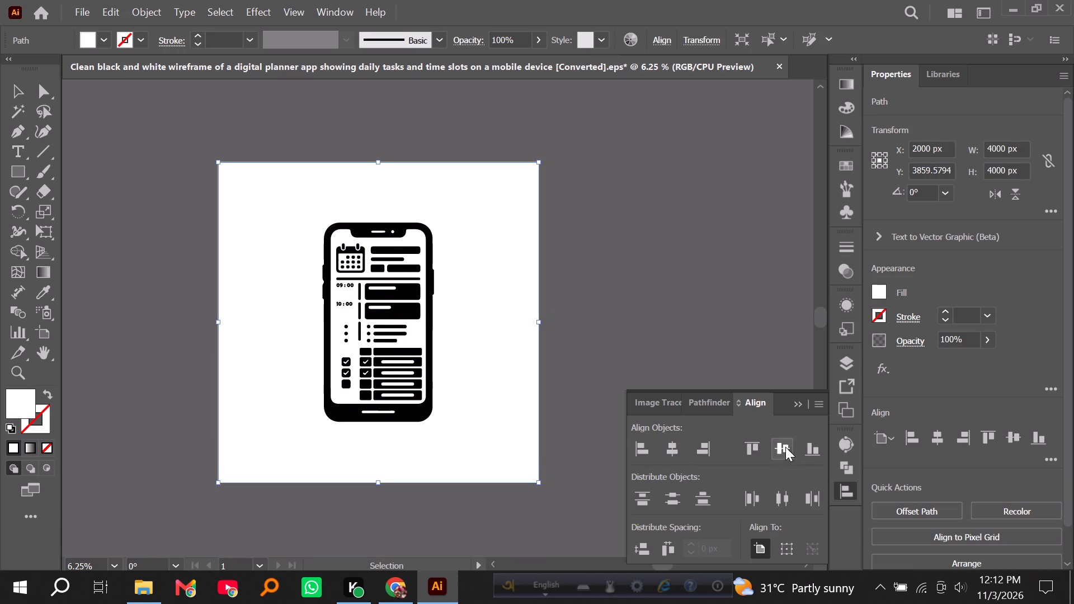
click(583, 345)
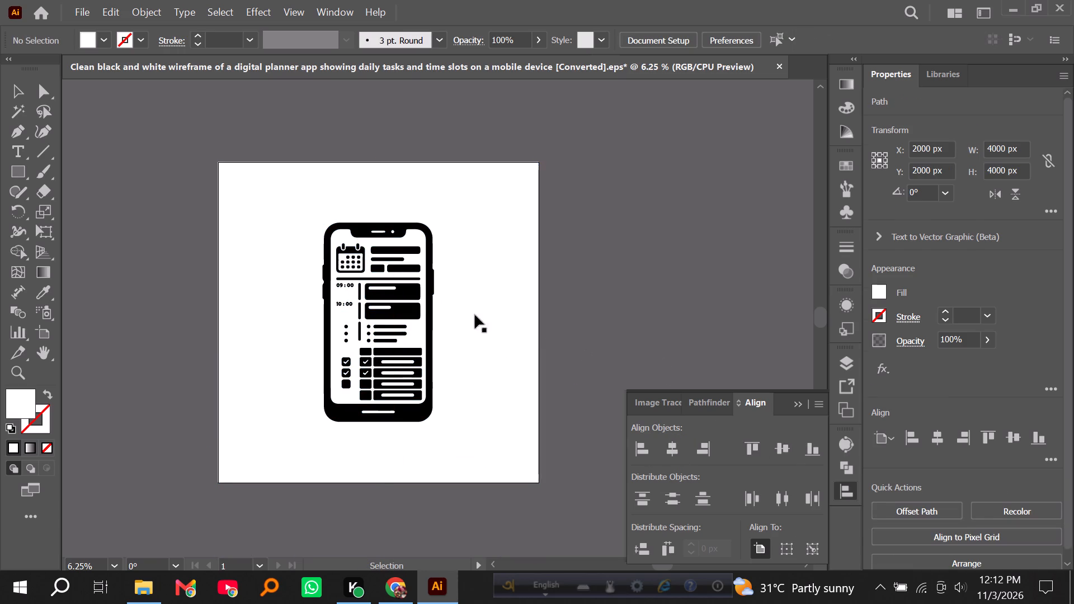
Centre the grouped phone artwork horizontally and vertically on the artboard.
click(401, 292)
click(675, 446)
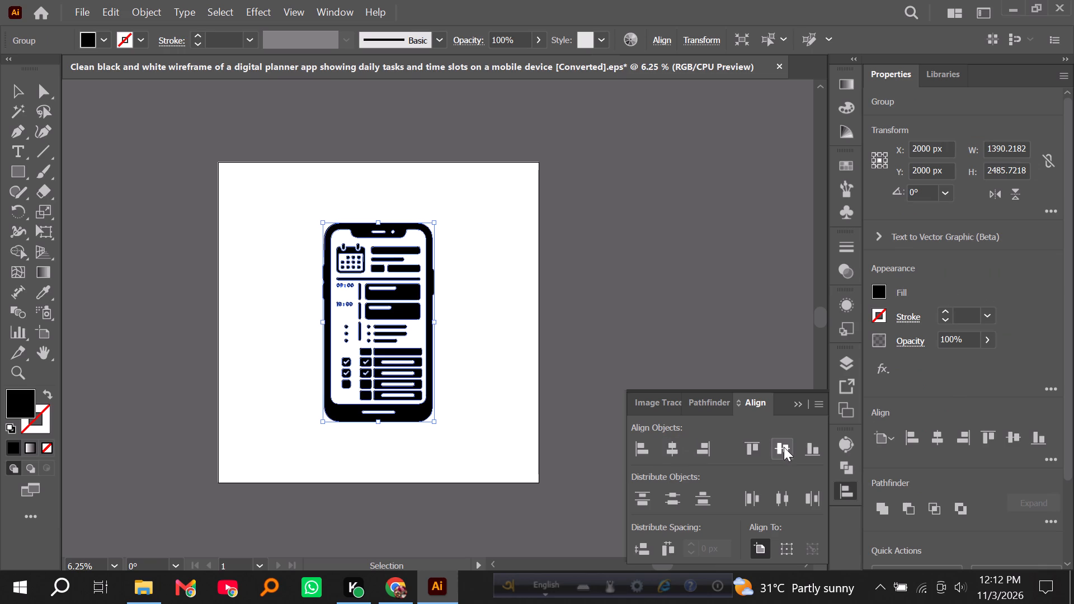
click(784, 447)
double_click(632, 309)
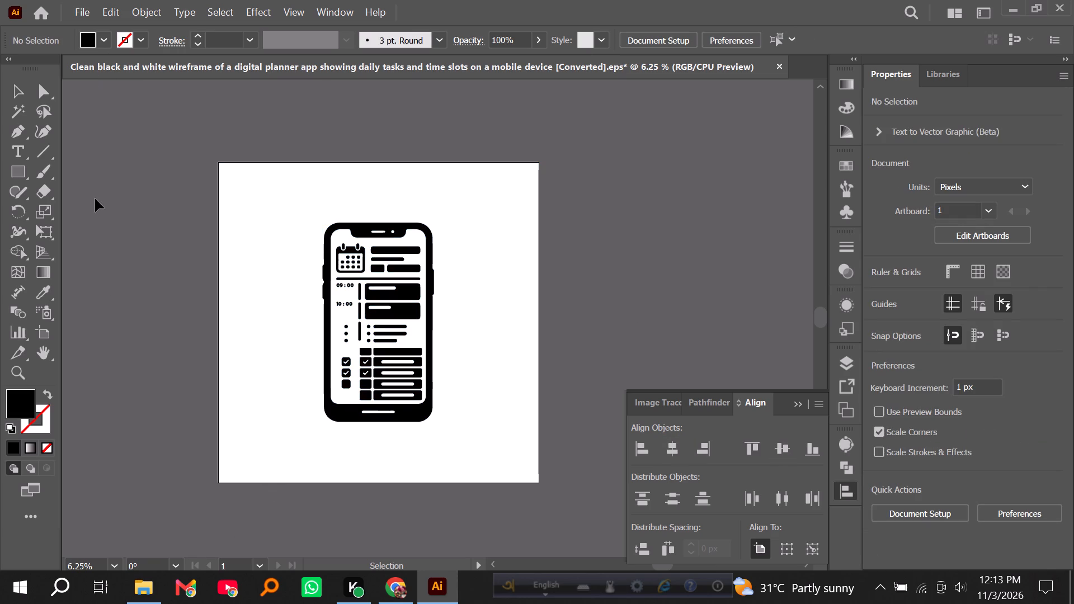
Start saving the planner document in the মেটা ডাটা folder inside জমা দিবো, with Illustrator EPS as the file type.
key(ctrl+s)
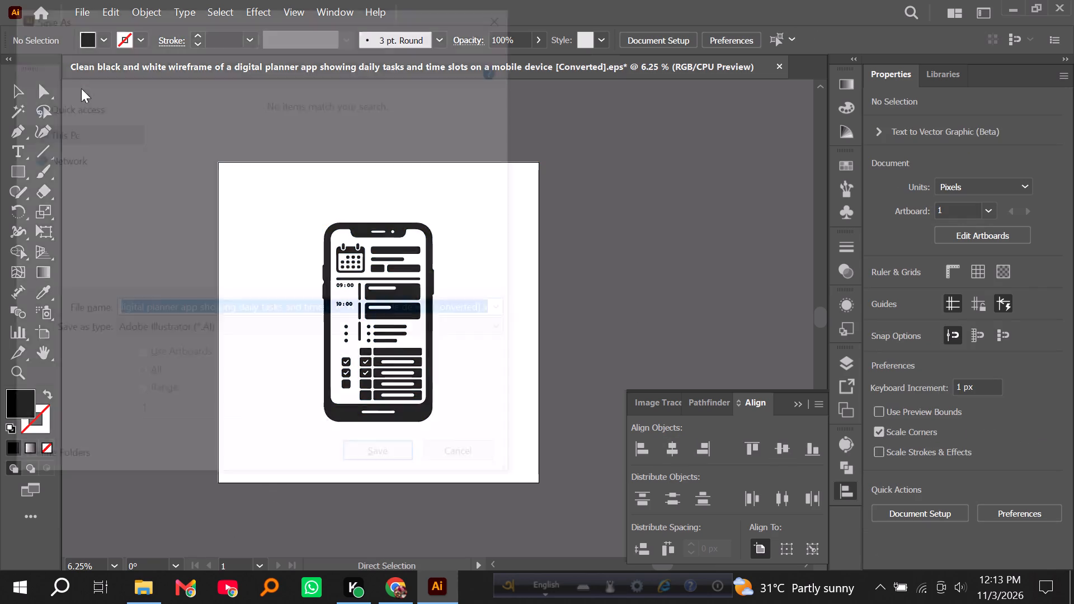
drag(133, 176, 135, 103)
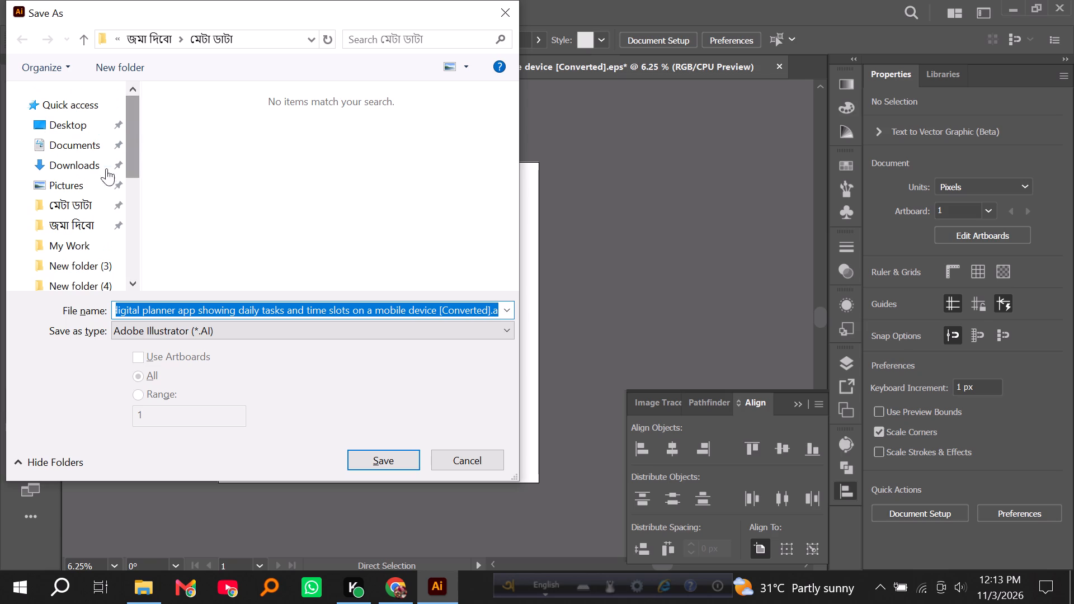
click(81, 178)
double_click(283, 137)
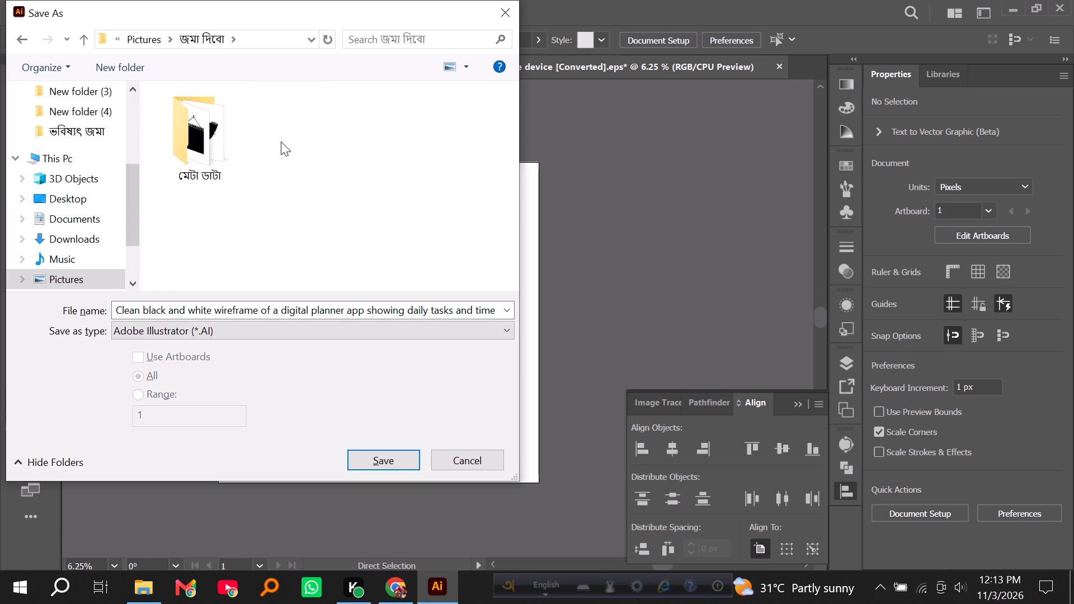
double_click(190, 147)
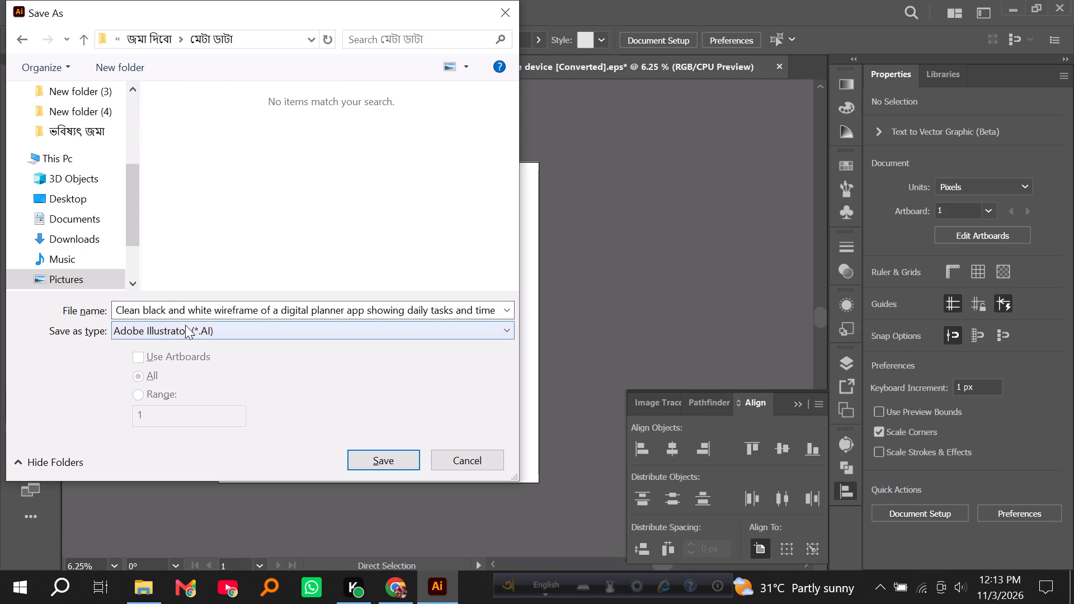
click(187, 324)
click(199, 375)
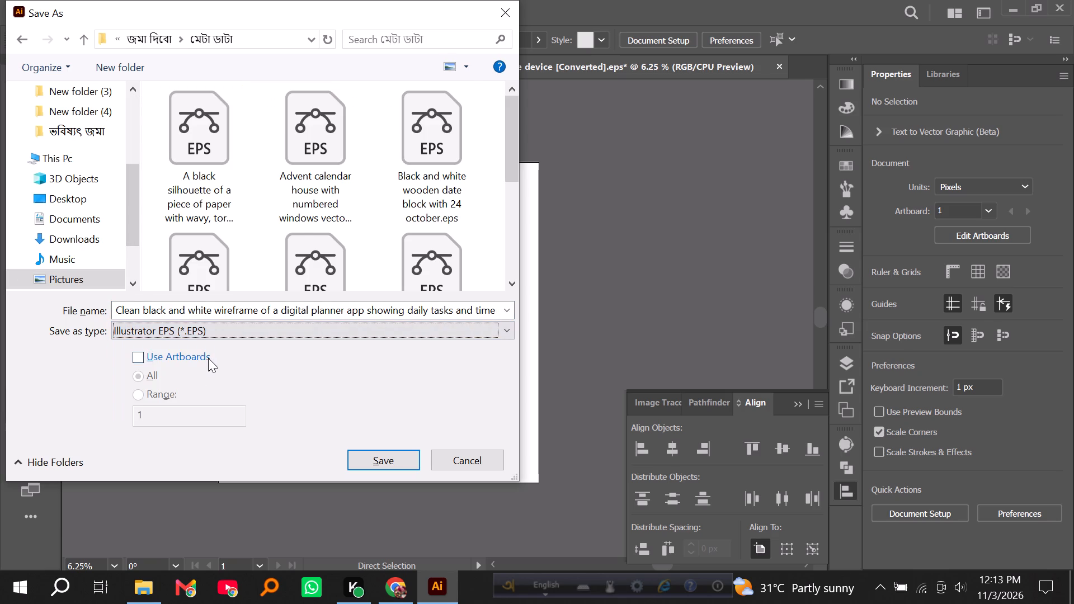
Check the folder's files in File Explorer, and save under the existing planner wireframe EPS's name, replacing that file.
drag(507, 139, 515, 235)
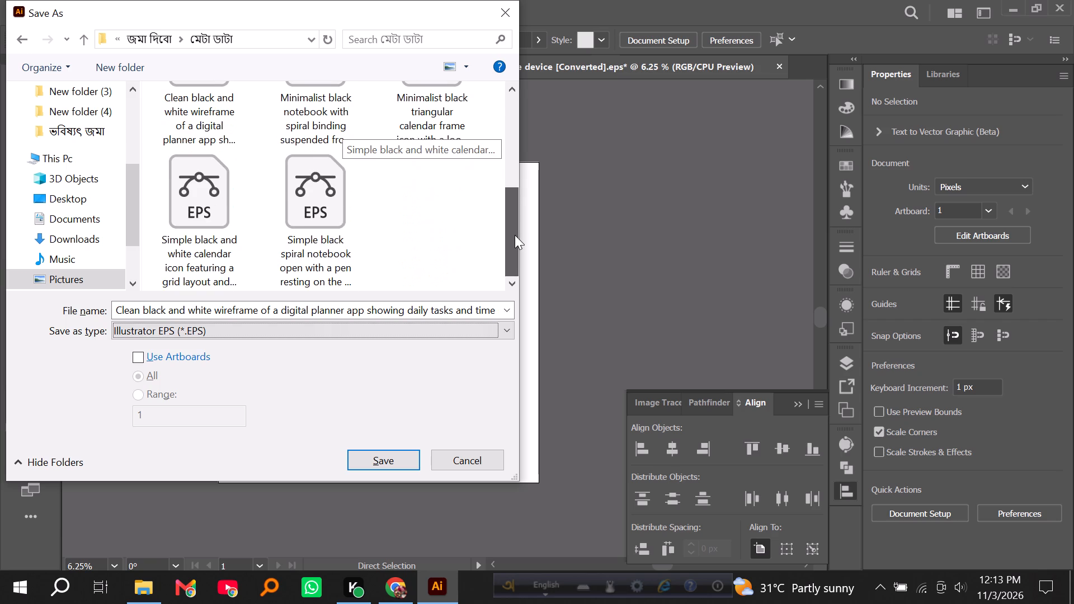
drag(515, 235, 514, 236)
click(143, 592)
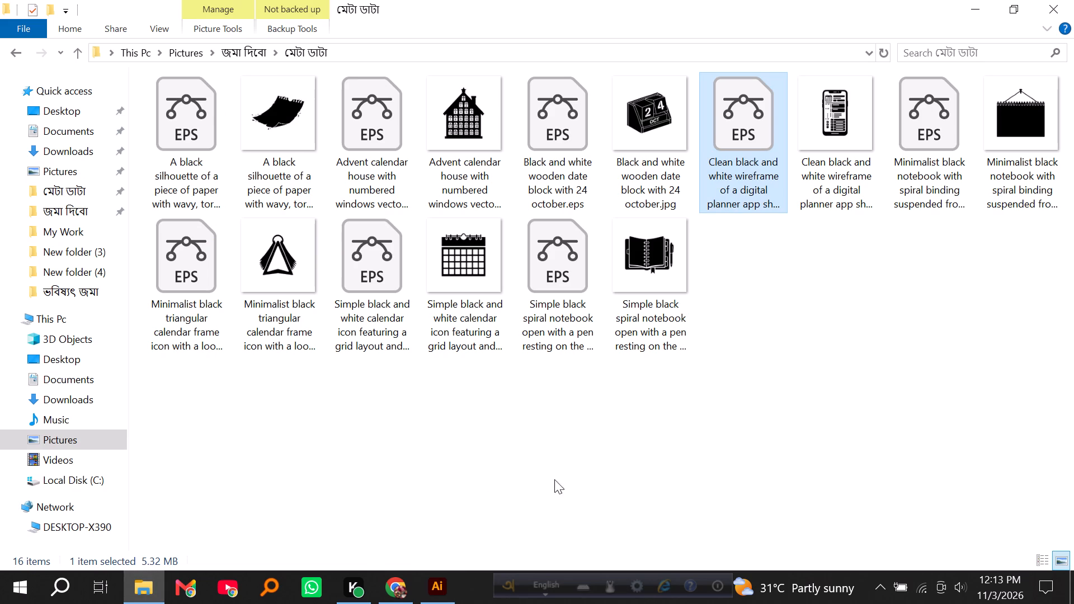
click(761, 424)
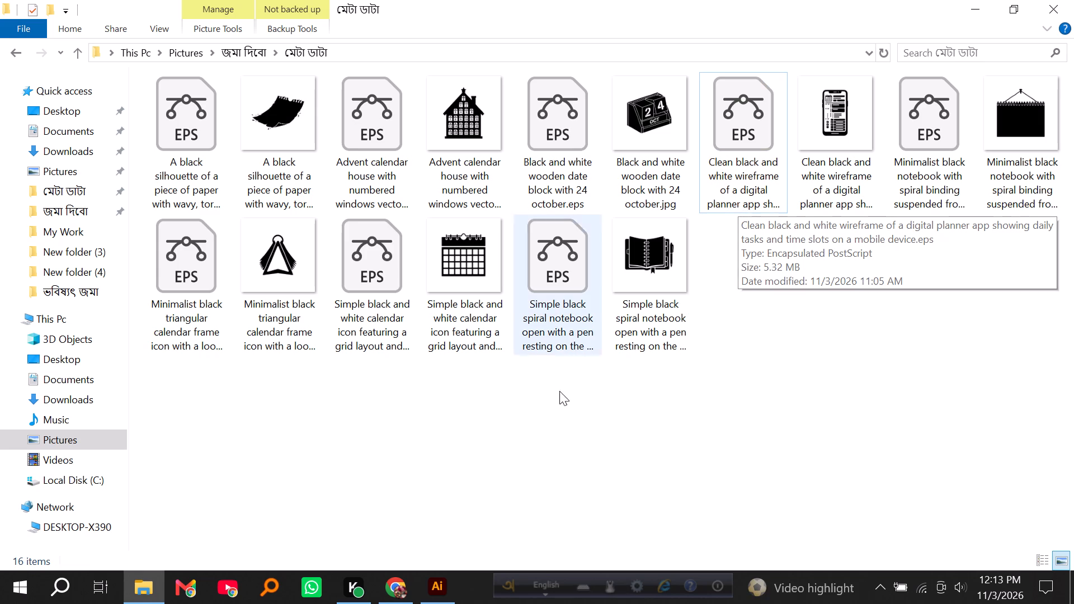
click(434, 591)
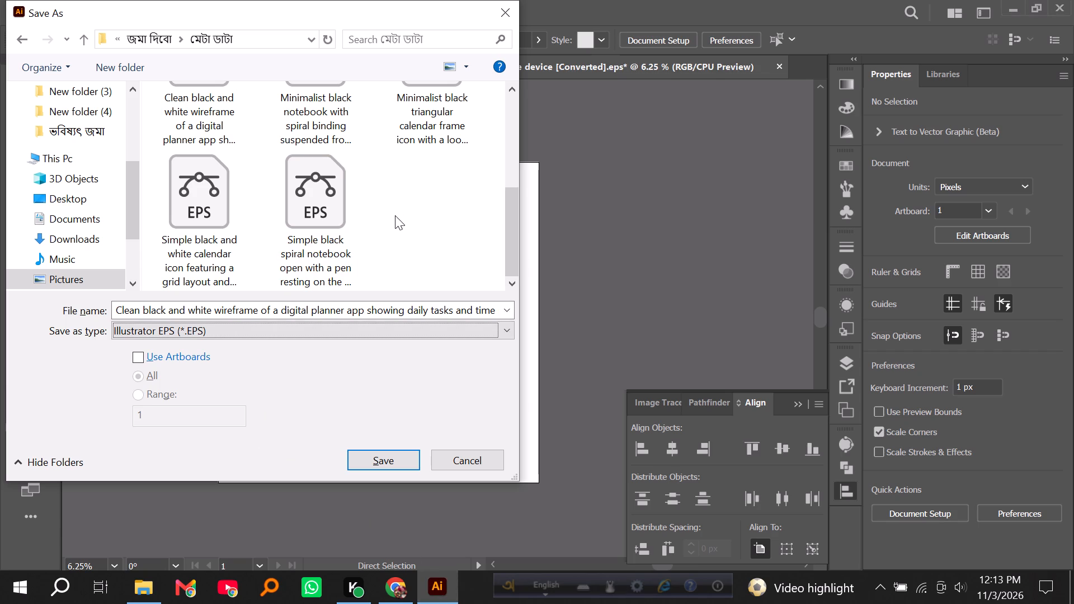
drag(508, 235, 508, 233)
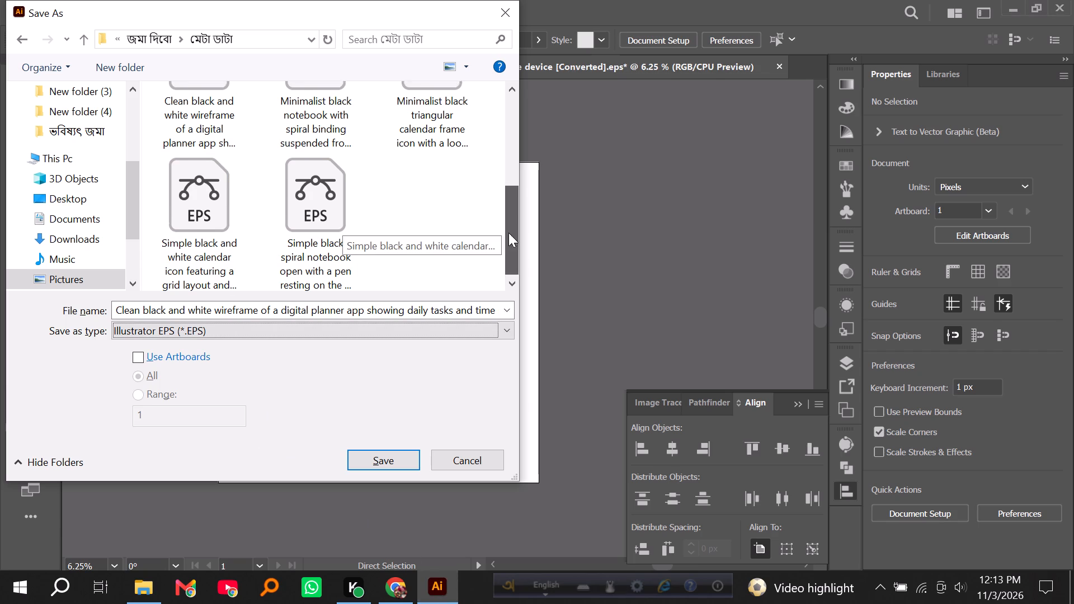
drag(508, 233, 508, 207)
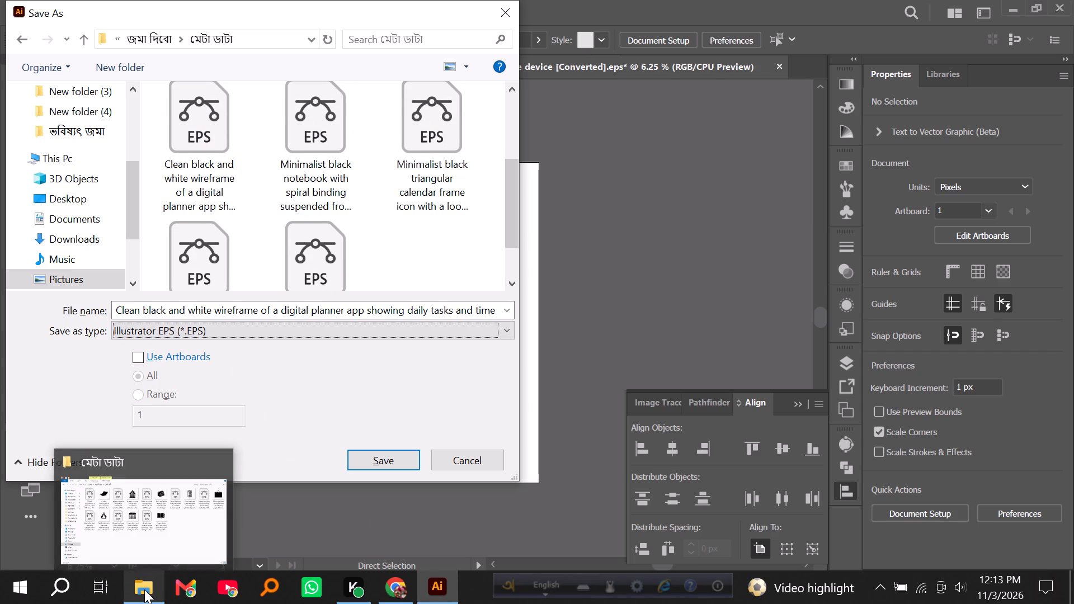
click(144, 589)
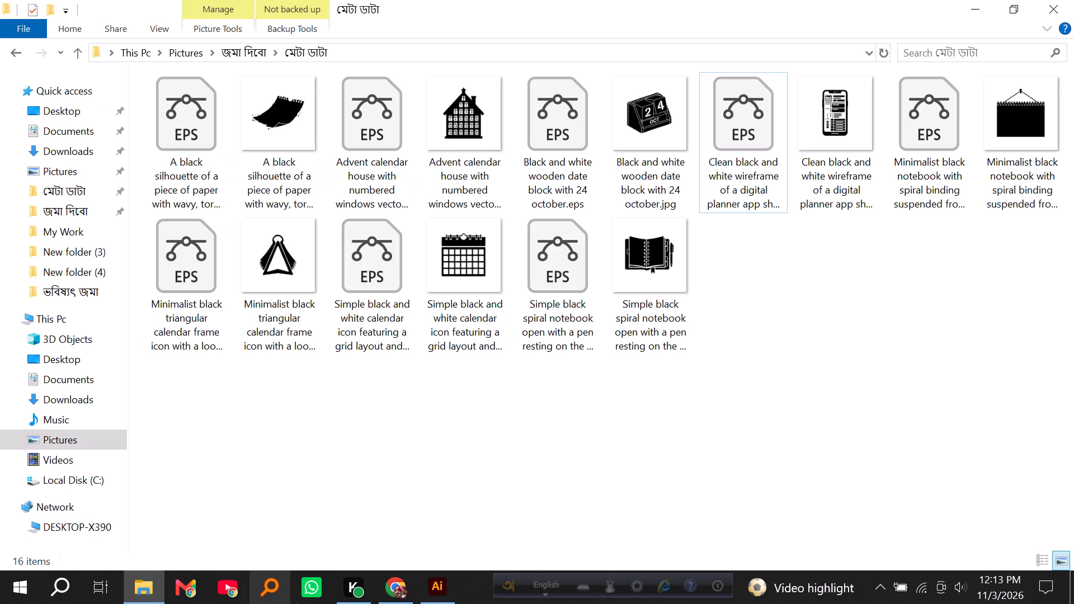
click(427, 589)
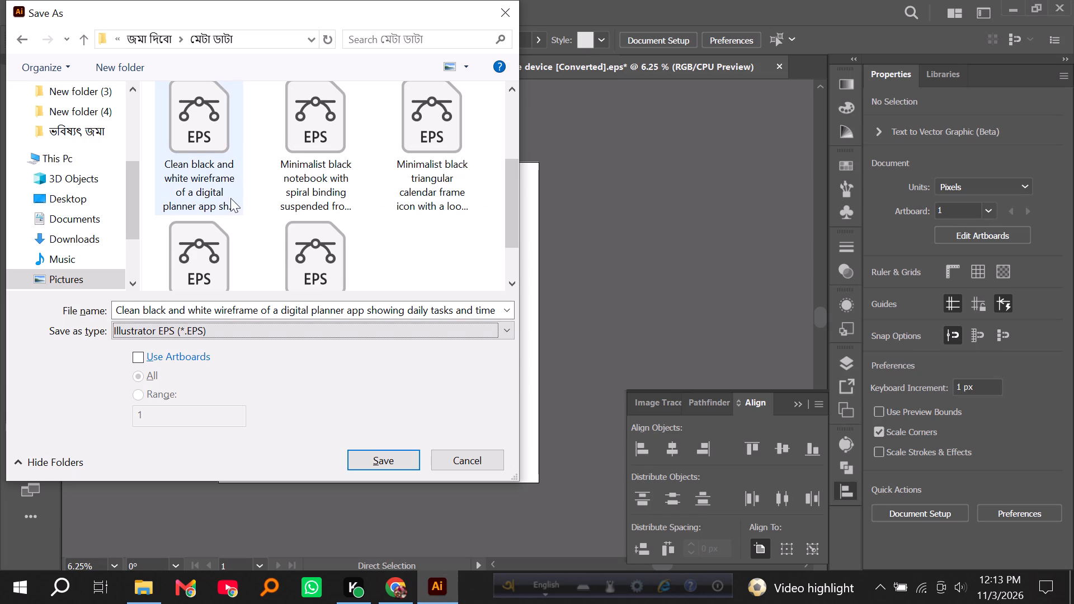
click(220, 186)
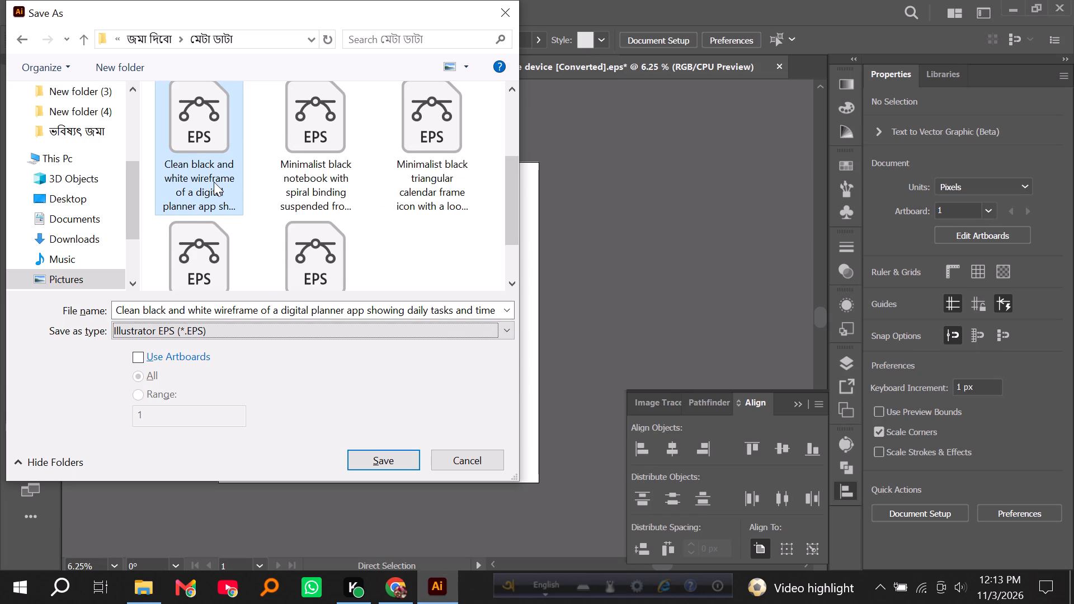
click(214, 182)
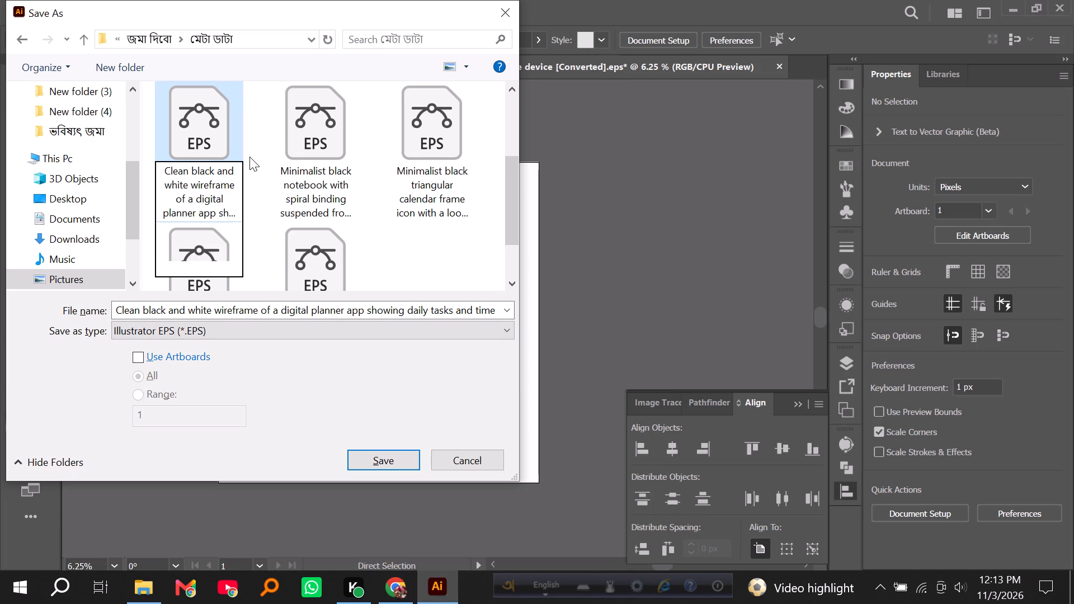
click(249, 157)
click(229, 162)
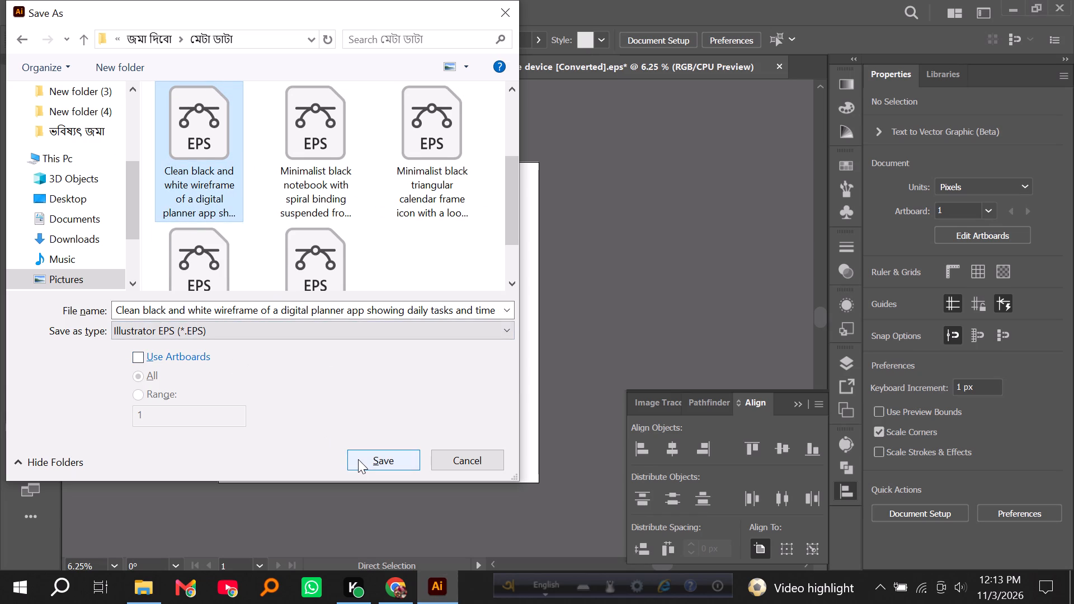
click(358, 459)
click(602, 364)
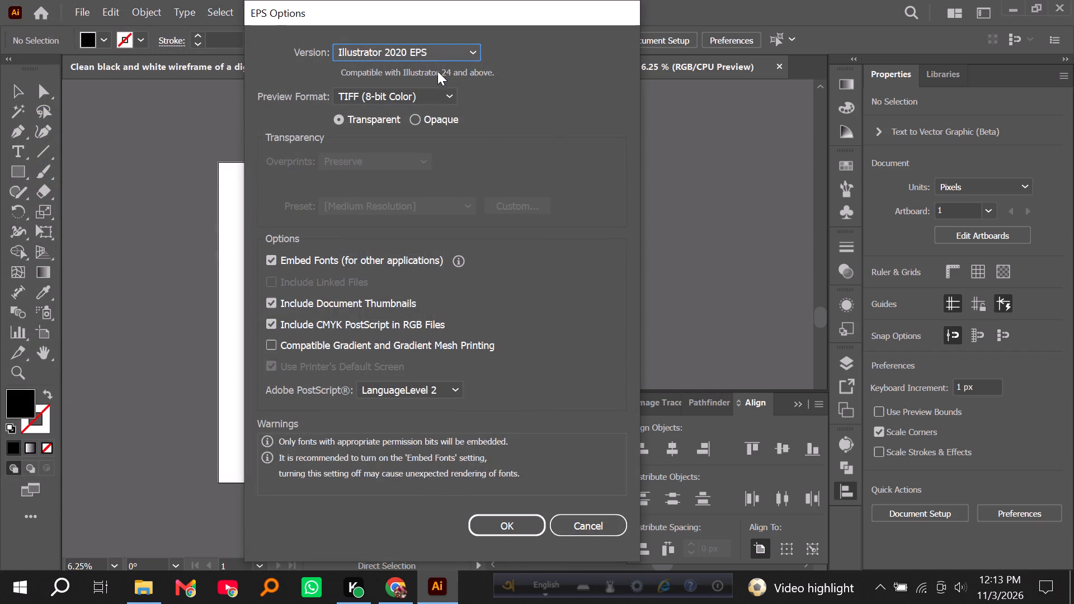
Set the EPS version to Illustrator 10 EPS and finish saving the file.
click(430, 54)
click(427, 237)
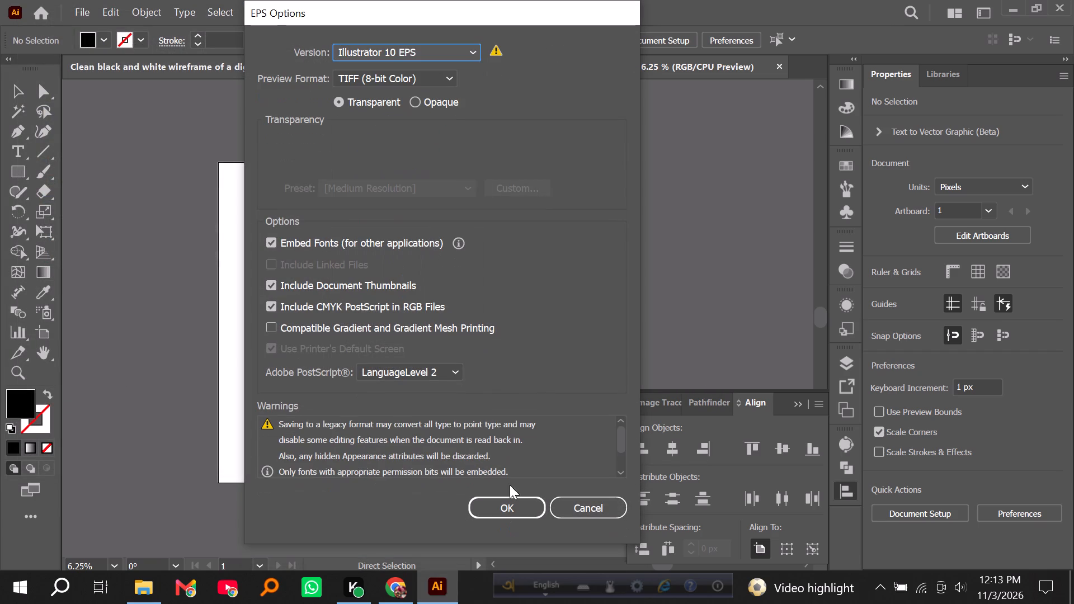
click(509, 507)
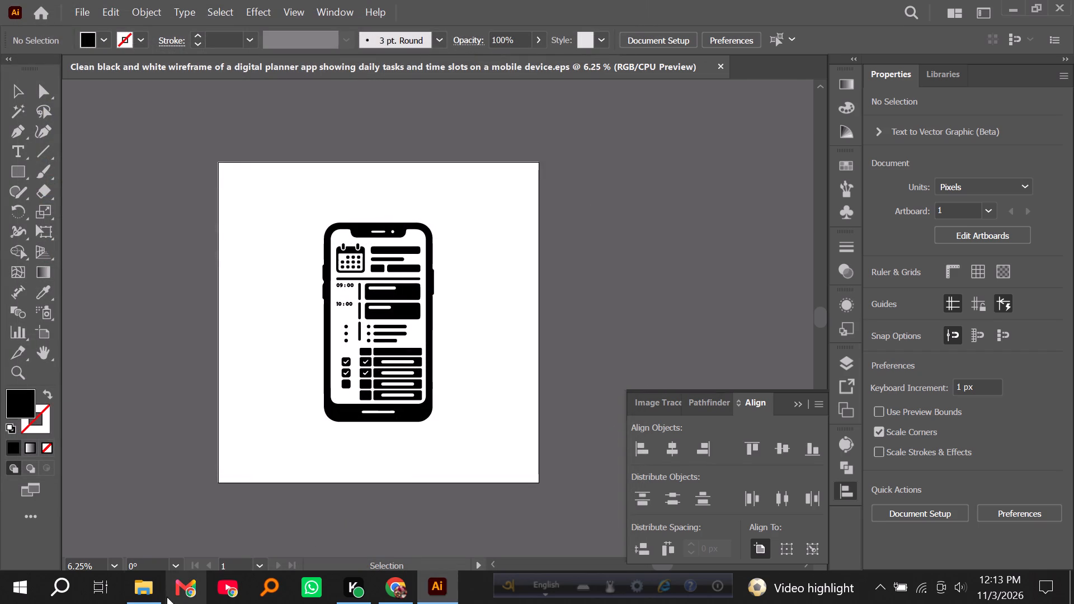
Switch to Chrome and check the smartphone planner's entry in Robi Metadata Generator.
click(149, 589)
click(393, 583)
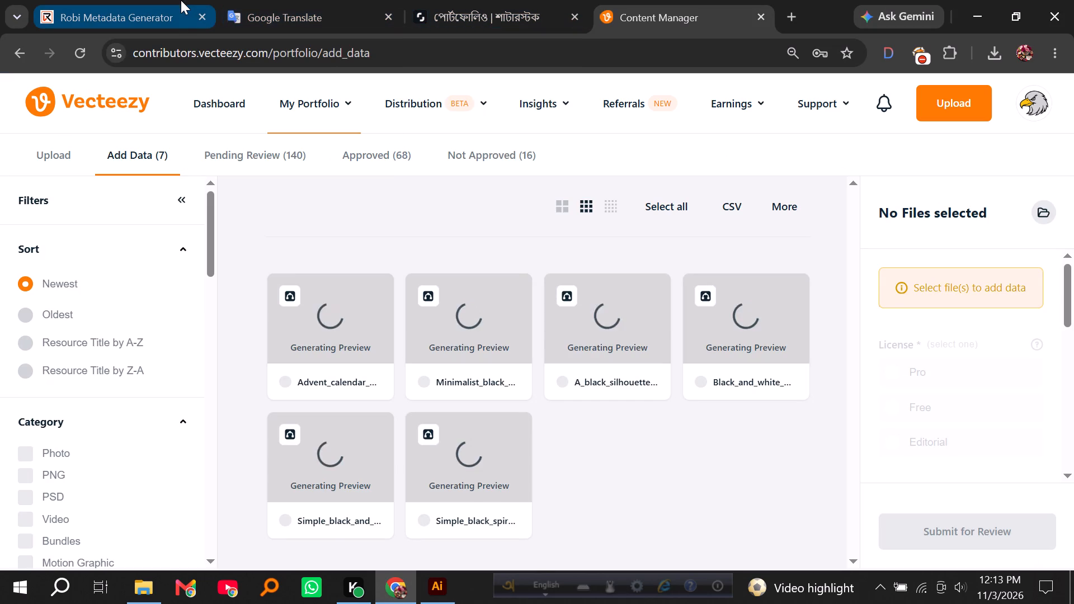
click(181, 0)
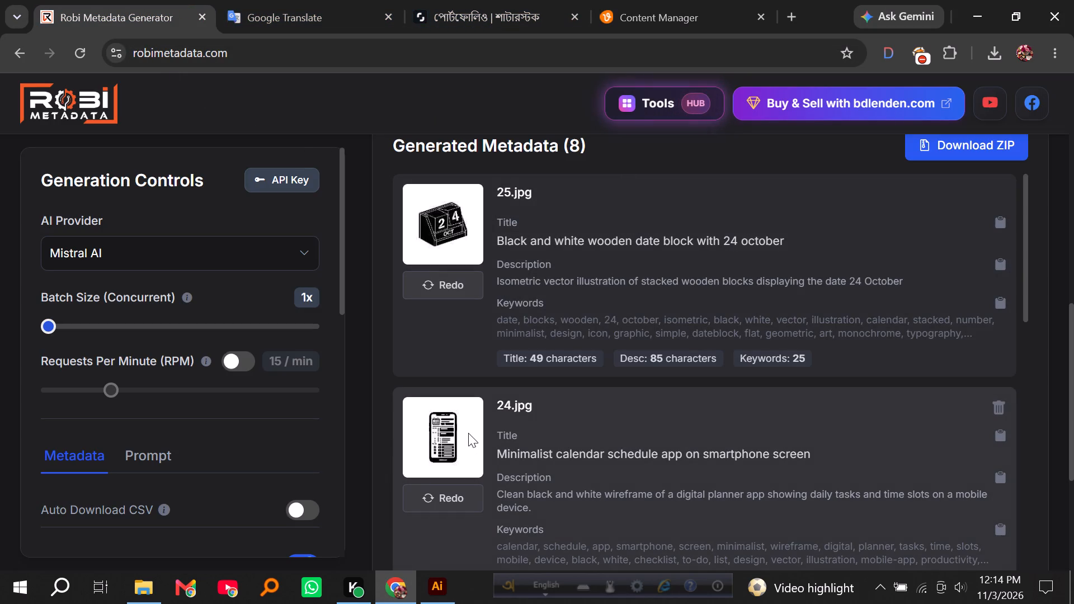
Open the planner wireframe JPG from File Explorer, examine its 12:00 time label up close, and close the preview.
click(135, 595)
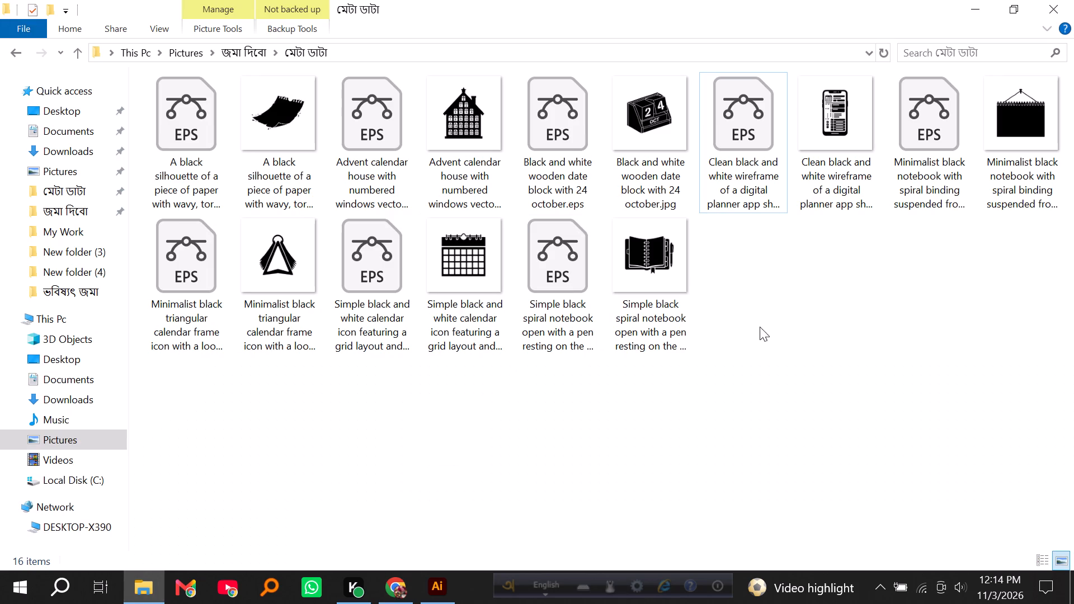
double_click(807, 144)
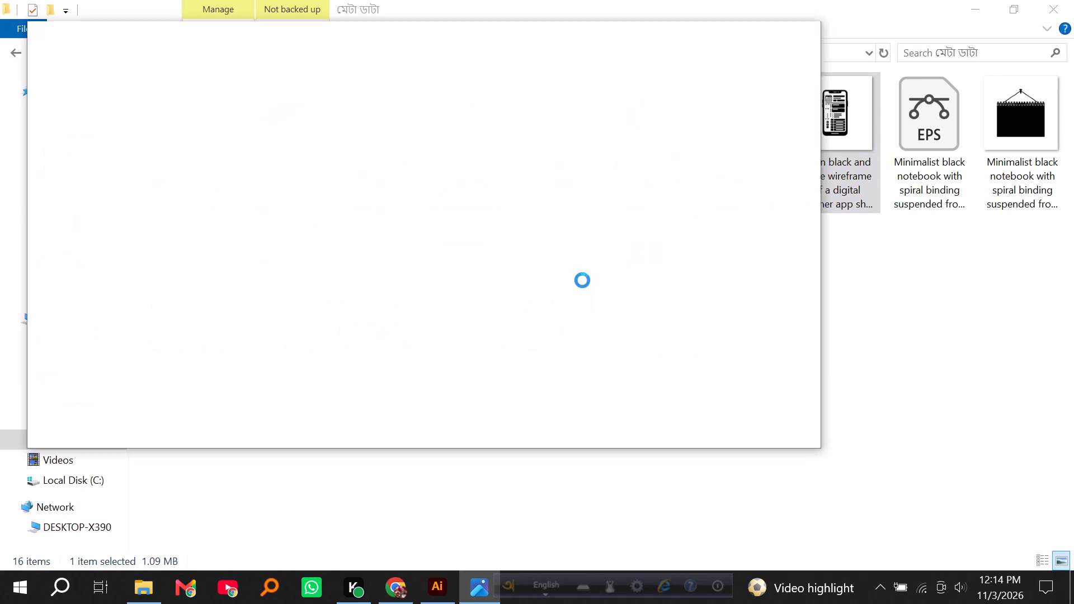
scroll(403, 274, up, 12)
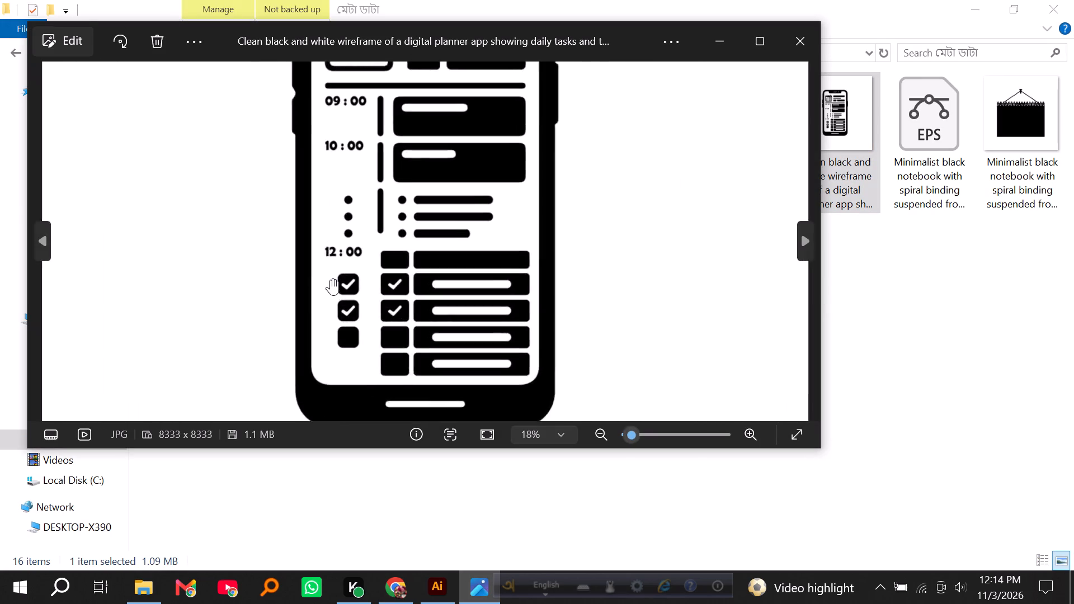
scroll(331, 279, up, 10)
click(336, 206)
click(353, 226)
scroll(353, 226, up, 3)
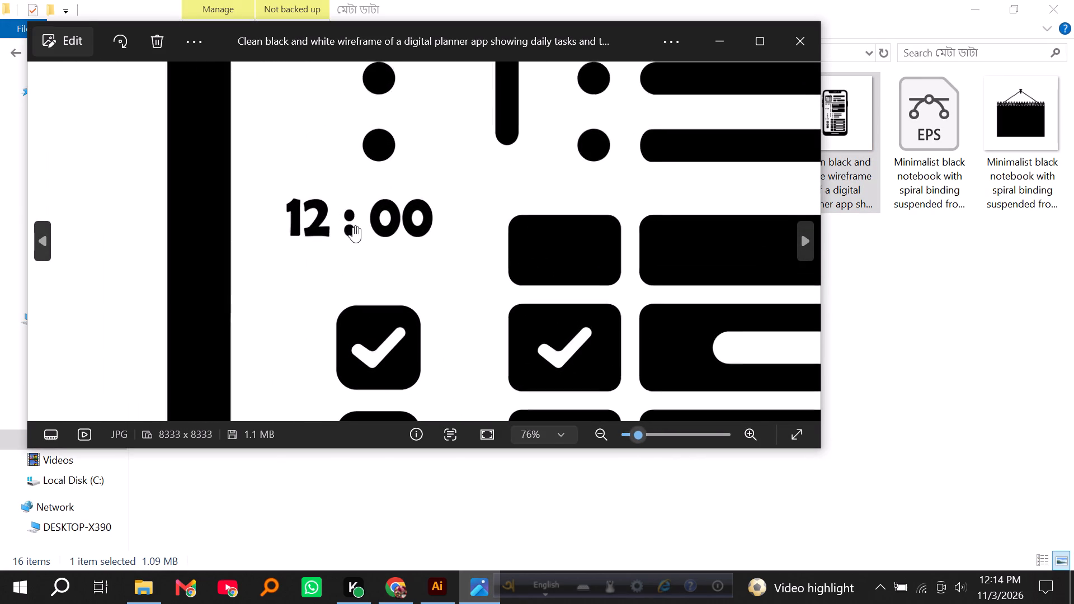
scroll(353, 226, up, 1)
click(817, 39)
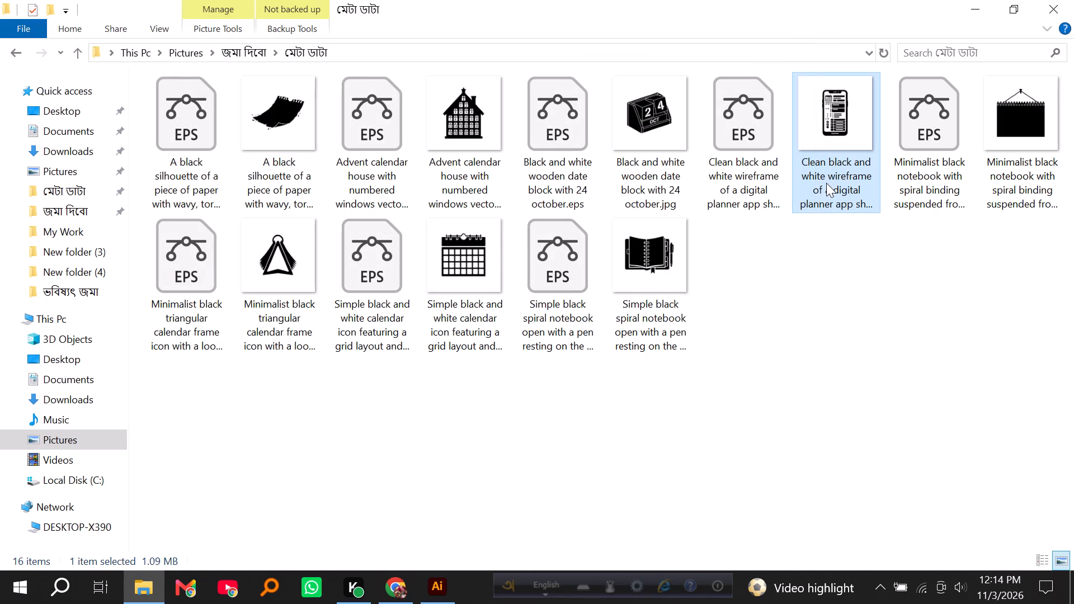
Switch to Chrome and check the pending files and their previews in Vecteezy's Add Data list, refreshing it via the Upload page.
click(817, 243)
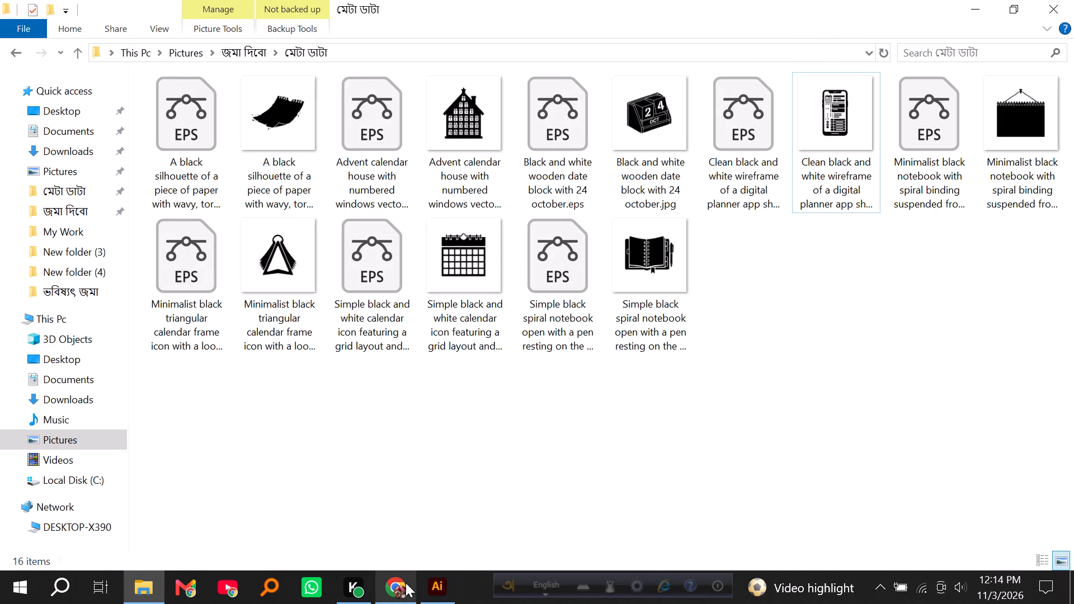
click(400, 583)
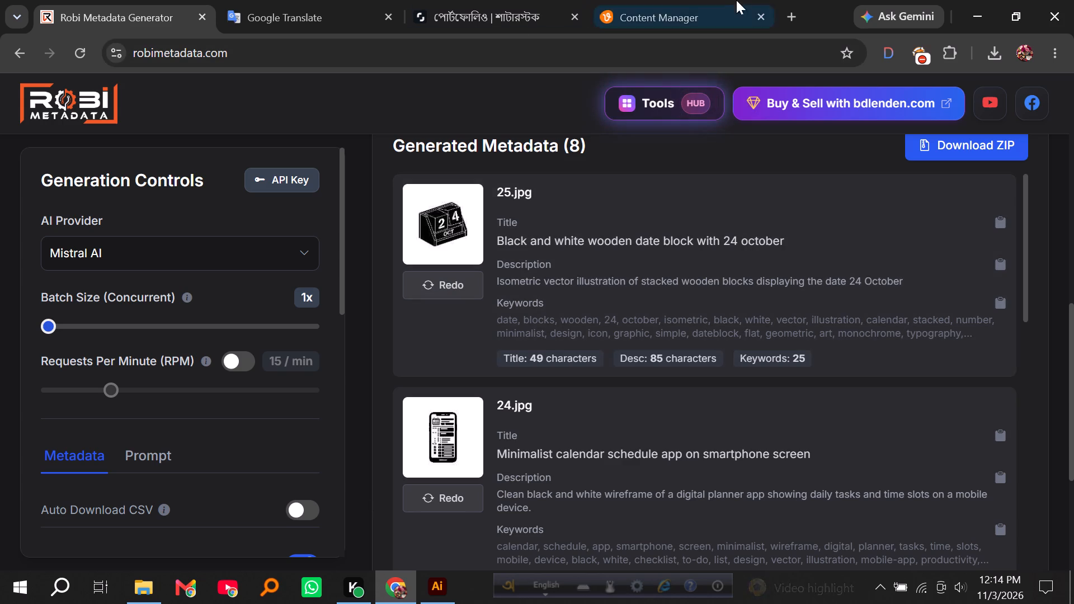
click(687, 0)
scroll(389, 427, down, 2)
click(436, 331)
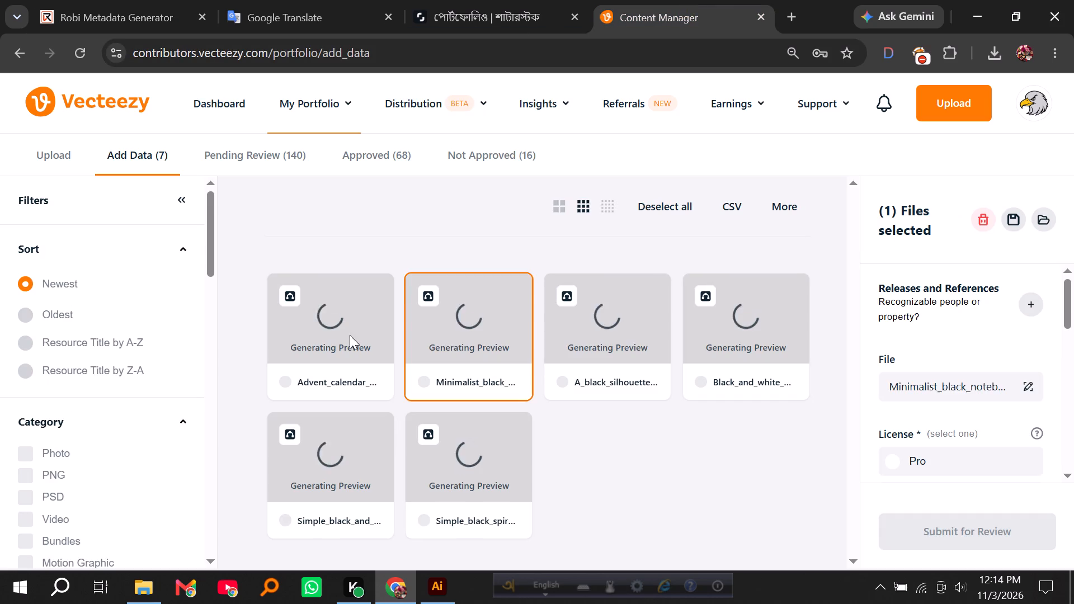
click(347, 335)
scroll(351, 388, up, 3)
scroll(407, 313, up, 2)
click(402, 219)
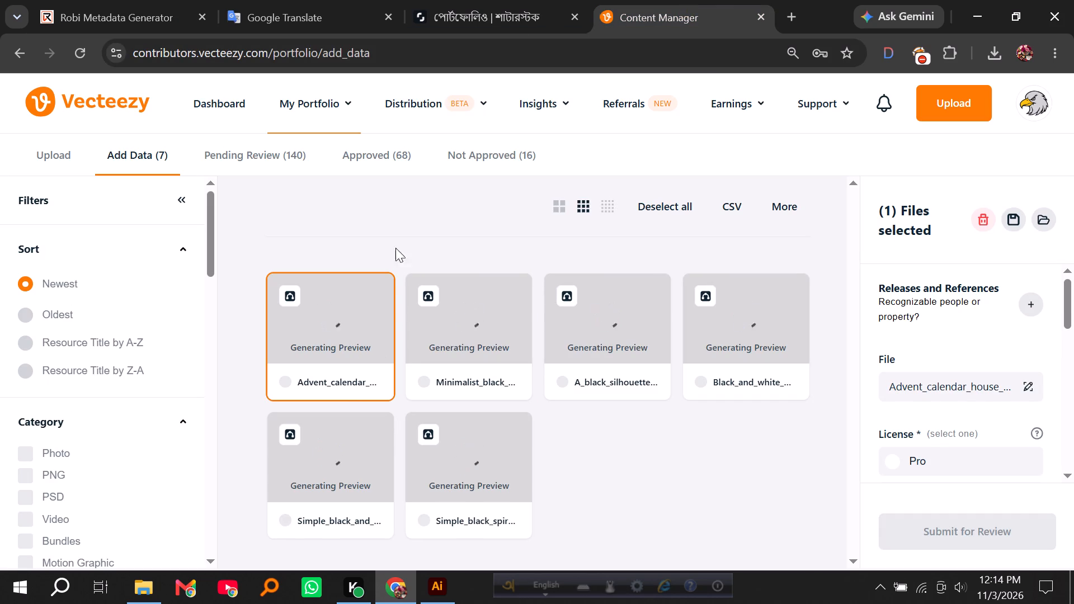
scroll(385, 301, up, 3)
scroll(385, 385, down, 7)
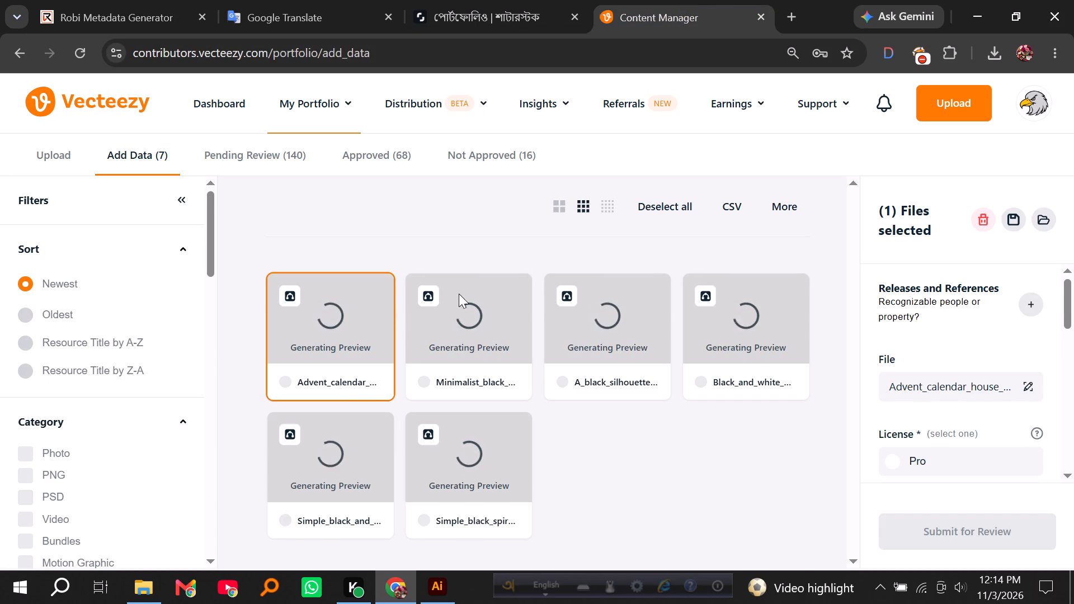
click(57, 152)
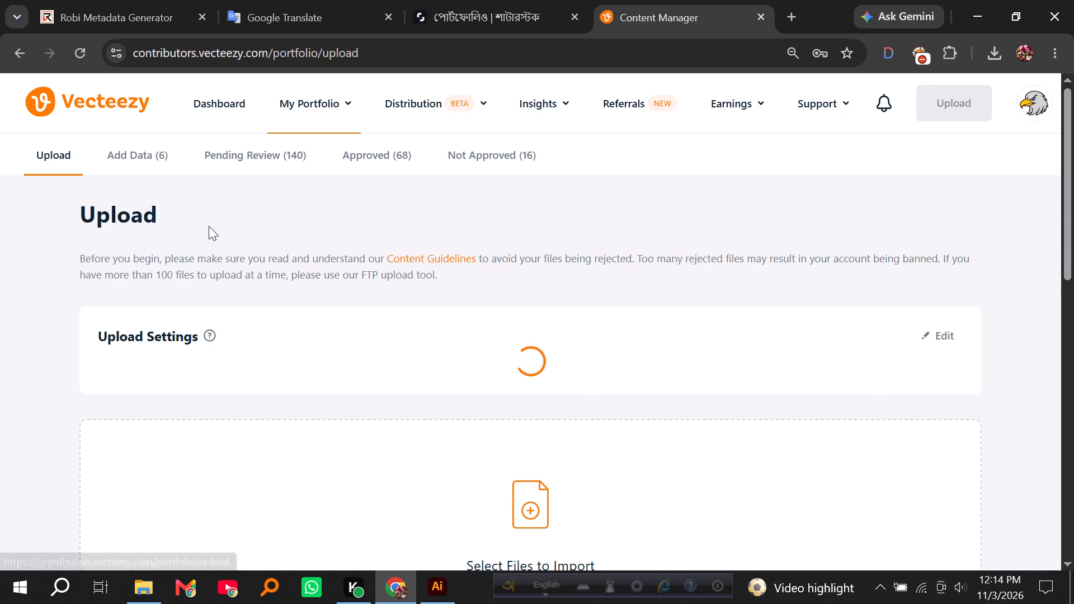
scroll(399, 297, down, 2)
scroll(401, 298, up, 1)
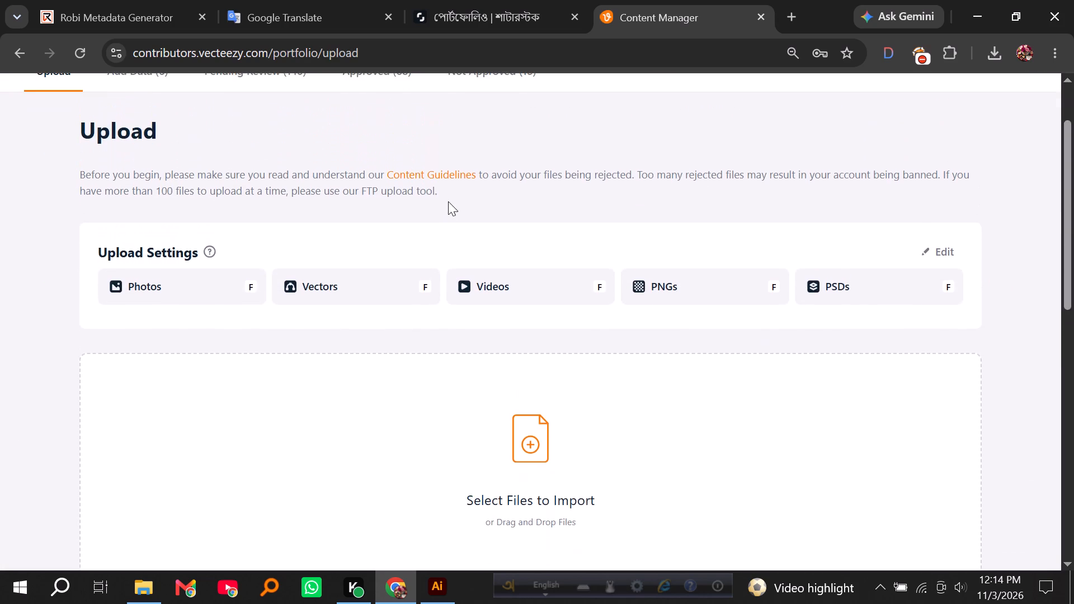
scroll(448, 204, up, 2)
click(153, 150)
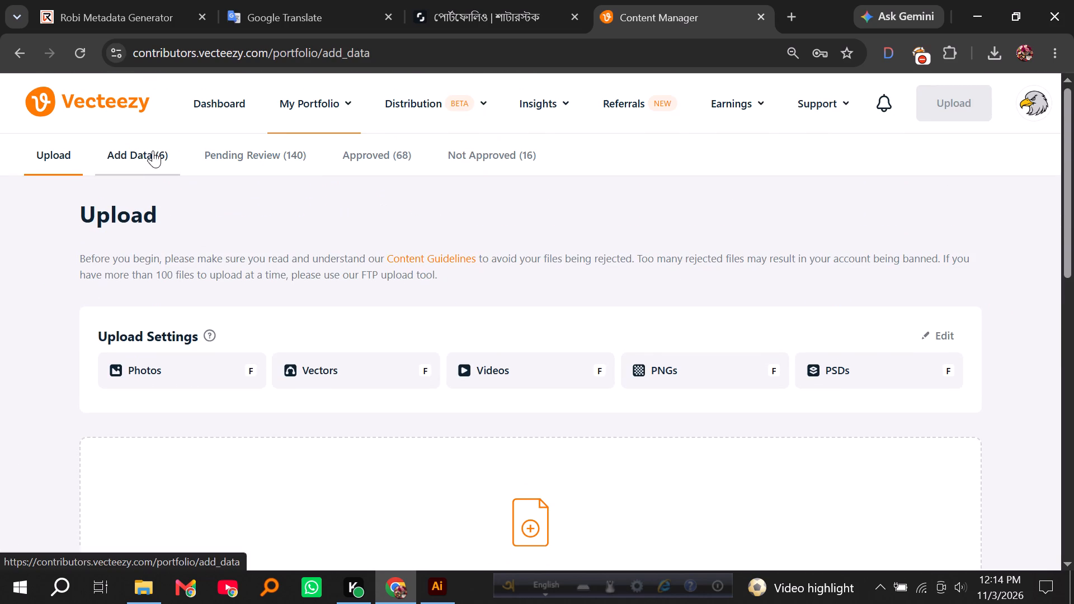
scroll(423, 305, down, 2)
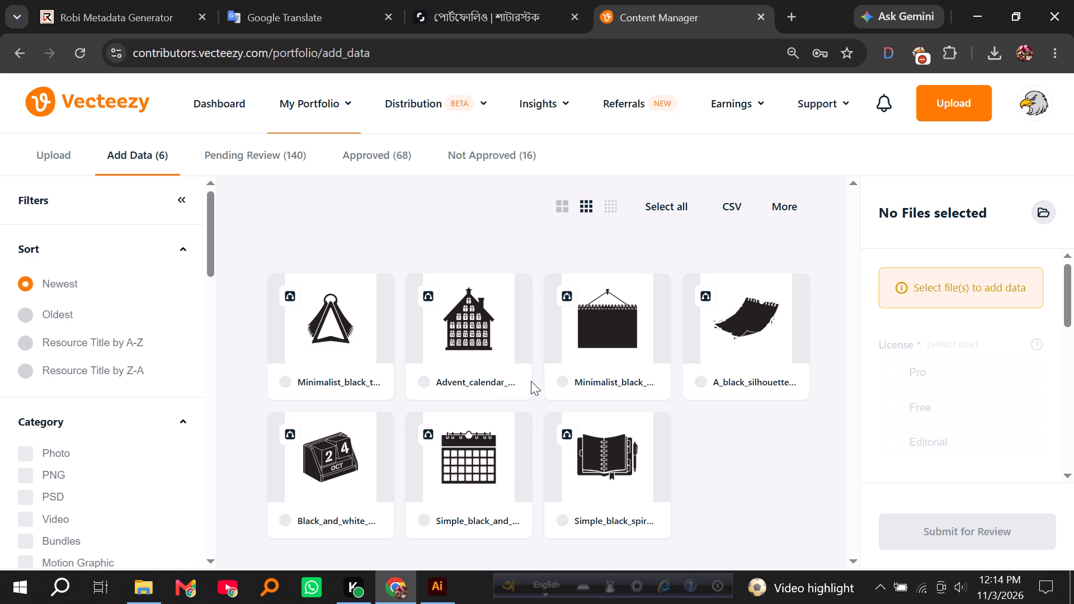
Upload the planner wireframe EPS and JPG from File Explorer to Vecteezy's Upload page.
click(148, 589)
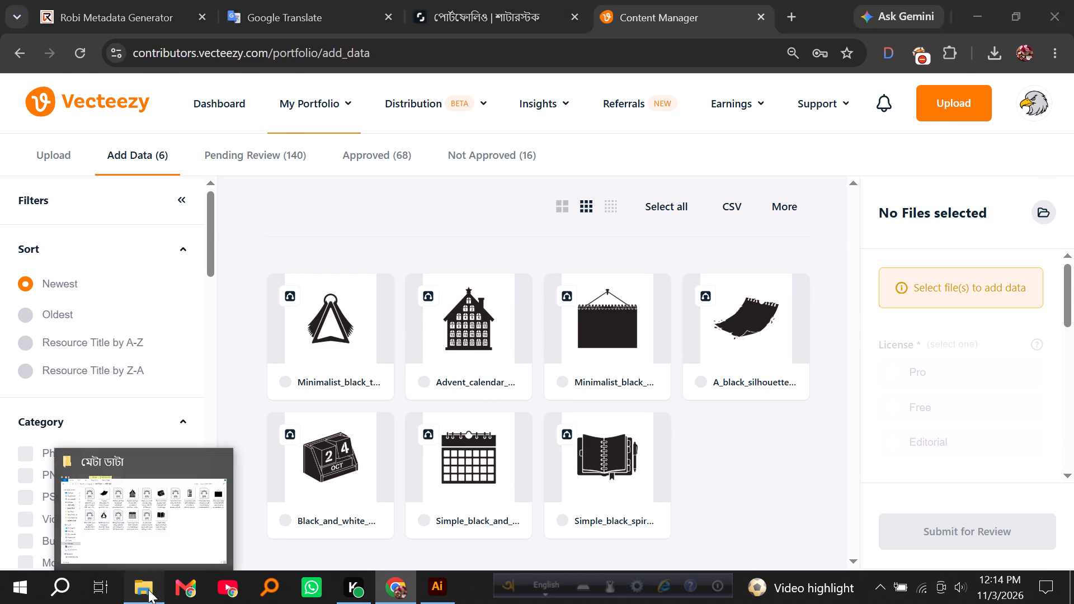
click(840, 361)
drag(839, 253, 756, 158)
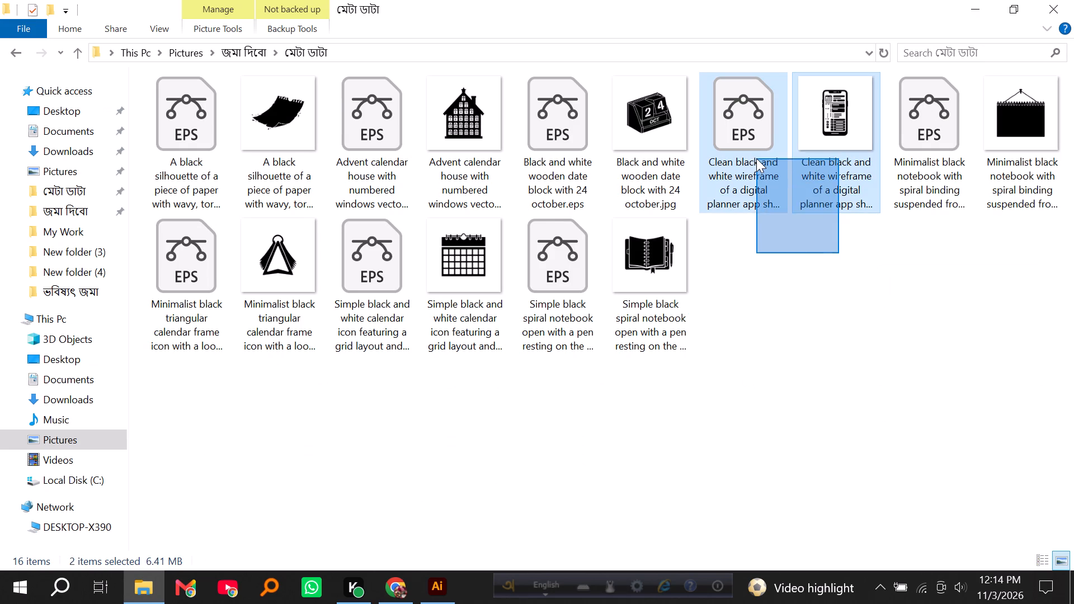
drag(748, 138, 771, 316)
click(771, 315)
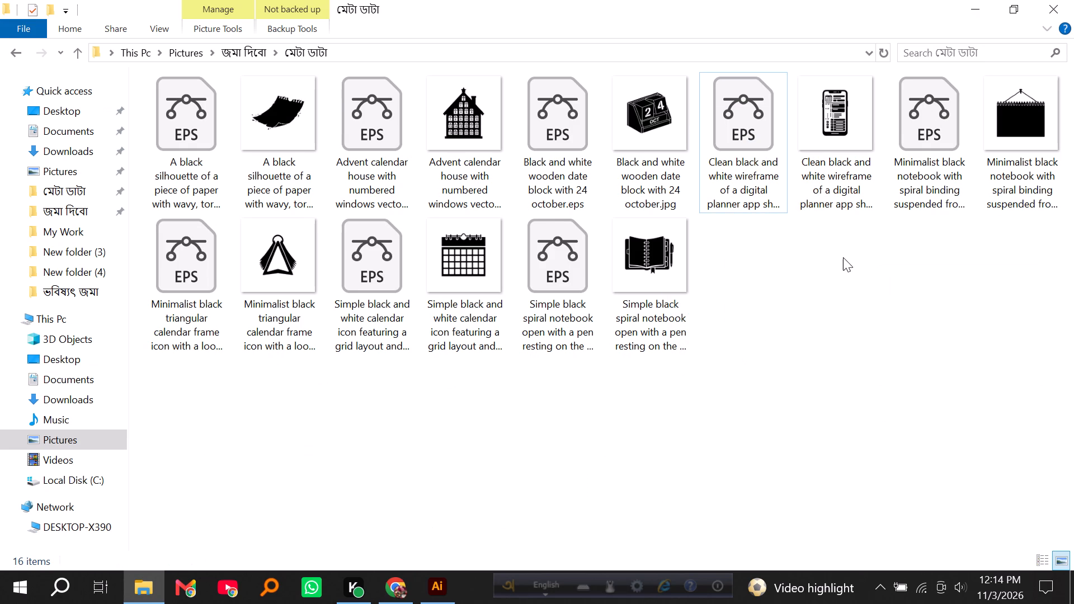
drag(843, 253, 769, 166)
click(394, 583)
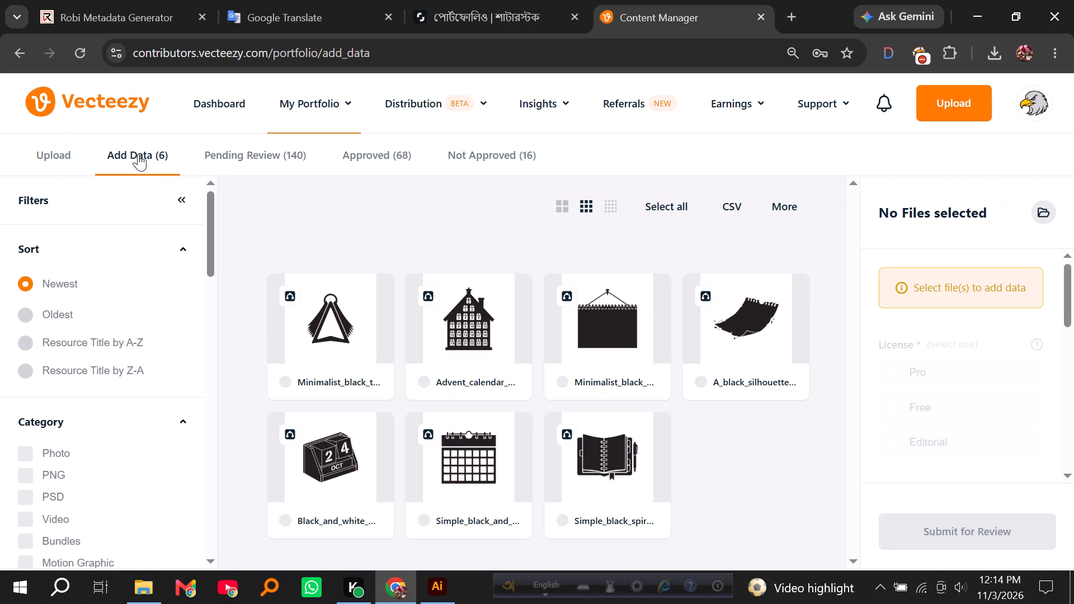
click(59, 155)
click(149, 591)
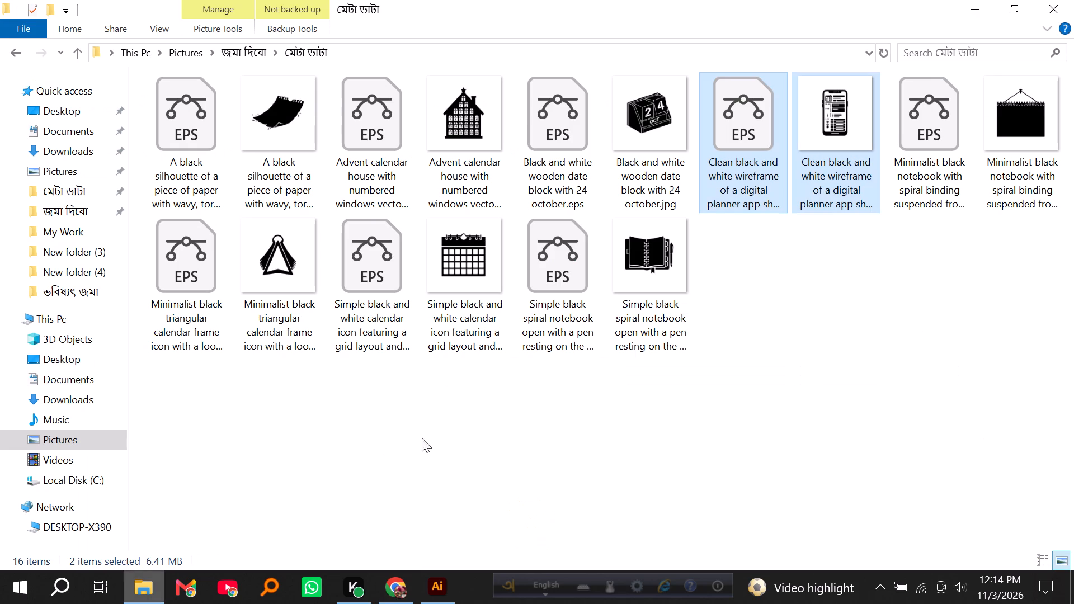
click(813, 248)
drag(850, 243, 761, 149)
drag(751, 118, 535, 509)
Check the planner files' upload status, and reload Vecteezy to look for the planner's preview in the Add Data list.
scroll(492, 376, down, 3)
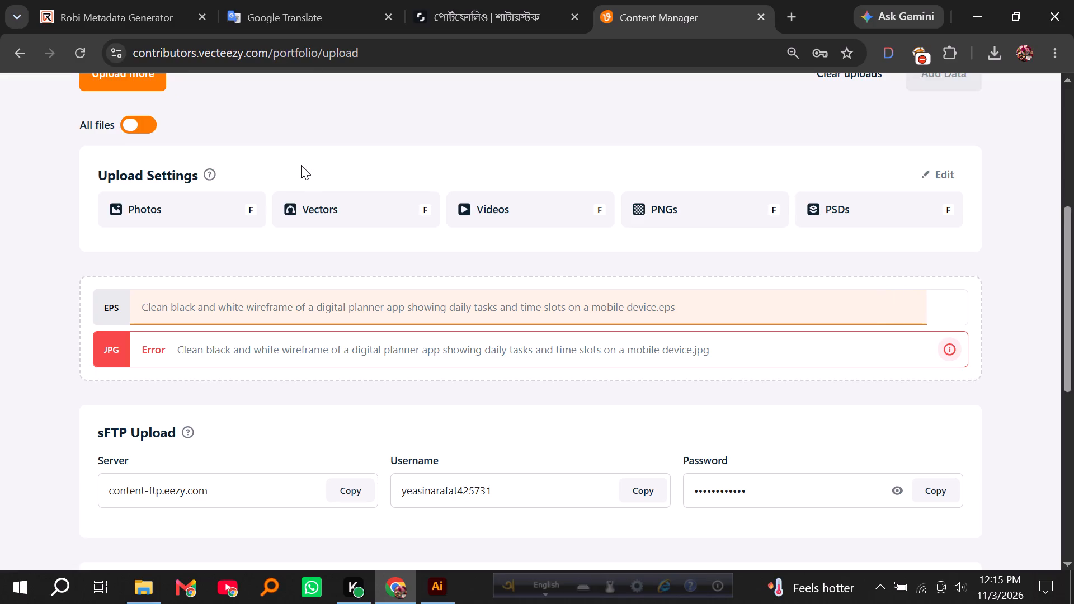
scroll(301, 165, up, 1)
scroll(300, 167, down, 2)
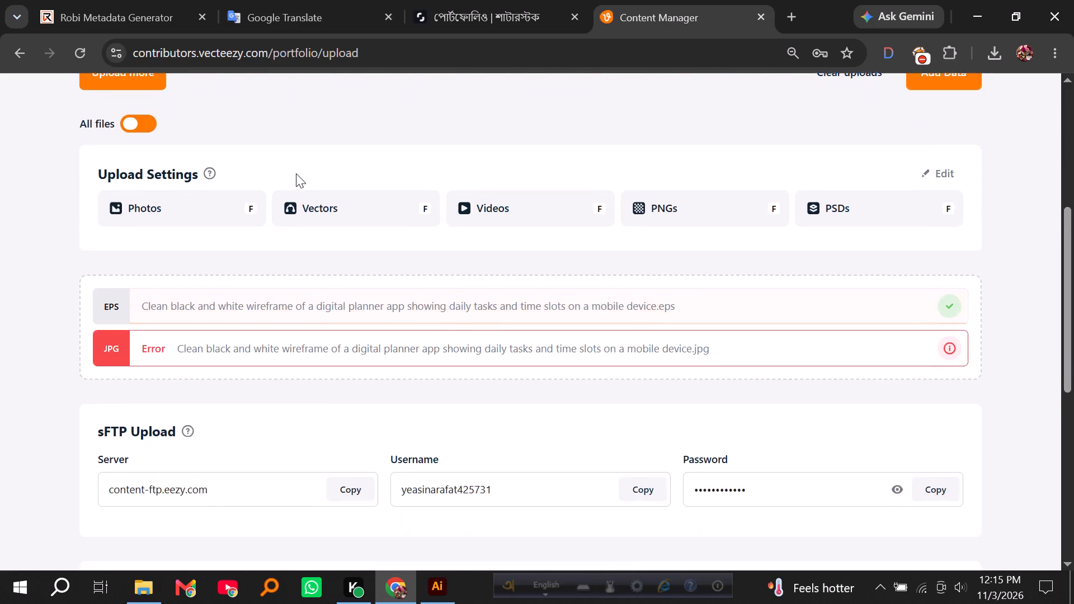
scroll(296, 173, up, 1)
scroll(149, 113, up, 6)
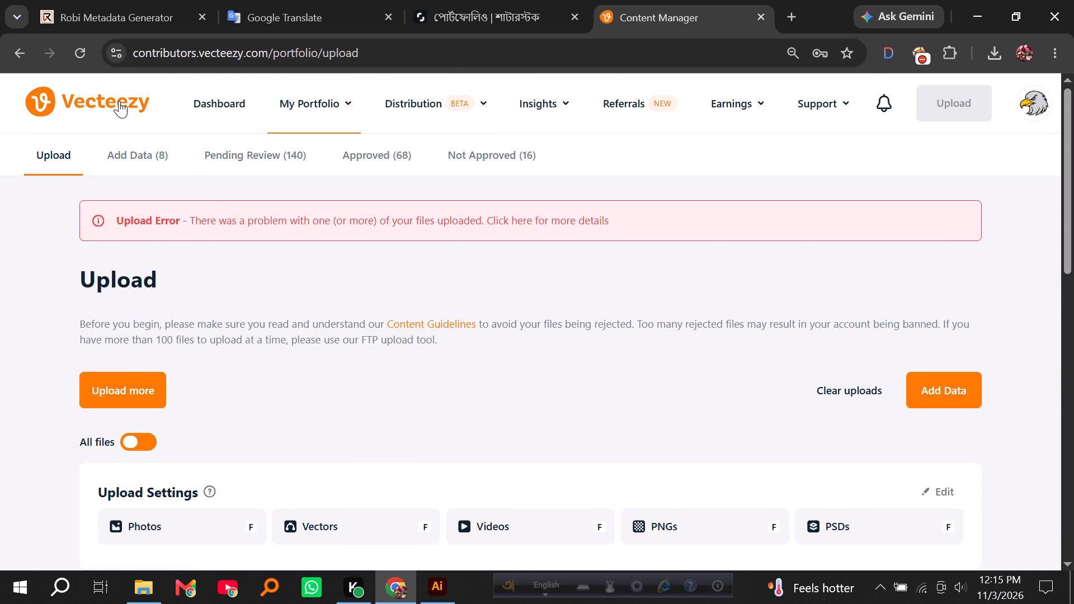
click(73, 53)
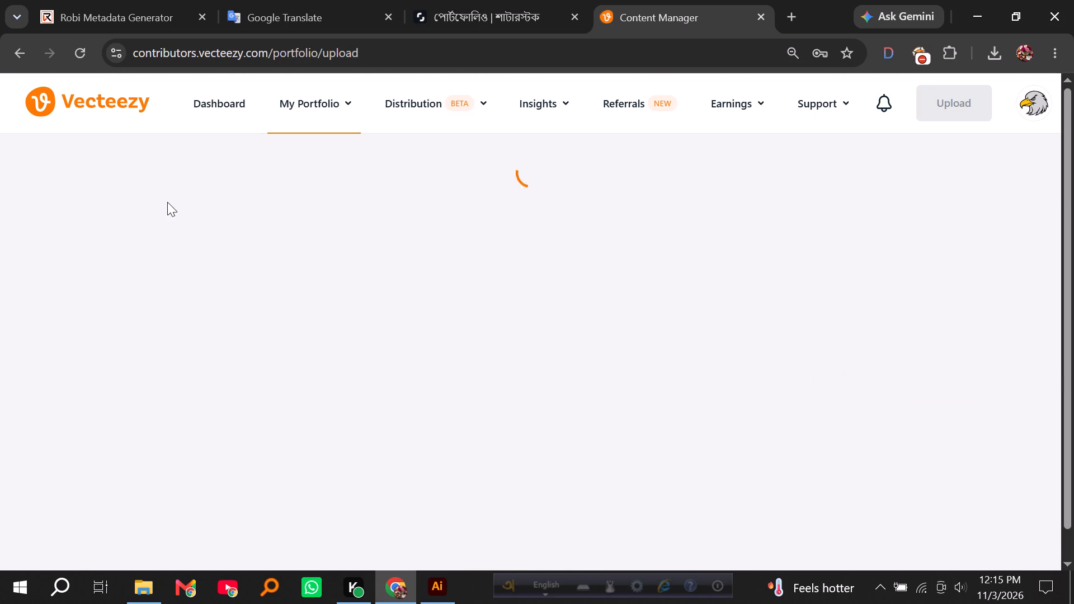
click(154, 155)
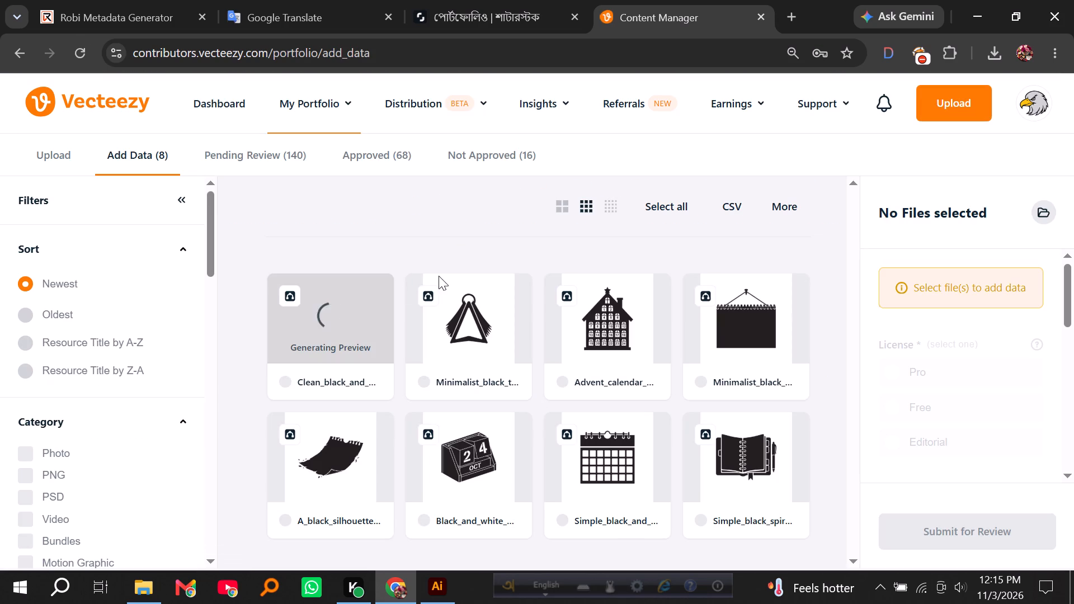
click(79, 51)
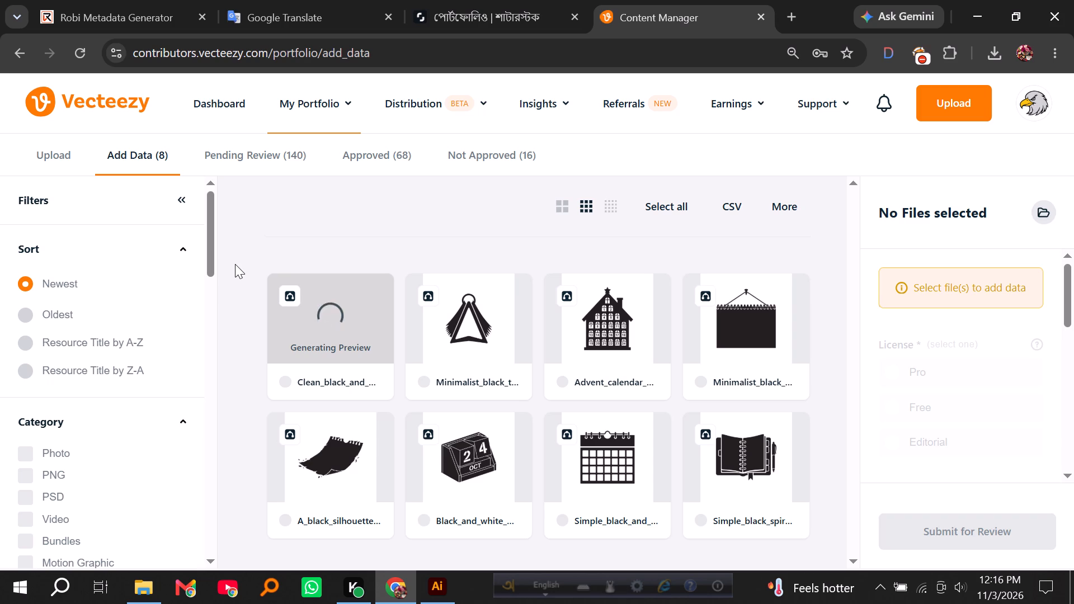
scroll(239, 265, down, 4)
Select all files in the Vecteezy Add Data list and set their license to Free.
click(450, 342)
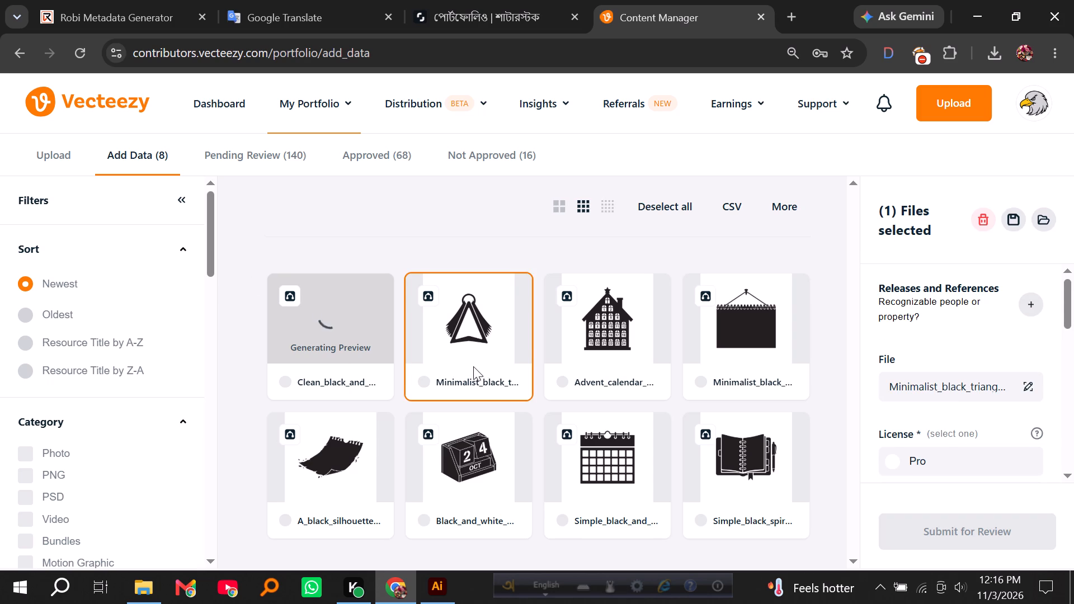
click(659, 210)
click(659, 210)
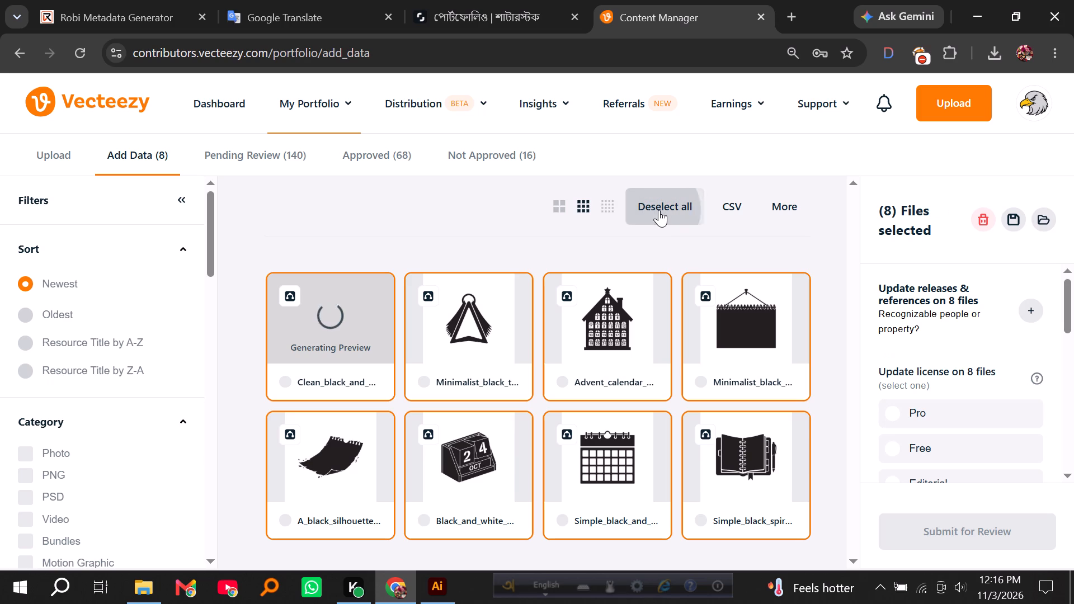
scroll(943, 384, down, 1)
click(935, 363)
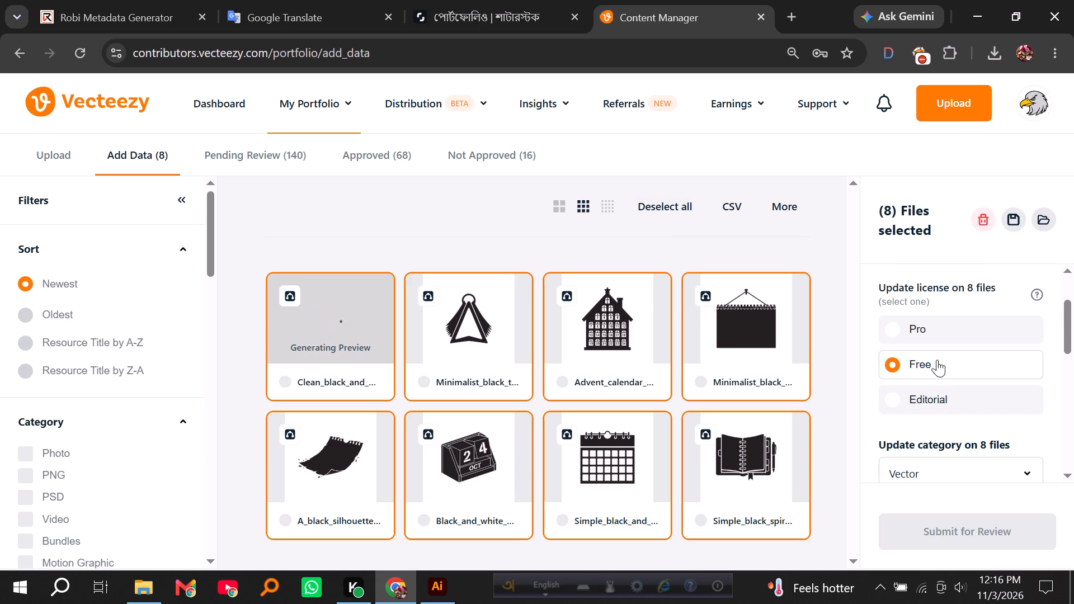
Mark all selected files as AI-generated with the software set to Other, "flow", and save the data.
scroll(937, 360, down, 2)
click(968, 352)
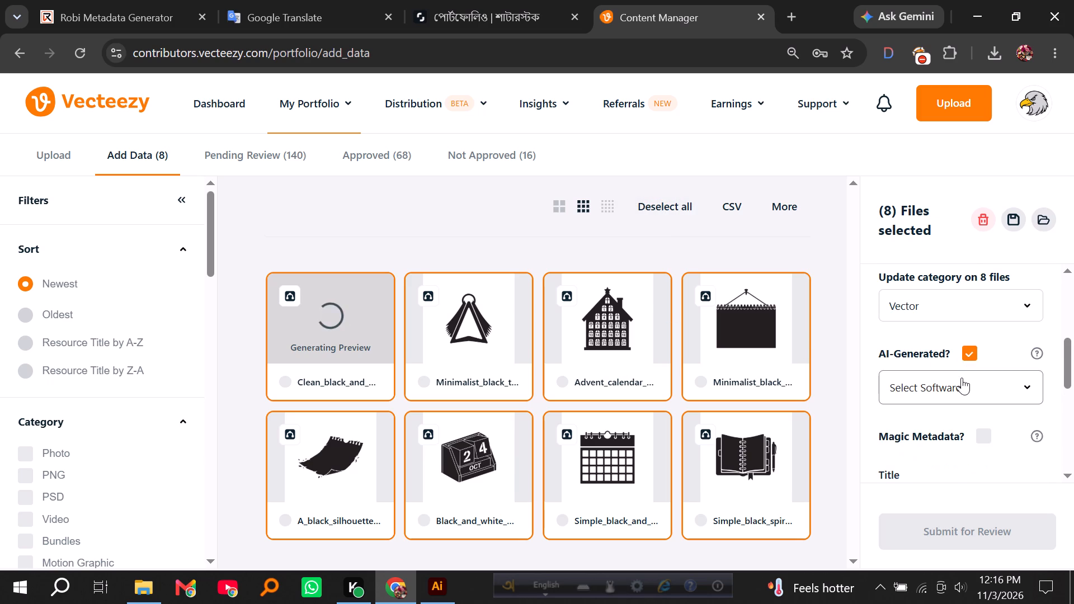
click(960, 378)
click(926, 527)
click(931, 521)
click(962, 479)
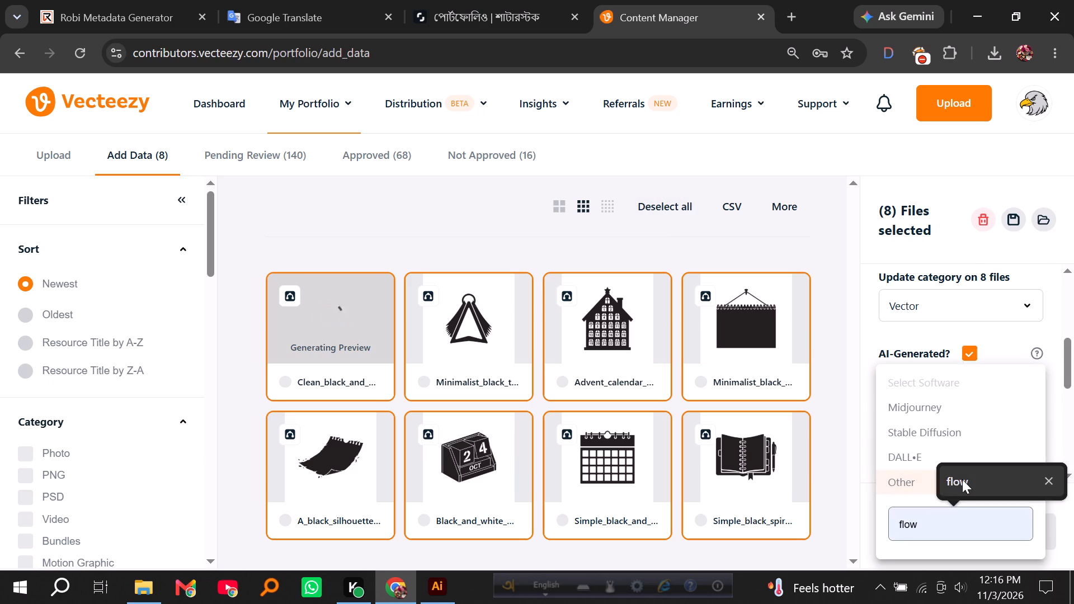
key(Return)
scroll(988, 410, down, 2)
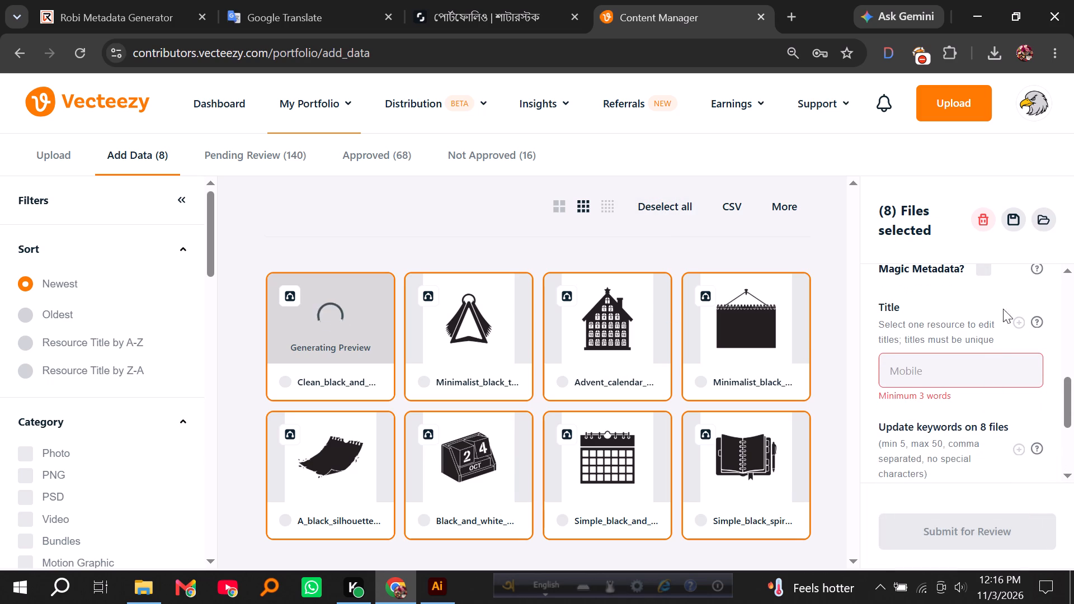
click(1014, 220)
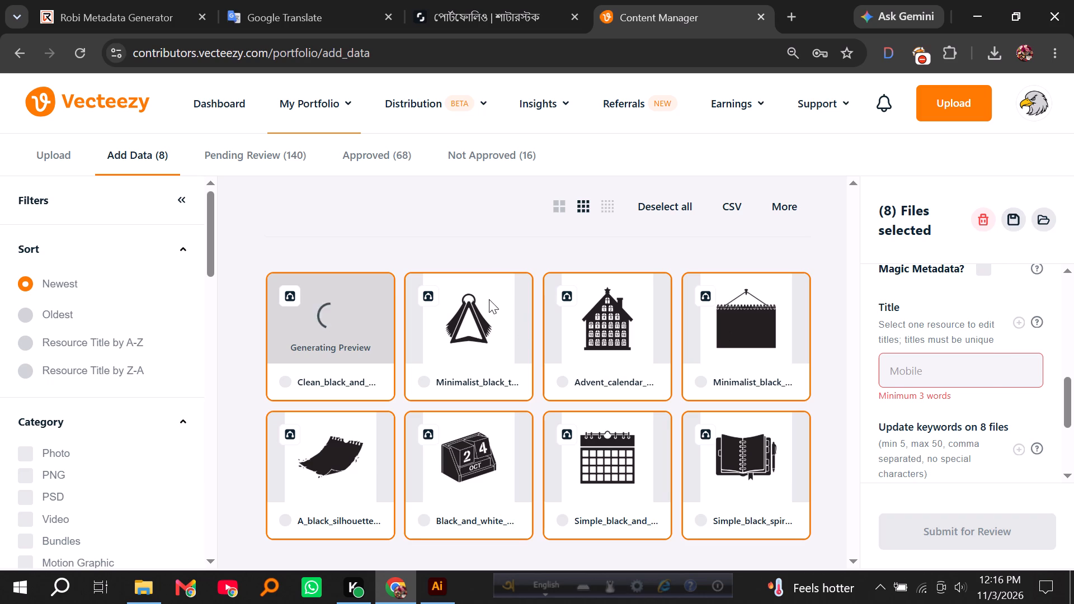
Copy the calendar icon's description from Shutterstock and use it as its Vecteezy title, "Simple black and white calendar icon featuring a grid layout and binder clip top".
click(489, 235)
click(486, 306)
click(496, 0)
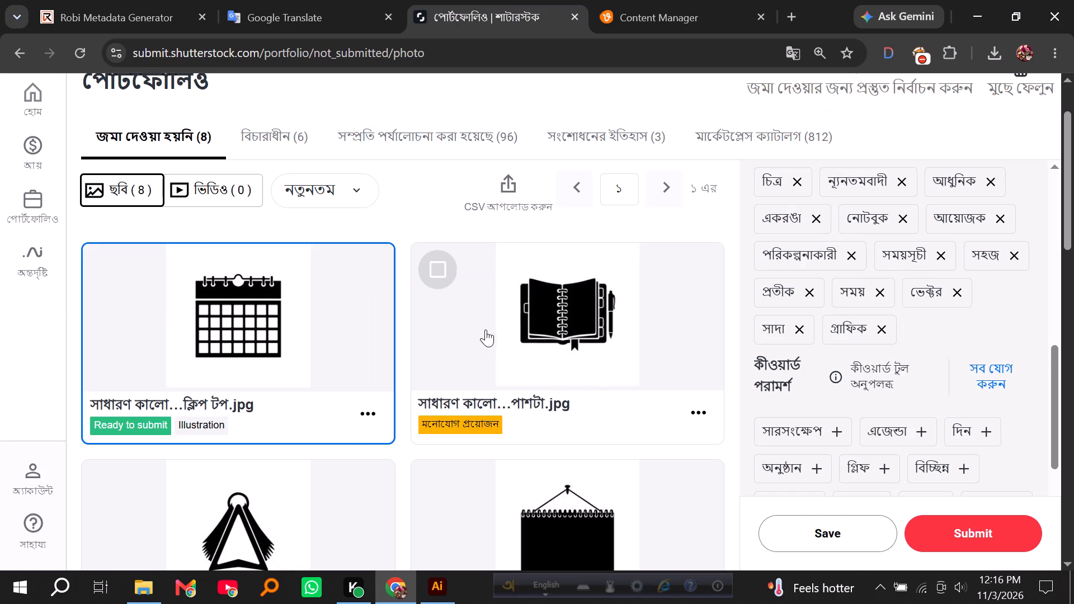
scroll(945, 359, up, 3)
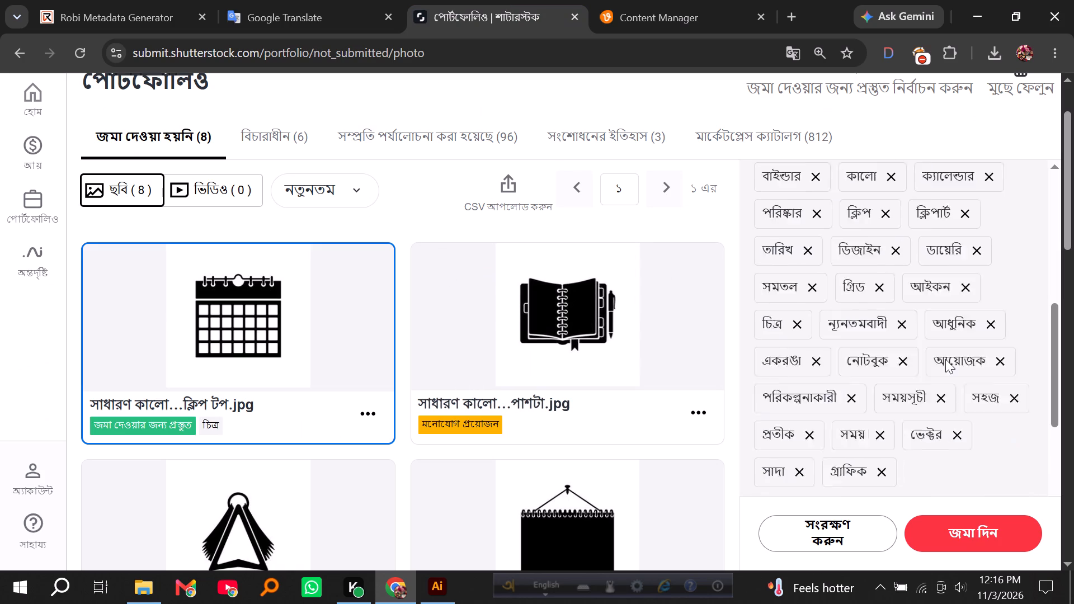
scroll(945, 359, up, 3)
scroll(883, 352, up, 1)
triple_click(840, 346)
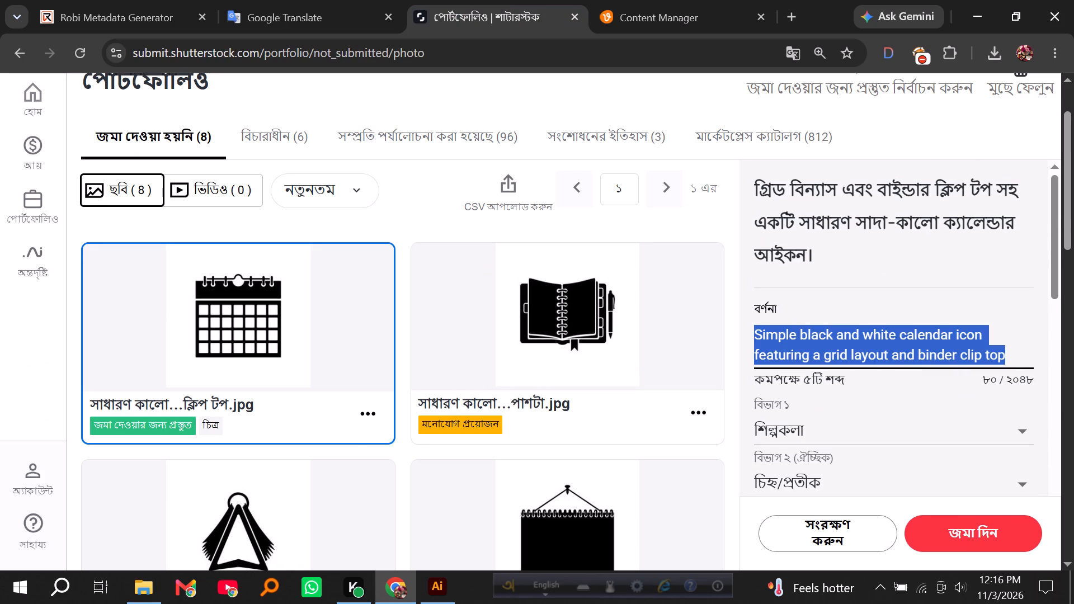
key(ctrl+c)
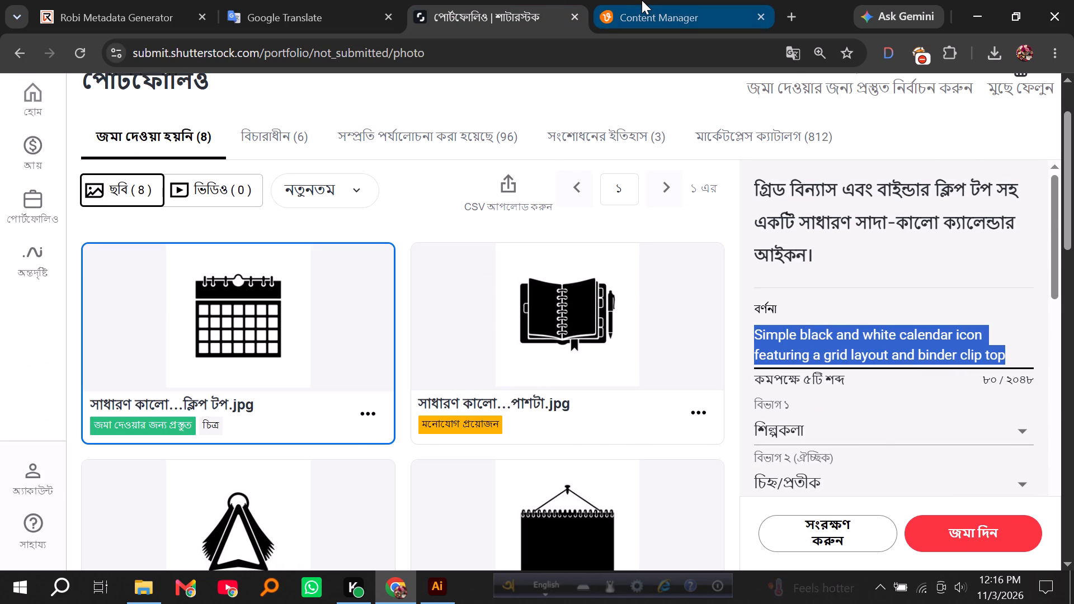
click(643, 0)
click(635, 477)
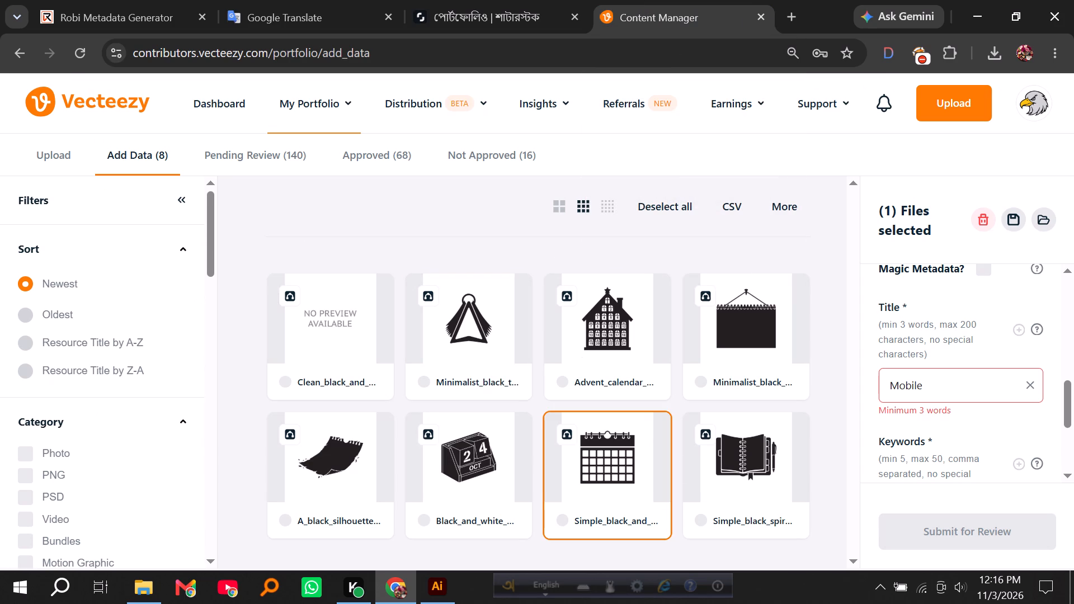
drag(940, 387, 850, 381)
key(ctrl+v)
Copy the calendar icon's keywords from Shutterstock into its Vecteezy keywords, remove the prohibited keyword, and save the data.
scroll(937, 393, down, 2)
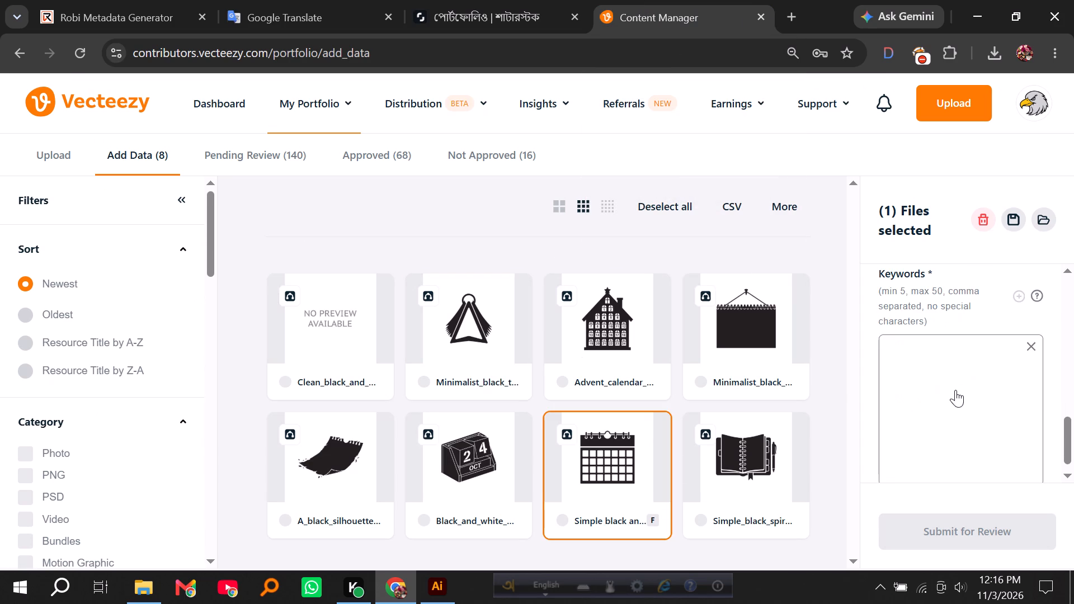
click(959, 380)
click(531, 0)
scroll(931, 466, down, 2)
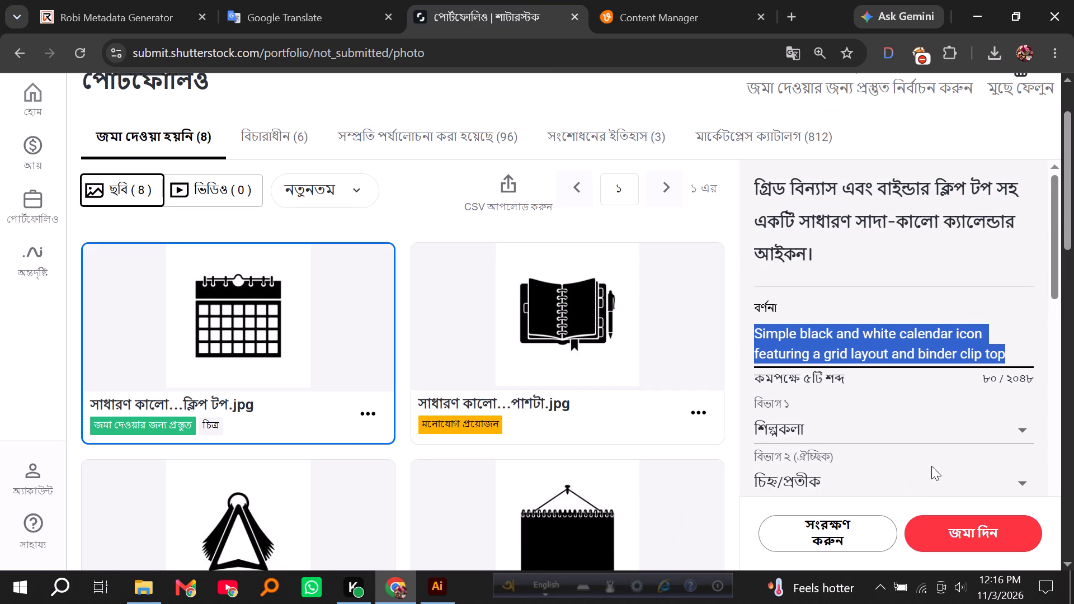
click(1021, 375)
click(966, 412)
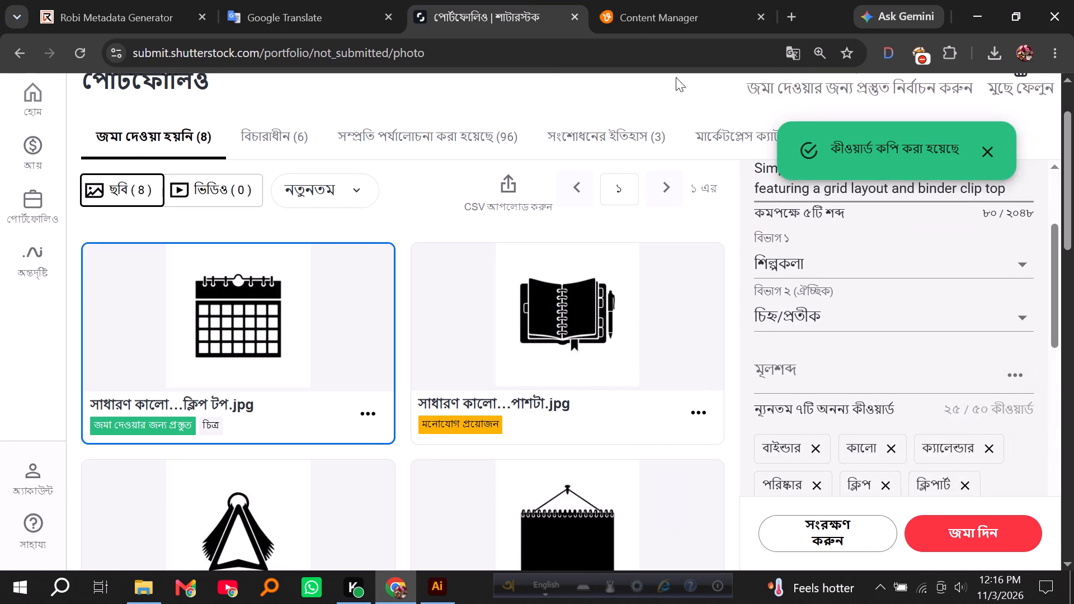
click(660, 0)
key(ctrl+v)
scroll(967, 420, down, 3)
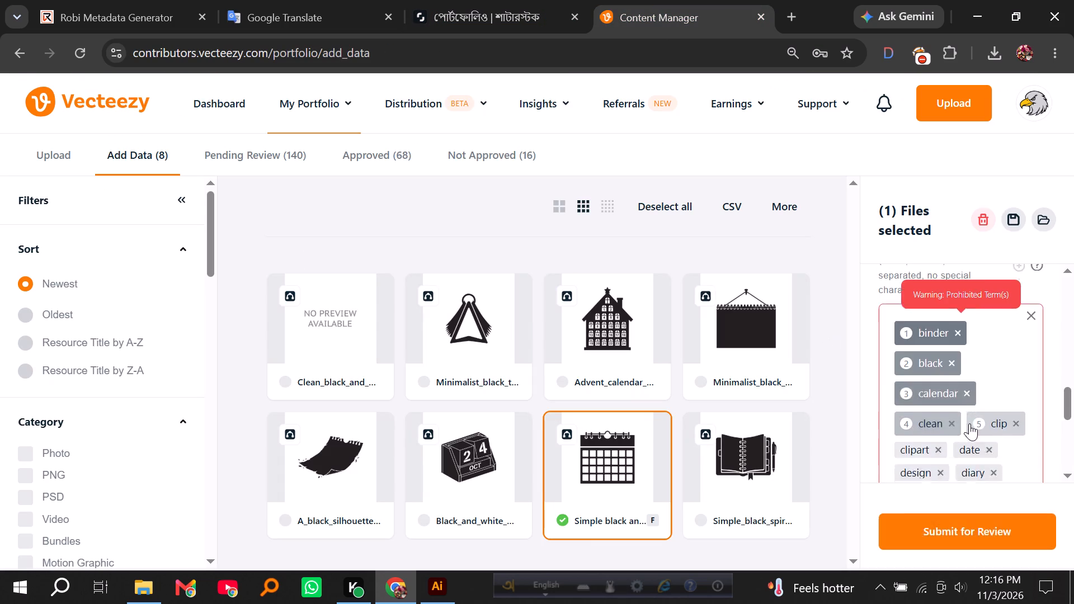
scroll(969, 423, down, 1)
click(991, 392)
click(1013, 219)
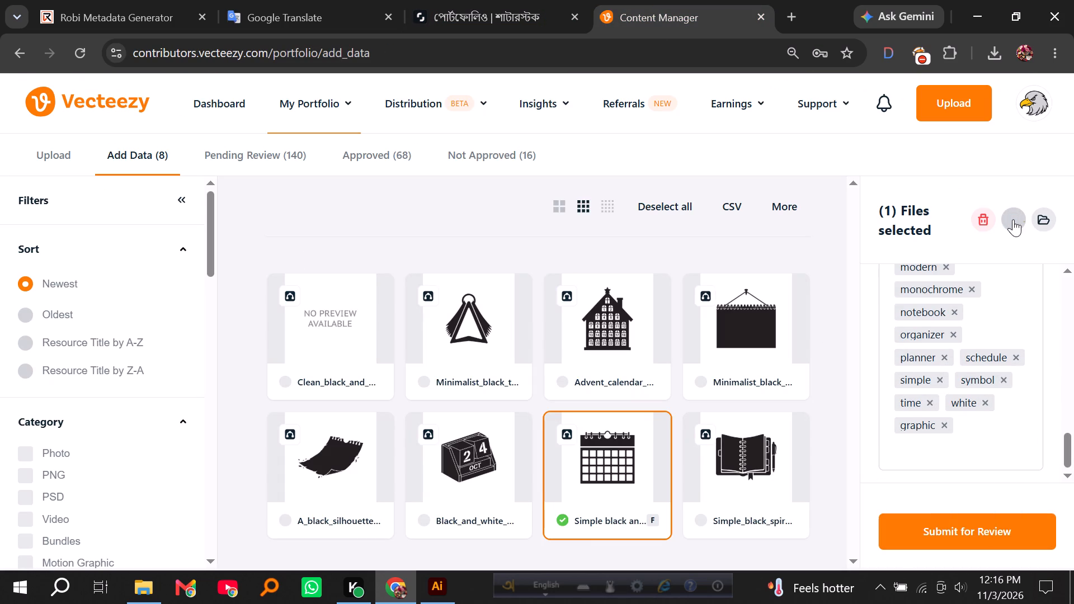
On Shutterstock, set the open spiral notebook's category 1 to Abstract (সারসংক্ষেপ) and category 2 to The Arts (শিল্পকলা).
click(499, 0)
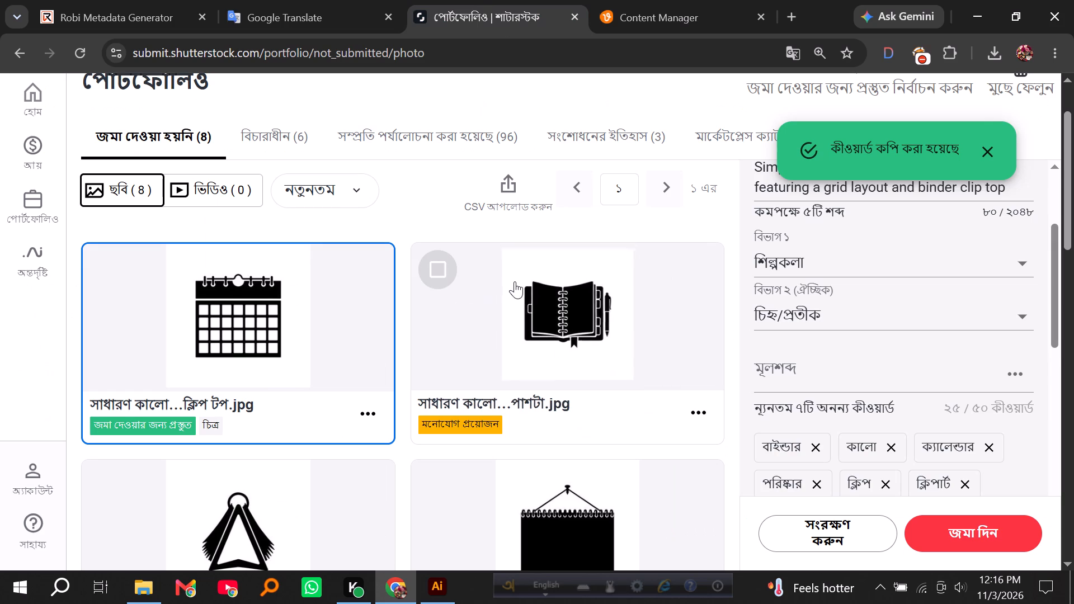
click(515, 281)
click(812, 273)
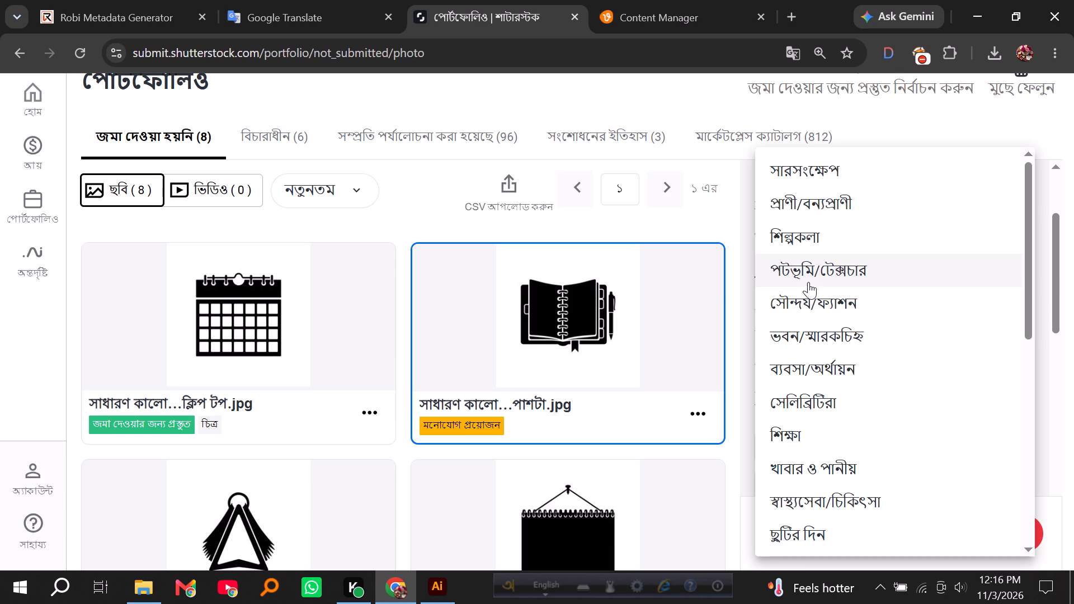
click(797, 180)
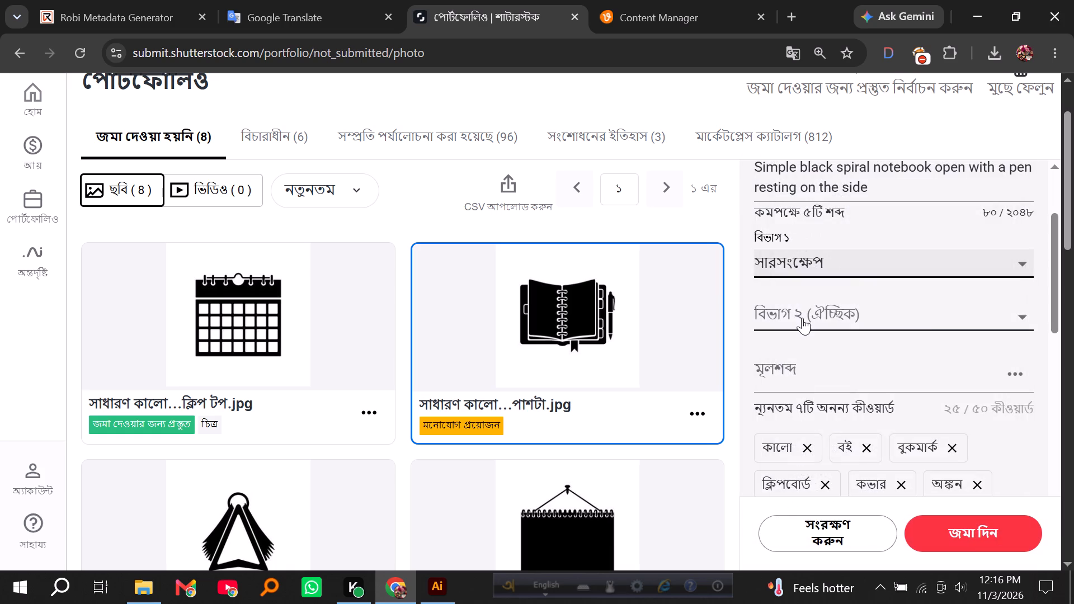
click(802, 318)
click(799, 238)
scroll(827, 384, down, 4)
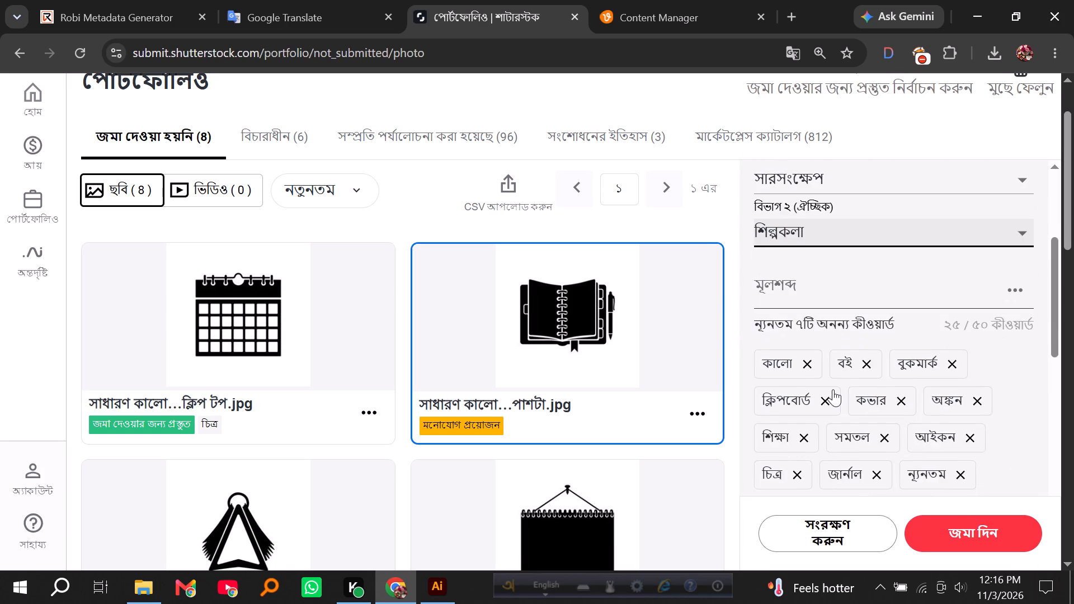
Copy the notebook's Shutterstock description and use it as its Vecteezy title, "Simple black spiral notebook open with a pen resting on the side".
scroll(833, 388, up, 2)
triple_click(832, 262)
key(ctrl+c)
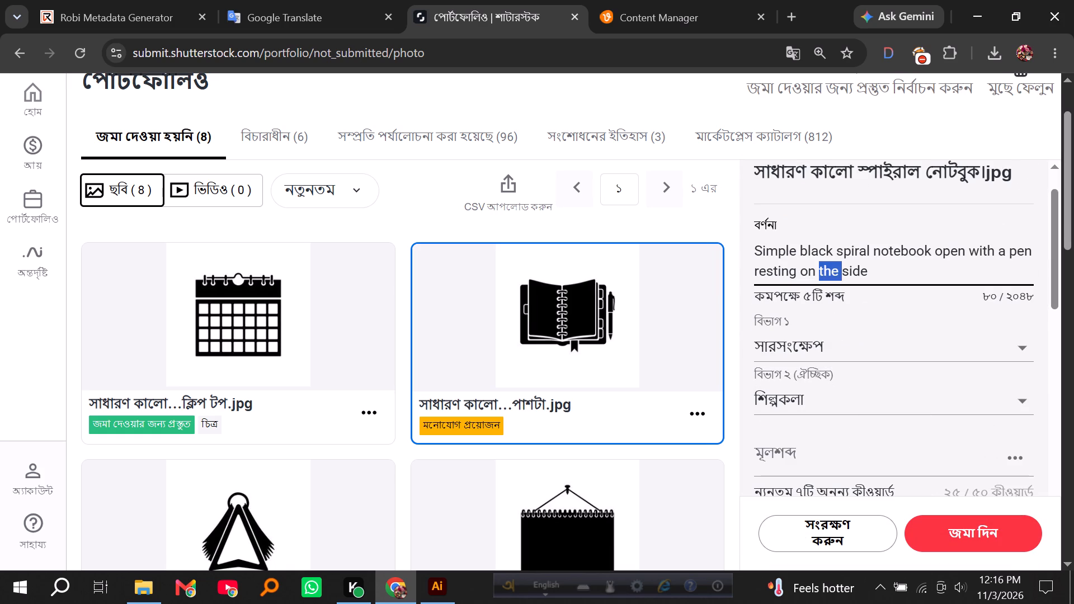
click(676, 0)
click(500, 0)
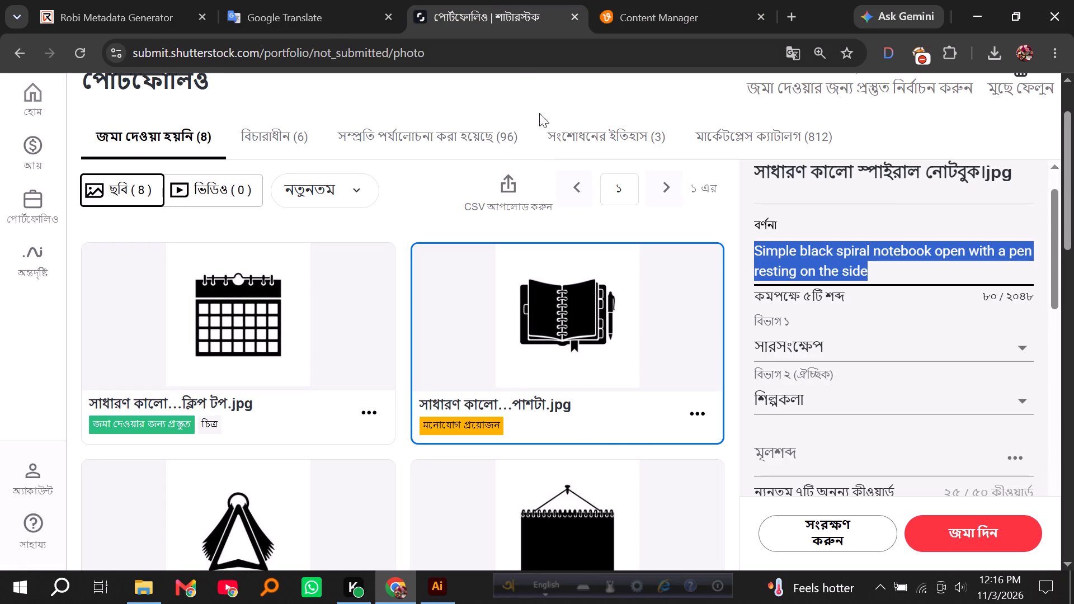
click(630, 0)
click(729, 473)
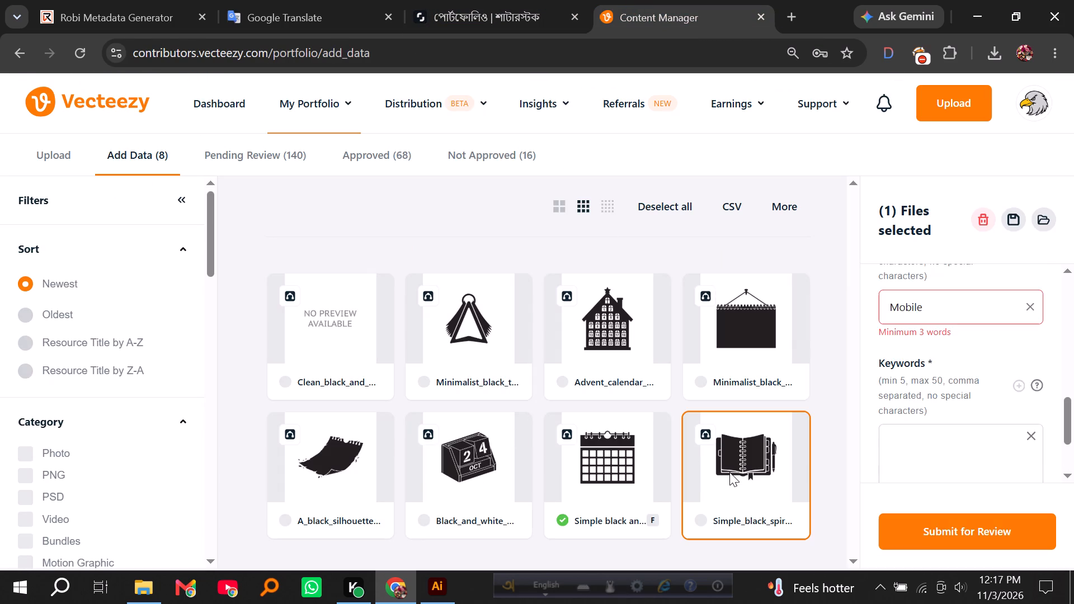
scroll(887, 404, up, 2)
drag(939, 473, 868, 468)
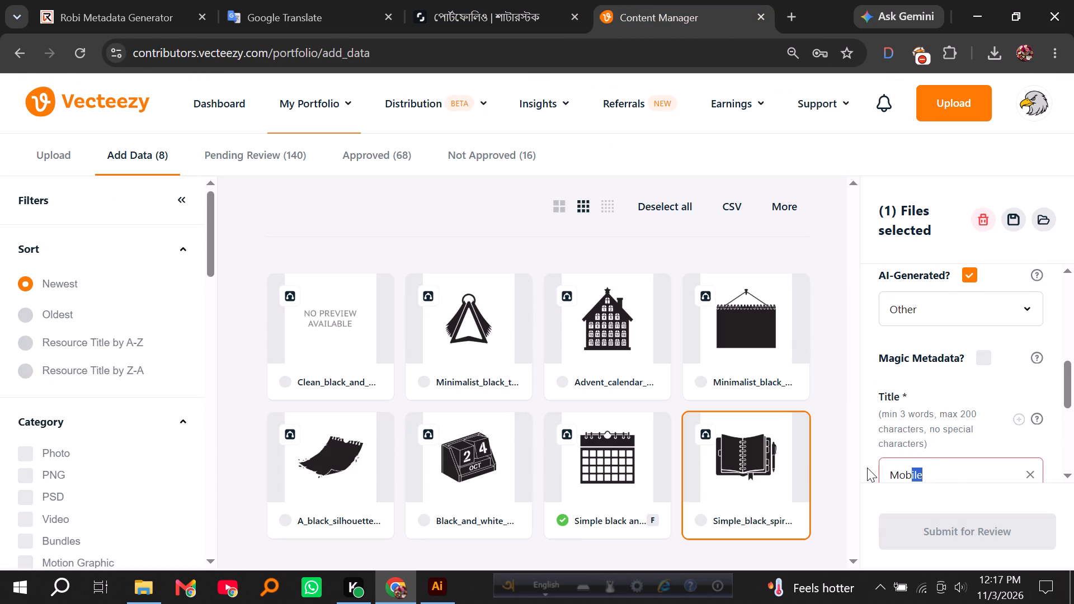
key(ctrl+v)
scroll(911, 390, down, 2)
click(925, 447)
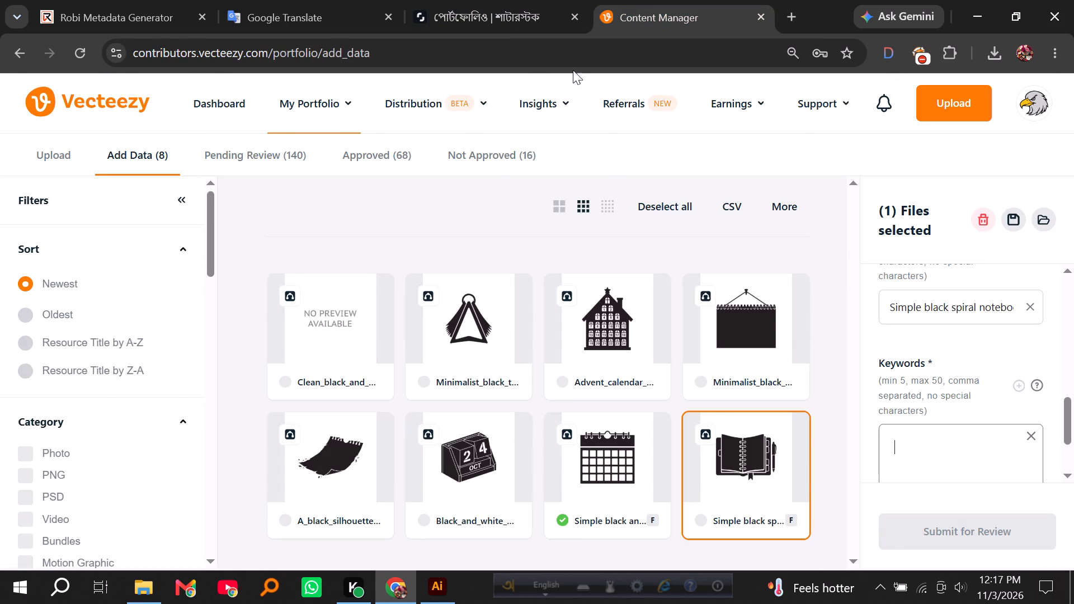
Review the notebook's keywords on Shutterstock and change its category 1 to Education (শিক্ষা).
click(555, 12)
scroll(786, 351, down, 2)
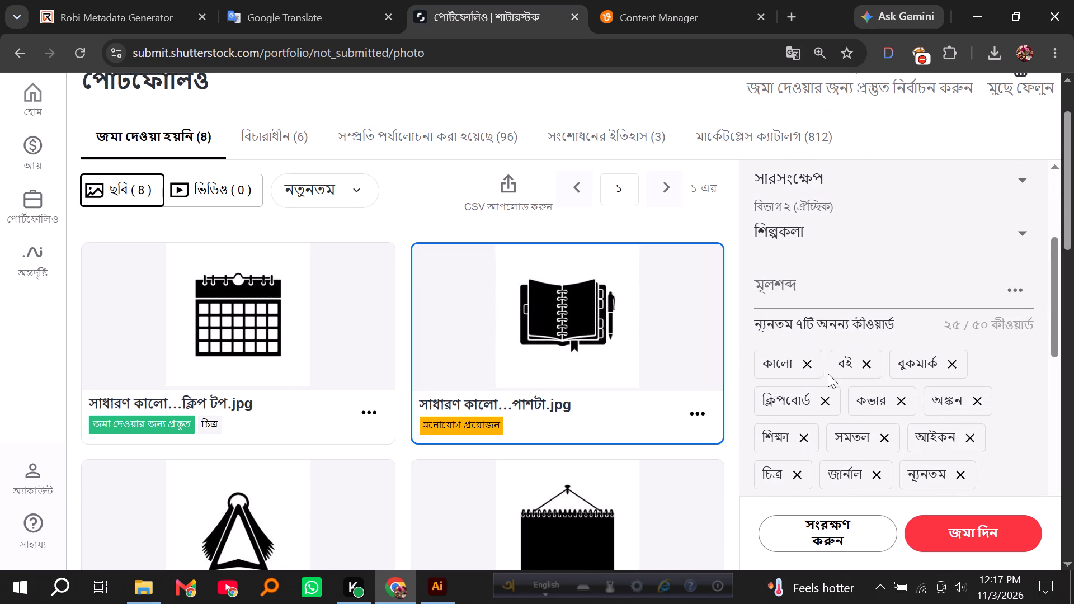
scroll(842, 356, down, 2)
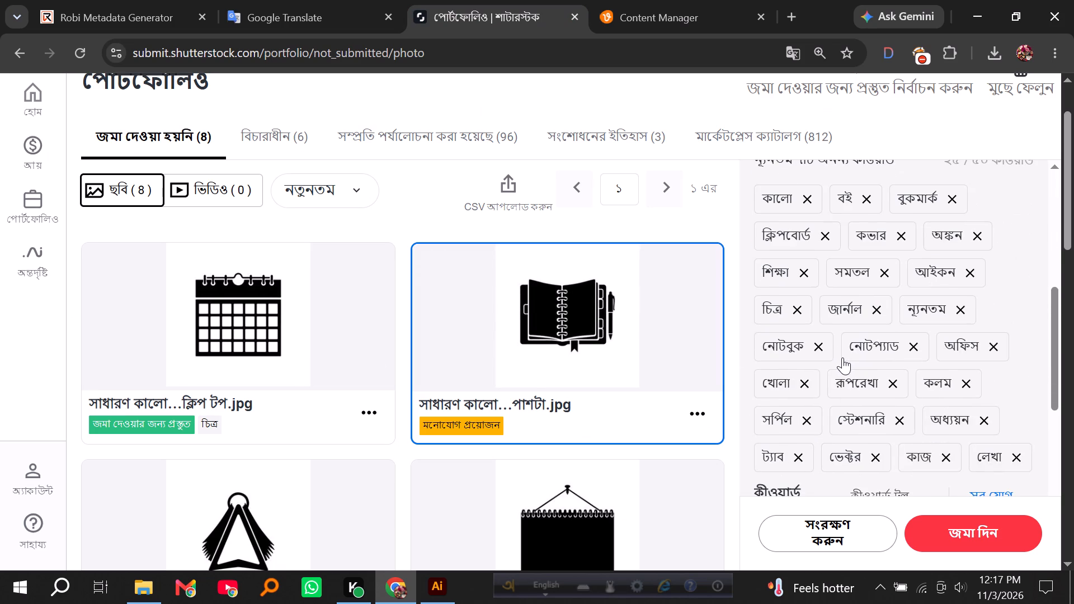
scroll(846, 353, down, 1)
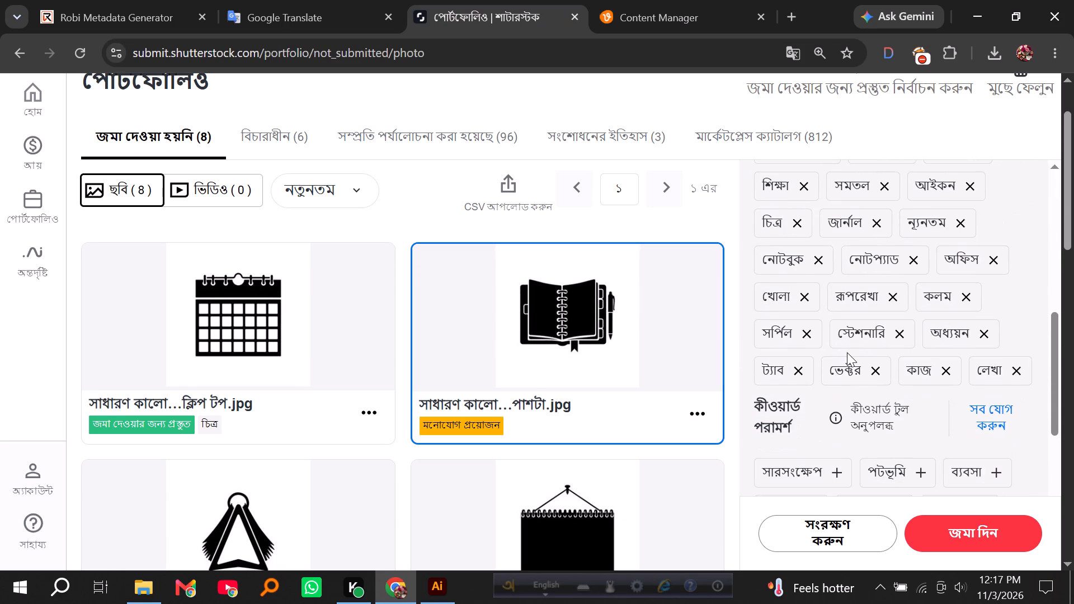
scroll(848, 349, up, 3)
click(807, 176)
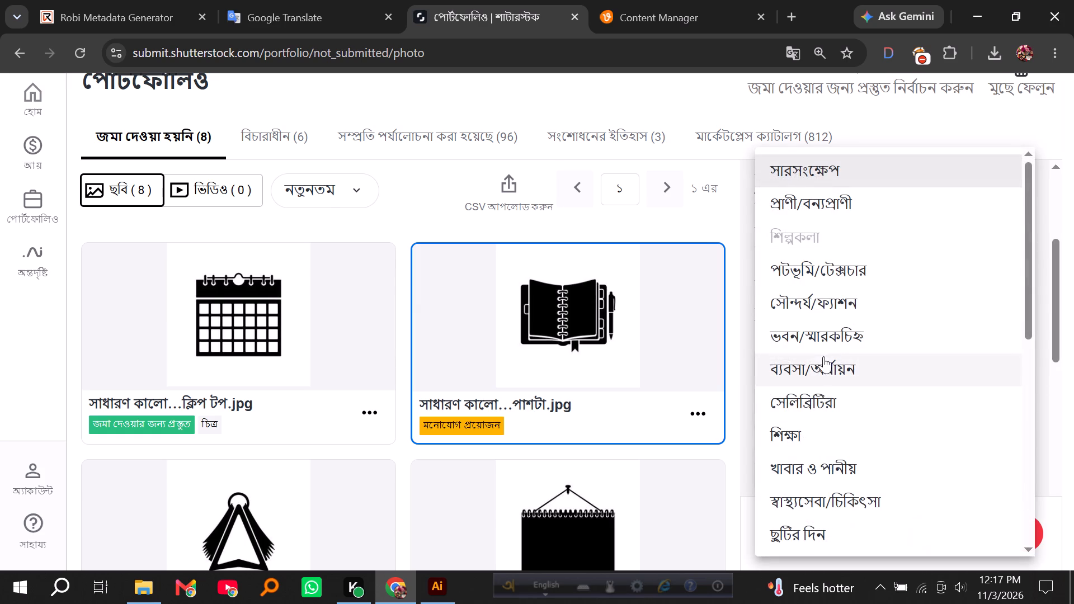
click(813, 426)
Add the suggested keywords clean, learning and modern to the notebook, set its image type to Illustration (চিত্র), and save.
scroll(845, 303, down, 3)
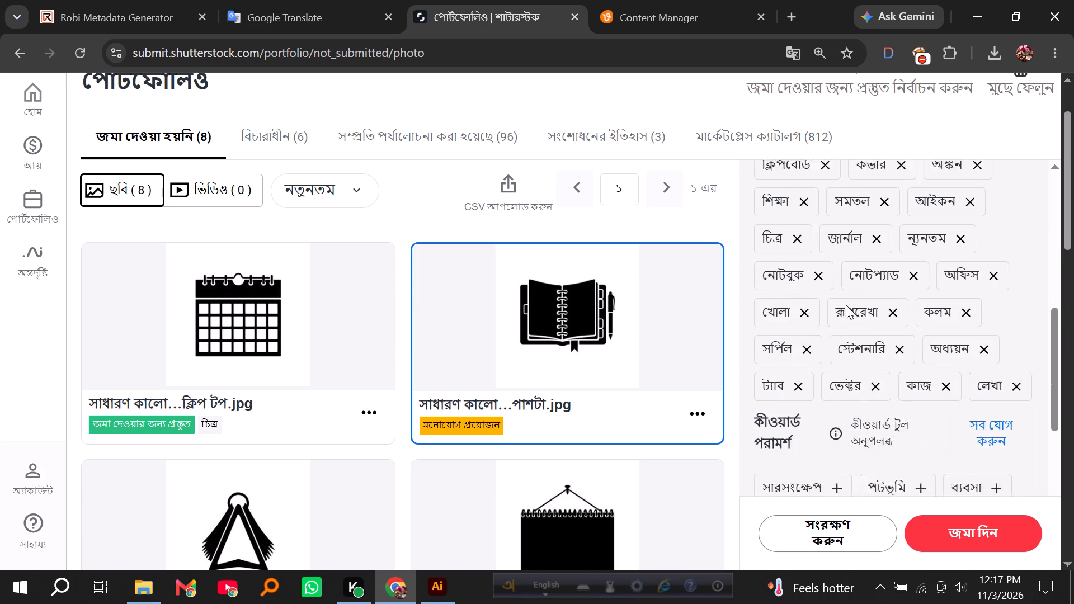
scroll(826, 386, down, 1)
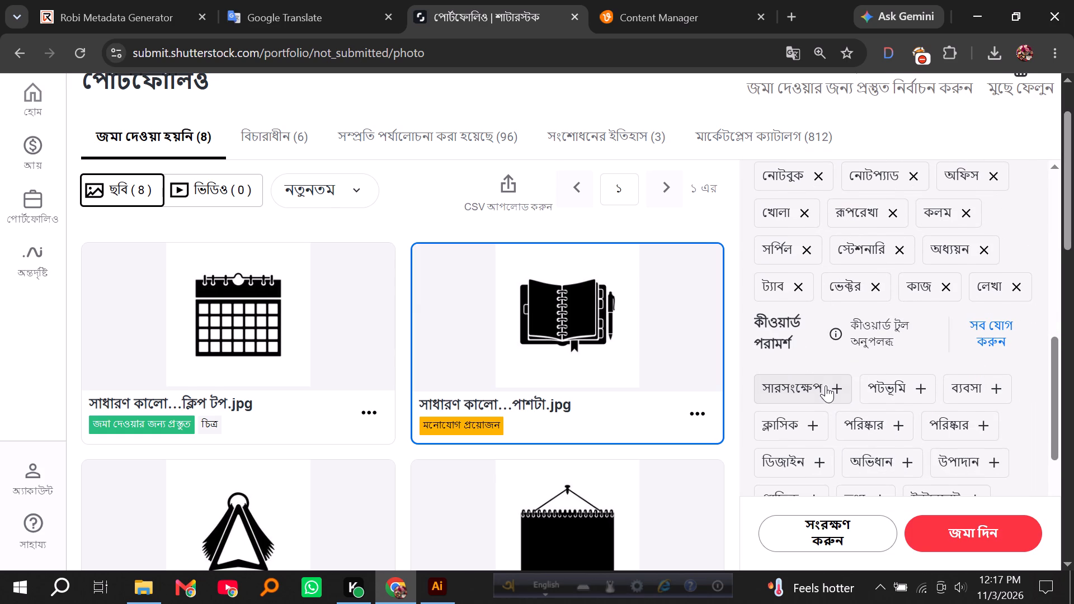
scroll(826, 385, down, 2)
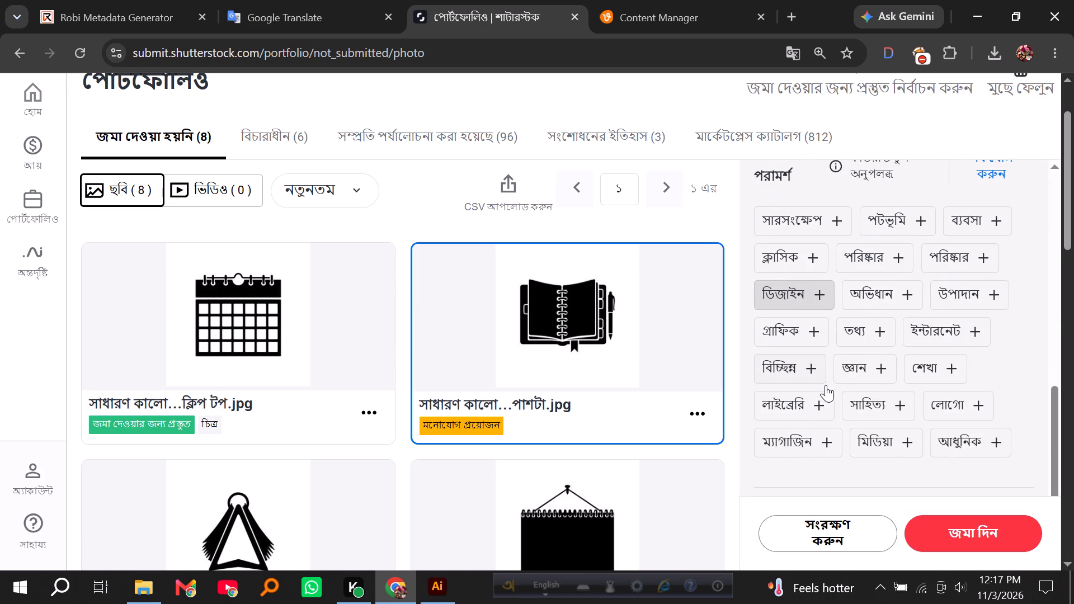
click(875, 250)
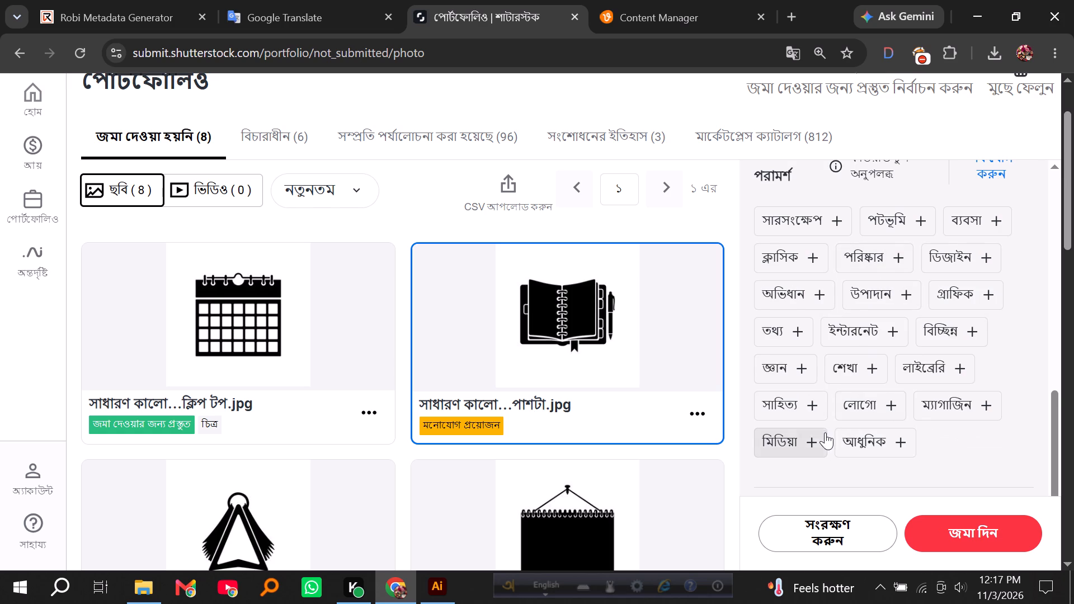
click(841, 370)
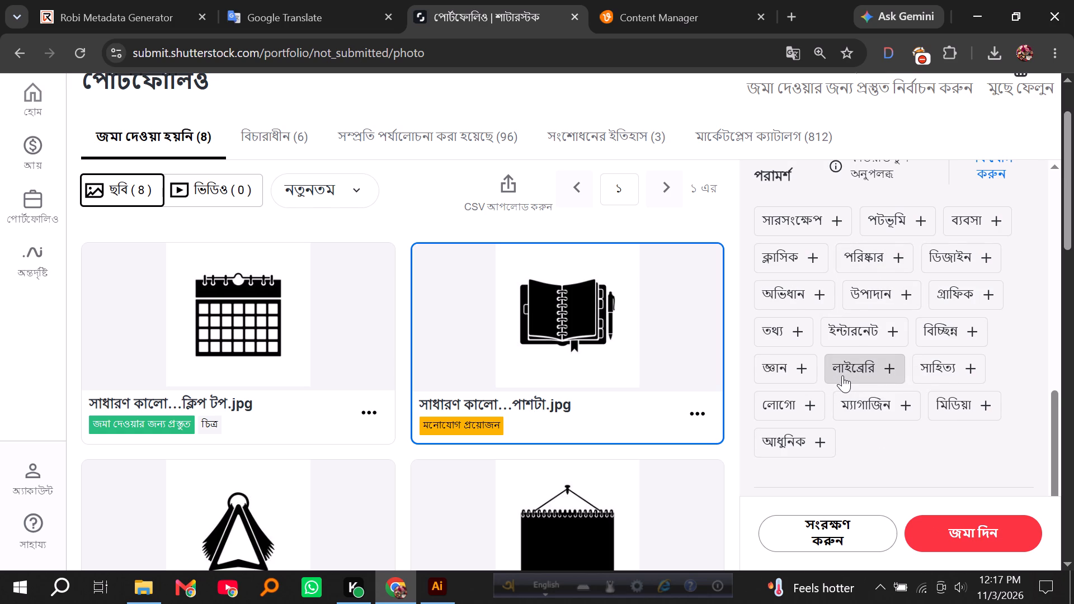
scroll(833, 407, down, 3)
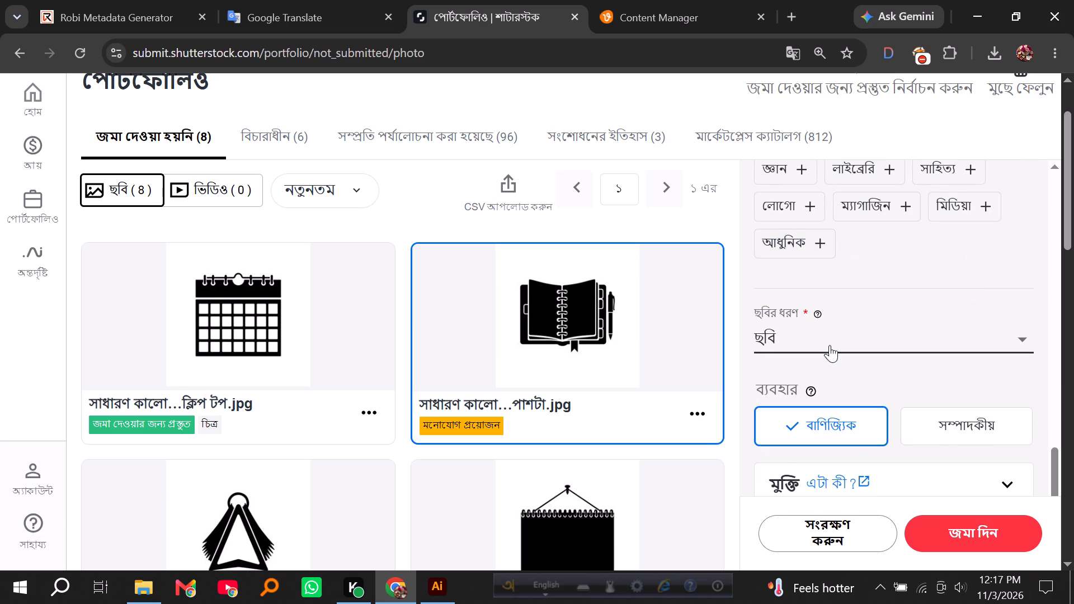
click(830, 345)
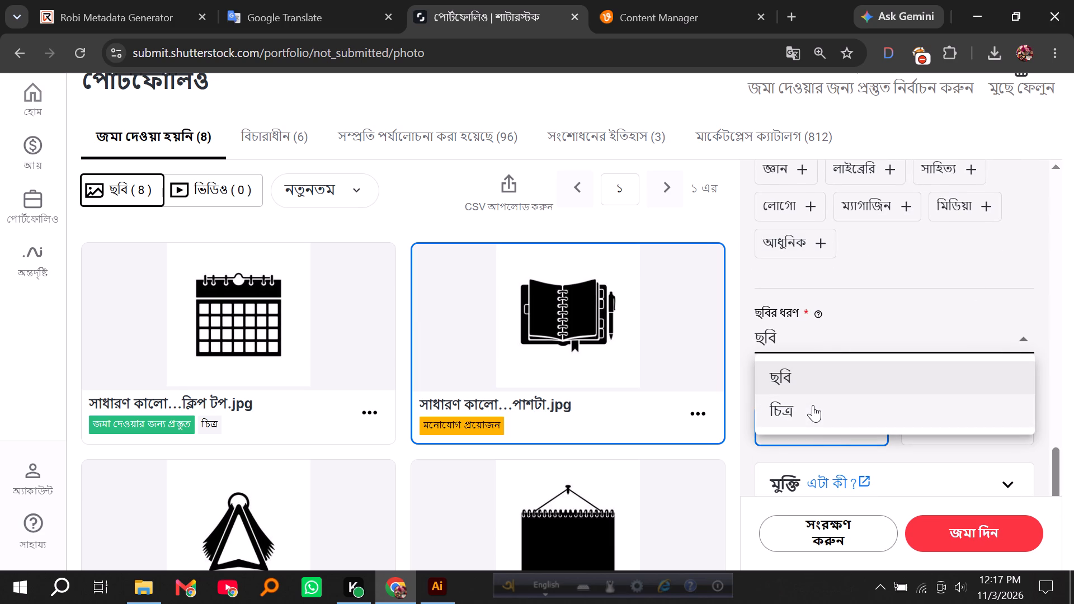
click(813, 403)
click(808, 236)
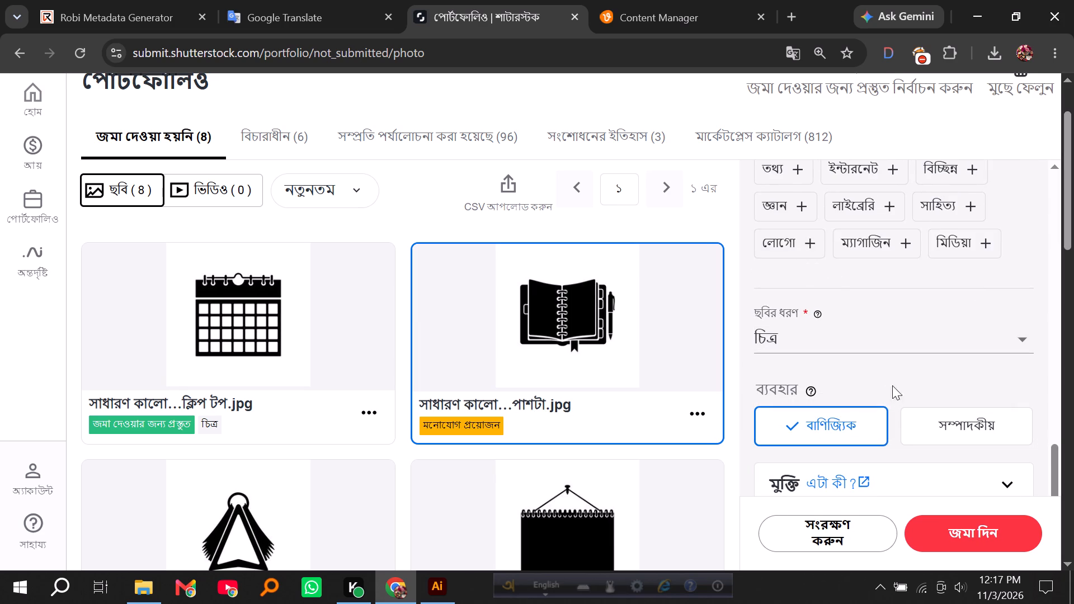
scroll(901, 393, up, 1)
click(845, 528)
Copy the notebook's keywords from Shutterstock into its Vecteezy keywords, remove the prohibited keyword "vector", and save the data.
scroll(935, 322, up, 8)
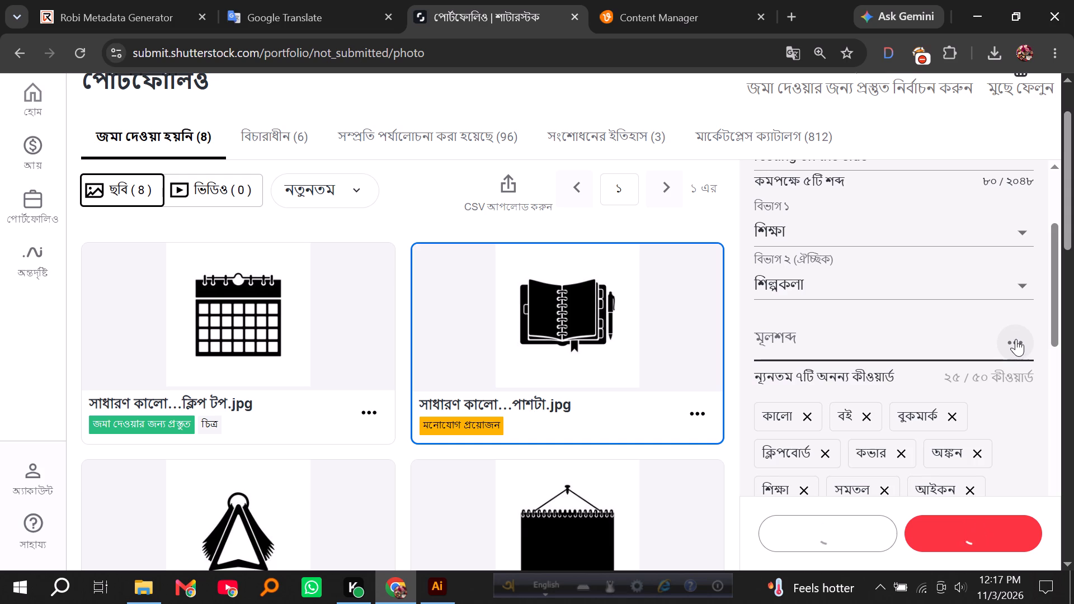
click(1014, 339)
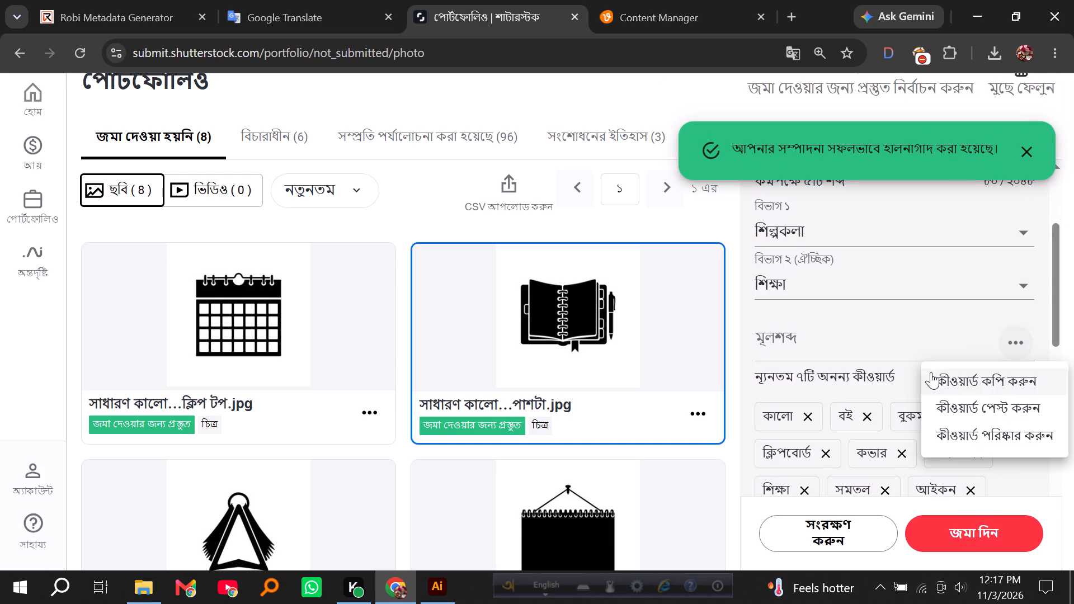
click(946, 374)
click(681, 0)
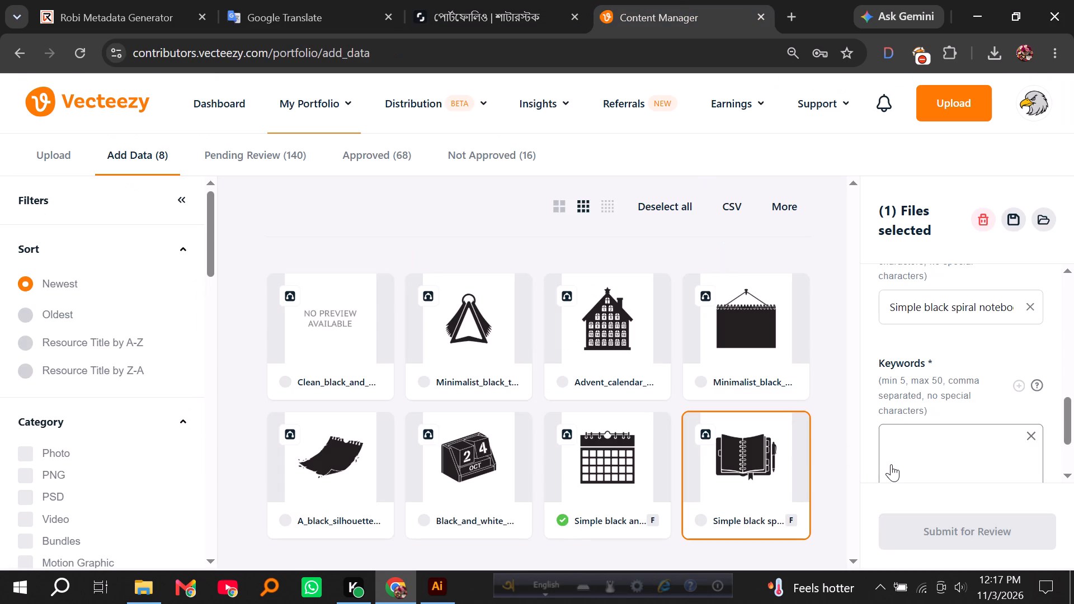
key(ctrl+v)
scroll(931, 431, down, 5)
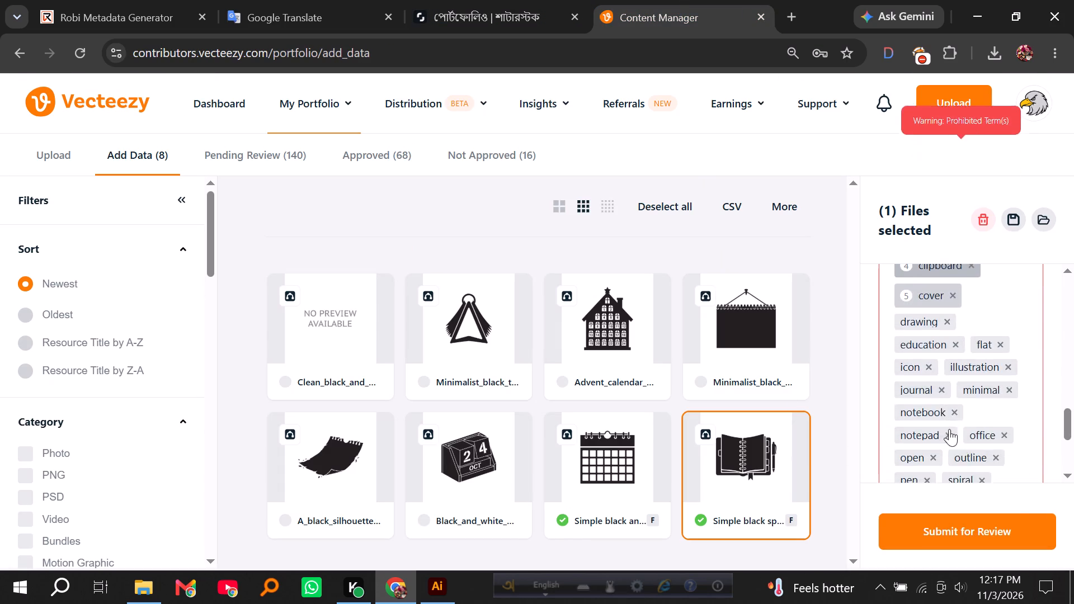
scroll(949, 429, down, 1)
click(983, 356)
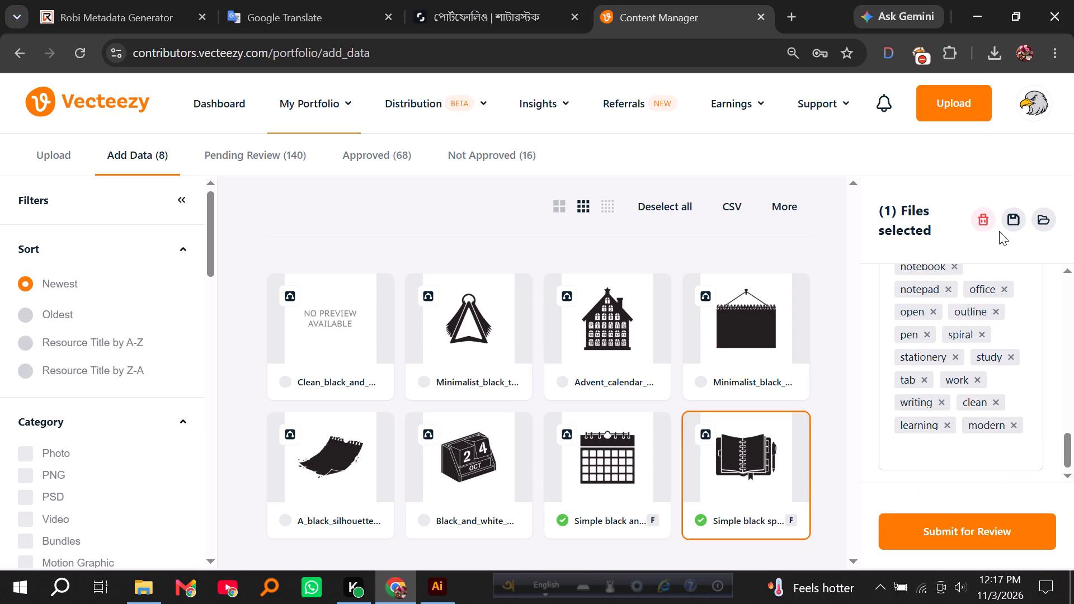
click(1006, 221)
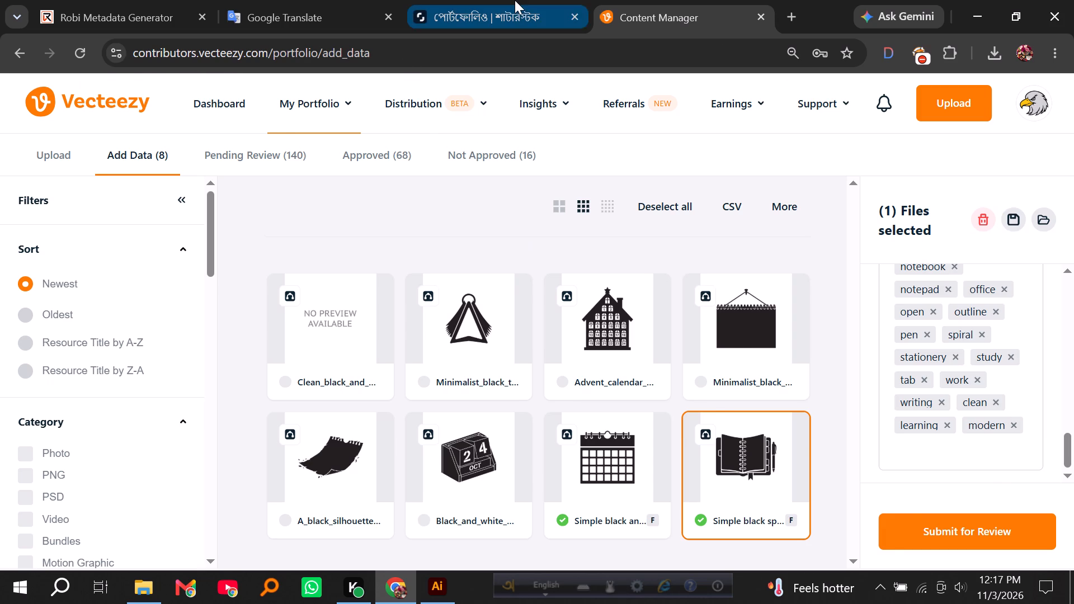
Copy the triangular calendar frame's Shutterstock description and use it as its Vecteezy title, "Minimalist black triangular calendar frame icon with a loop at the top for hanging or attaching".
click(515, 0)
scroll(473, 408, down, 2)
click(308, 367)
scroll(861, 359, up, 1)
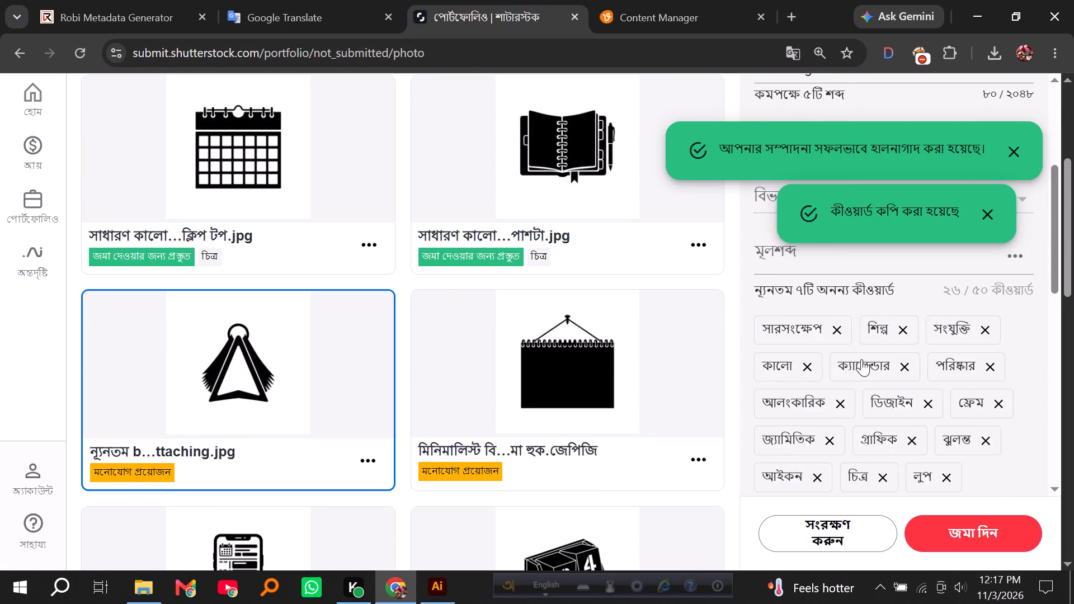
scroll(861, 359, up, 3)
triple_click(827, 301)
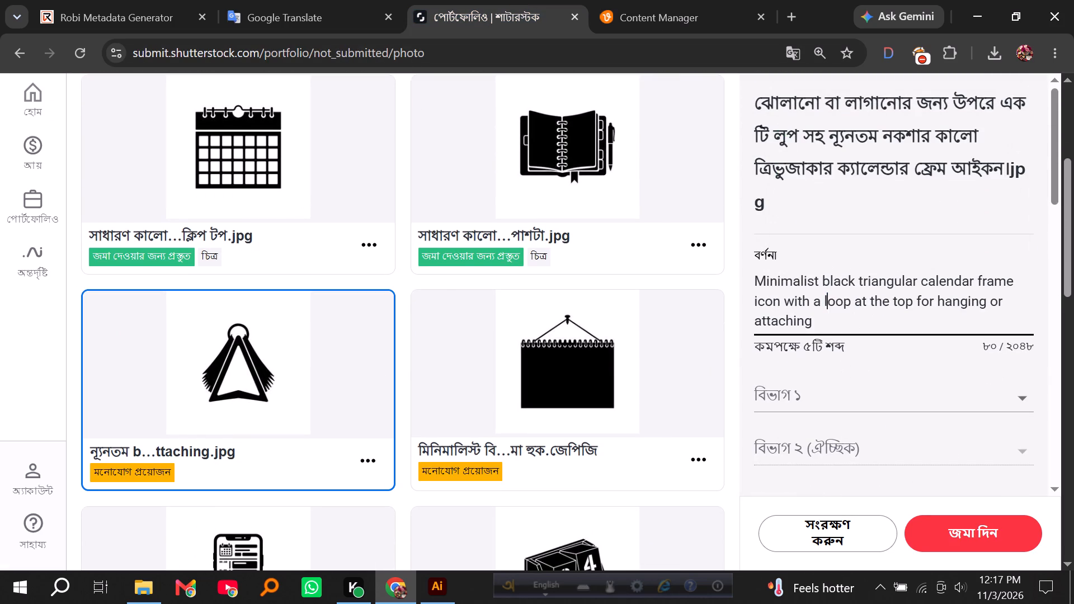
double_click(827, 300)
key(ctrl+c)
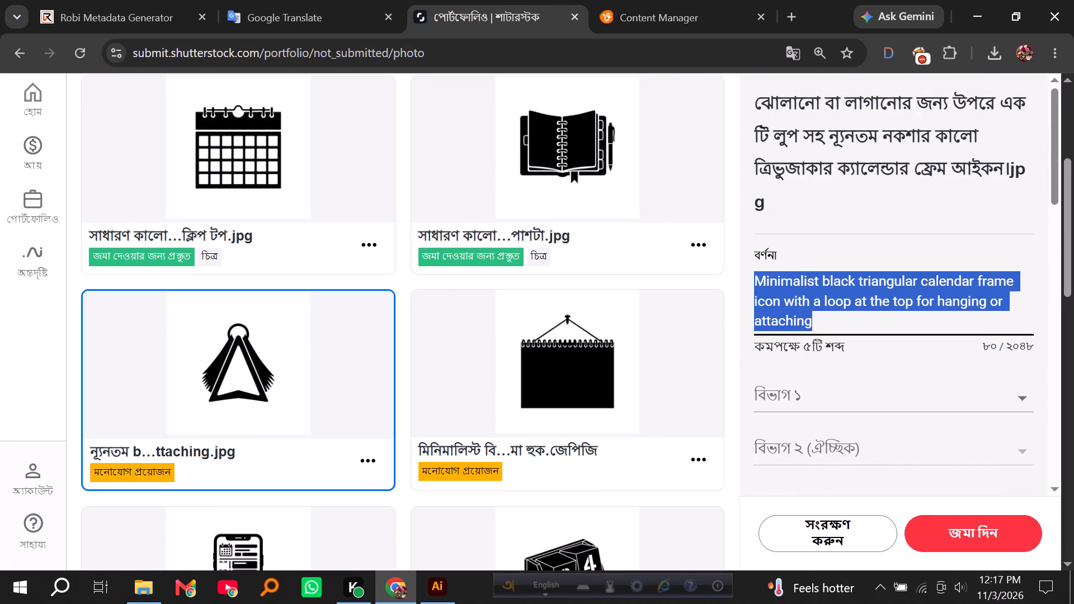
click(672, 0)
click(468, 307)
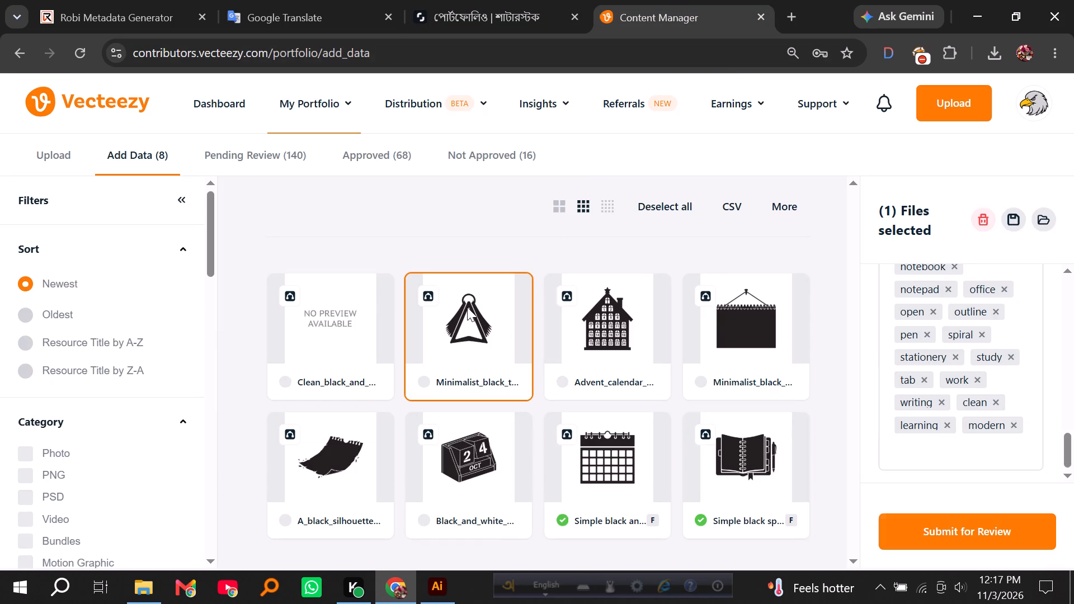
drag(939, 306, 859, 304)
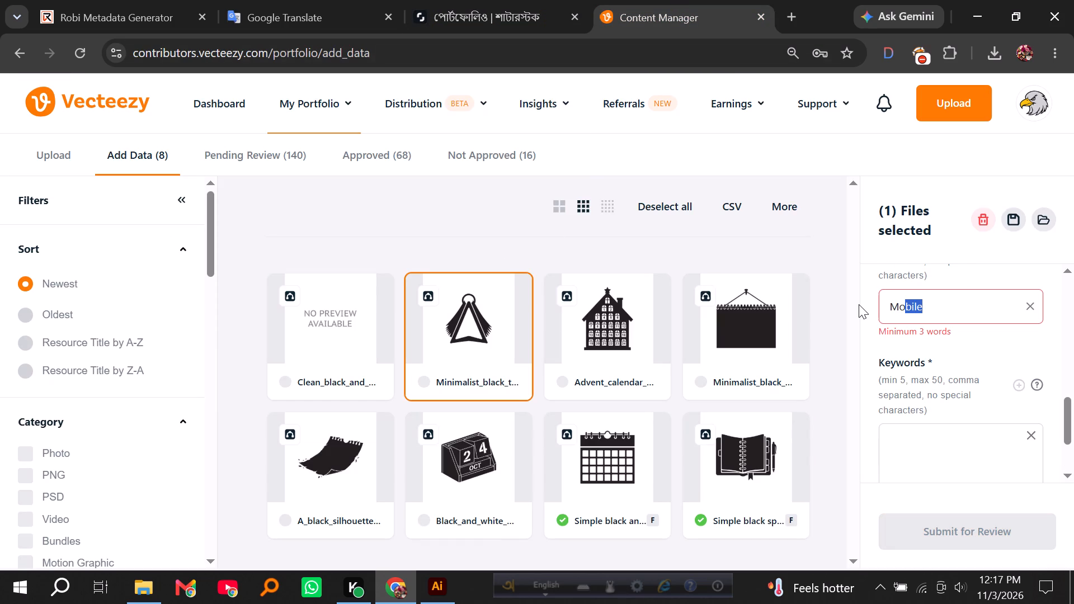
key(ctrl+v)
click(942, 452)
Set the triangular calendar frame's category 1 on Shutterstock to Arts (শিল্পকলা).
click(520, 0)
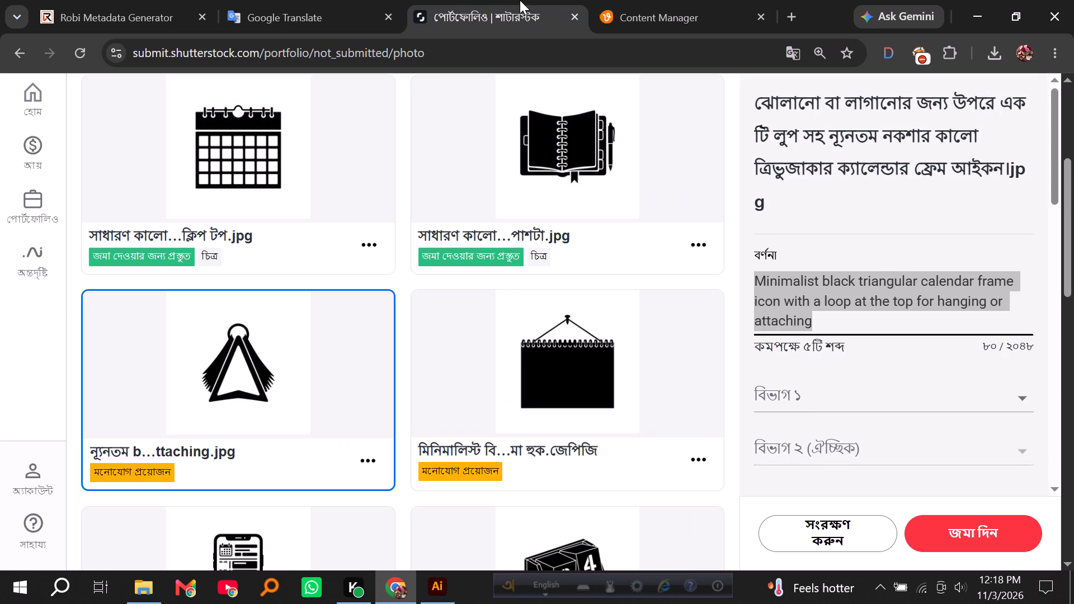
scroll(811, 402, down, 2)
click(795, 229)
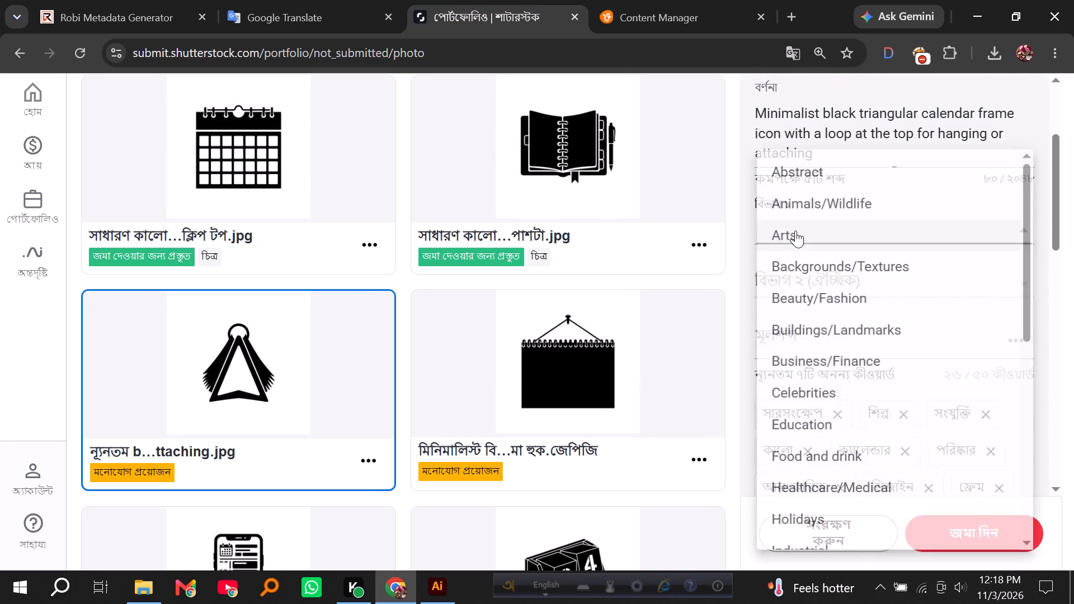
click(803, 233)
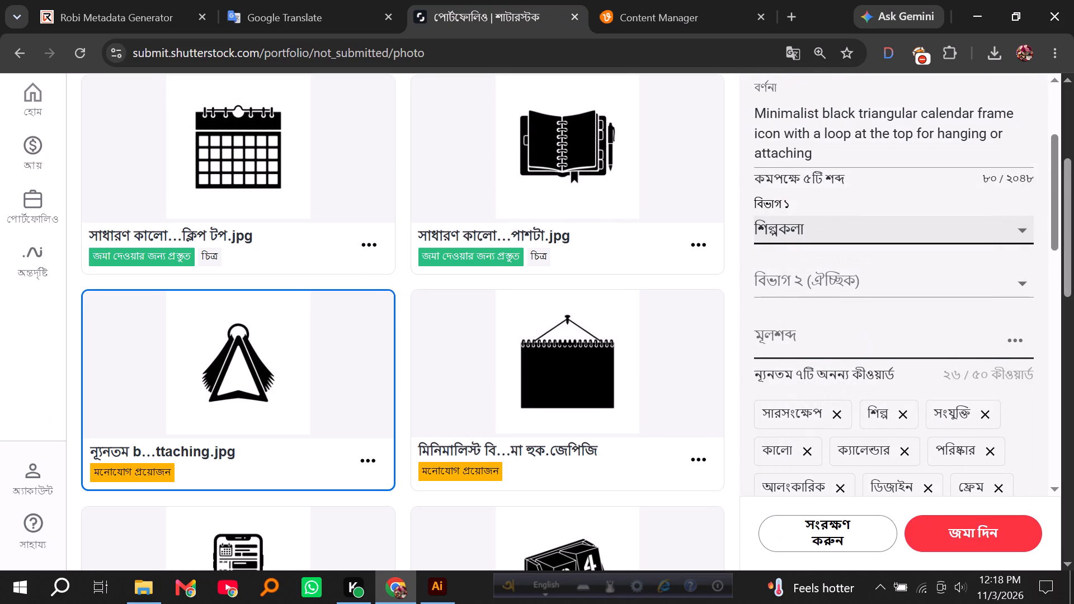
Review the triangular calendar frame's keywords and suggestions, set its image type to Illustration (চিত্র), and save.
scroll(865, 336, down, 3)
scroll(865, 342, up, 1)
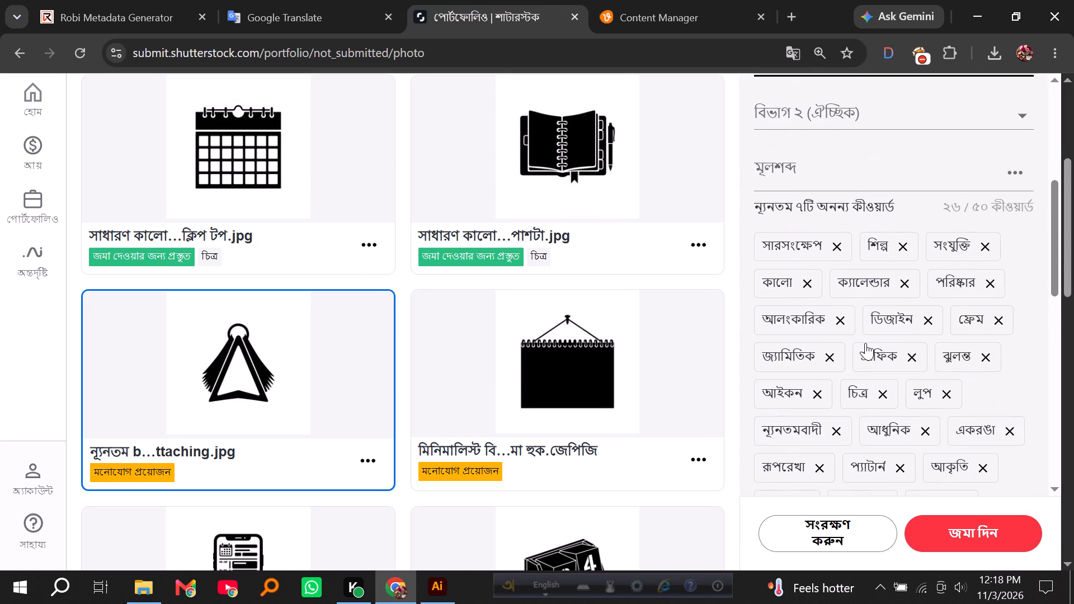
scroll(865, 343, down, 2)
scroll(865, 343, up, 1)
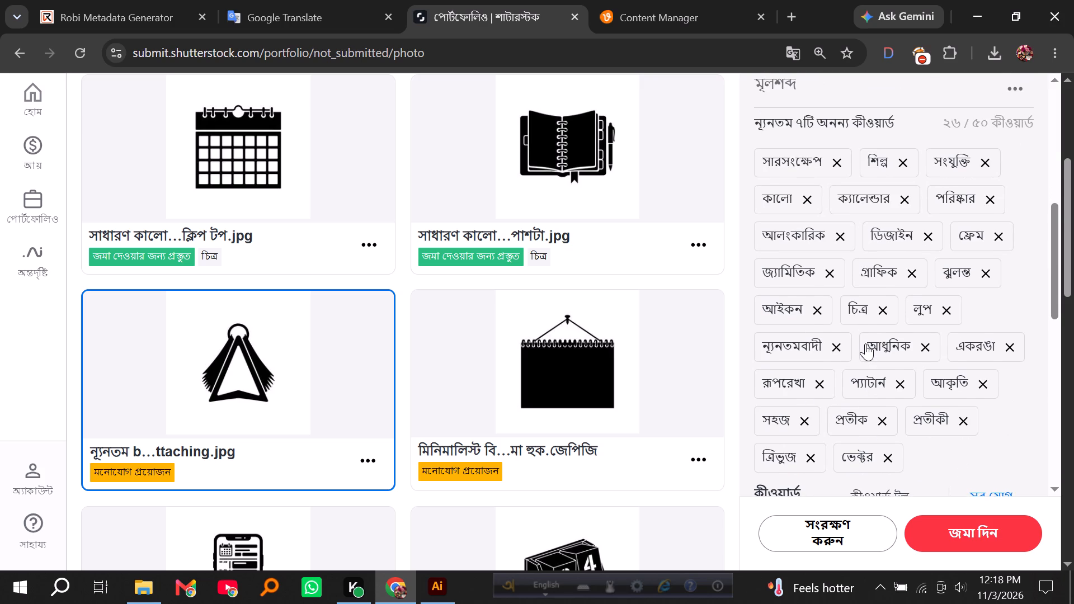
scroll(865, 345, down, 4)
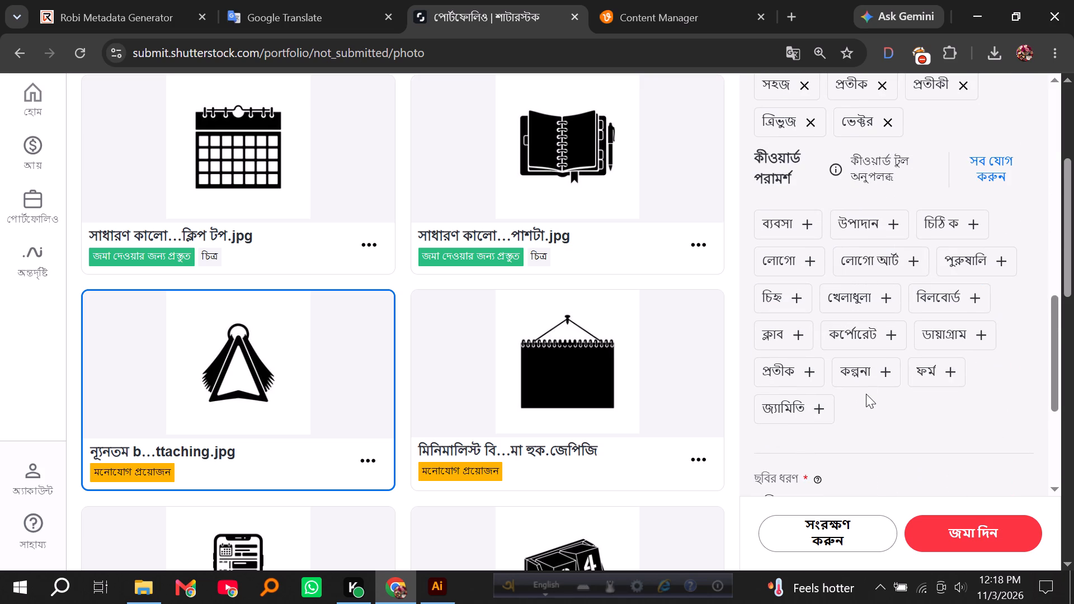
scroll(866, 396, down, 2)
click(822, 338)
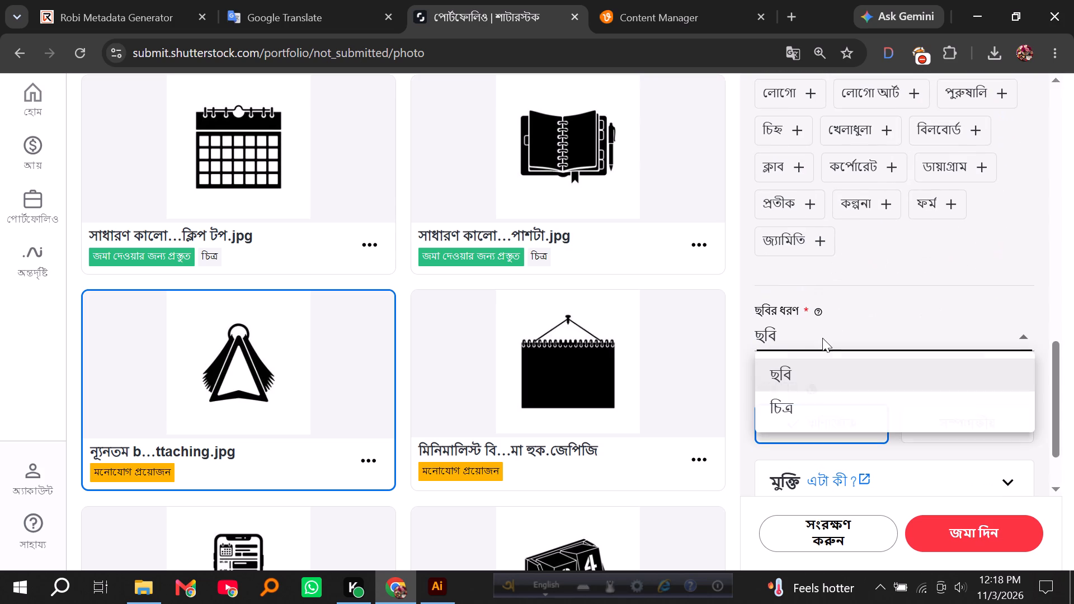
click(812, 403)
scroll(828, 318, up, 3)
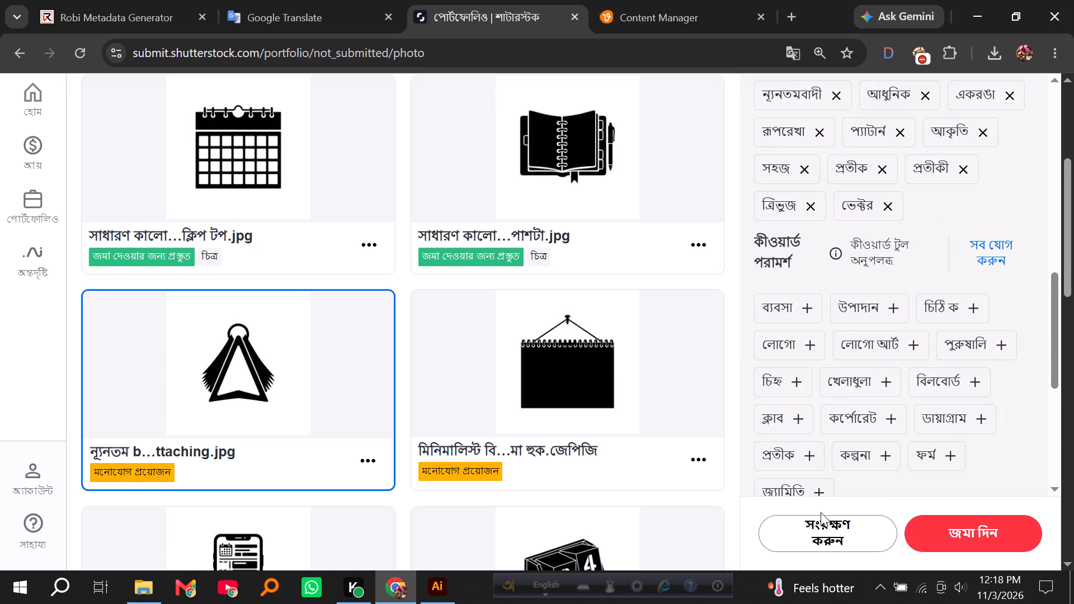
click(812, 542)
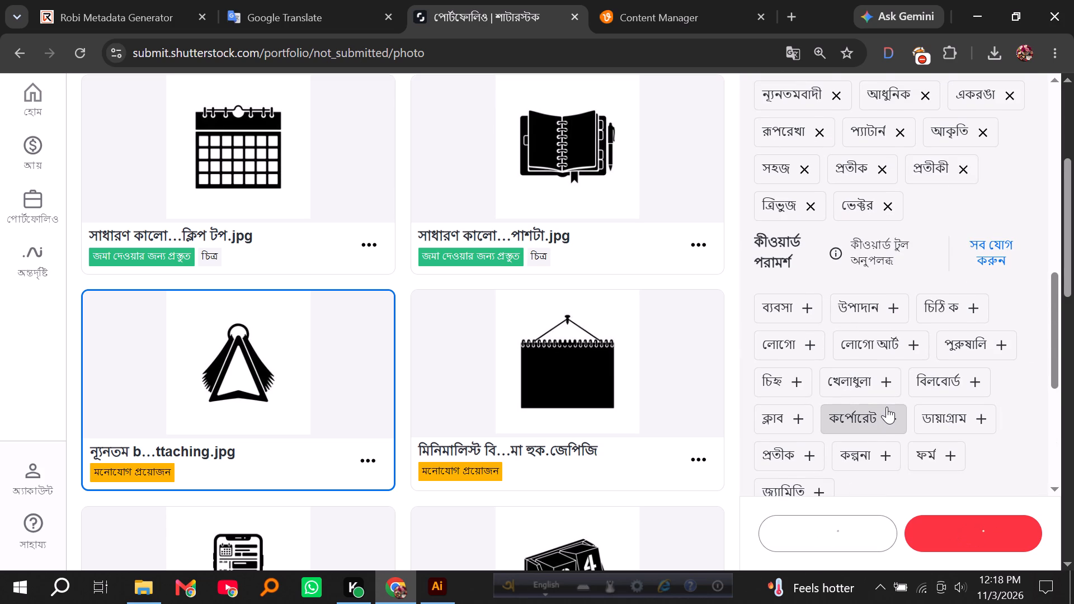
Copy the calendar frame's Shutterstock keywords into its Vecteezy keywords, remove the prohibited keyword "vector", and save the data.
scroll(887, 407, up, 3)
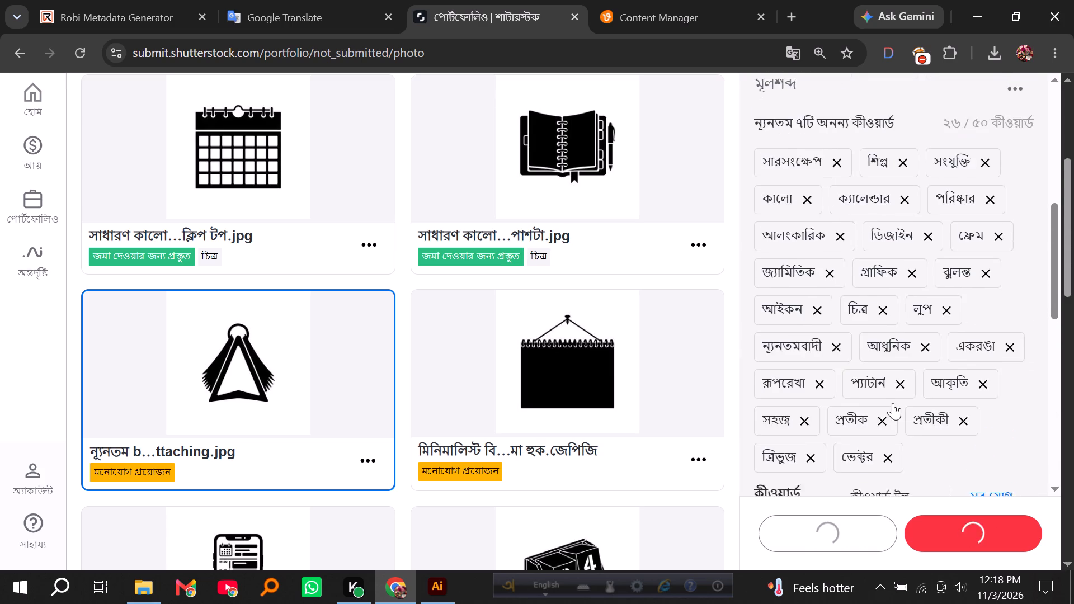
scroll(917, 395, up, 1)
scroll(1014, 222, up, 2)
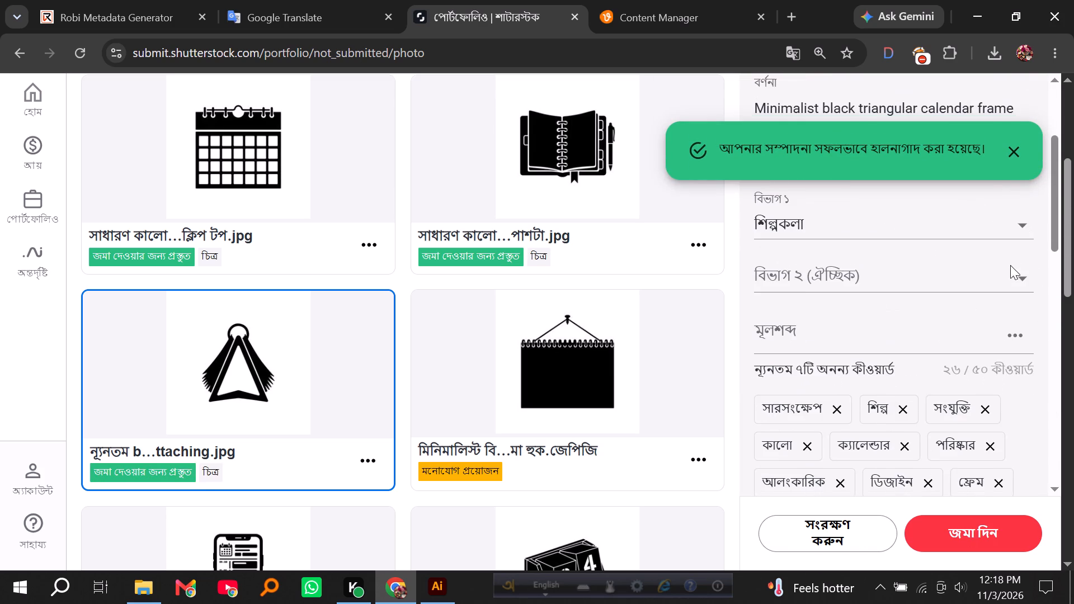
click(1013, 339)
click(979, 375)
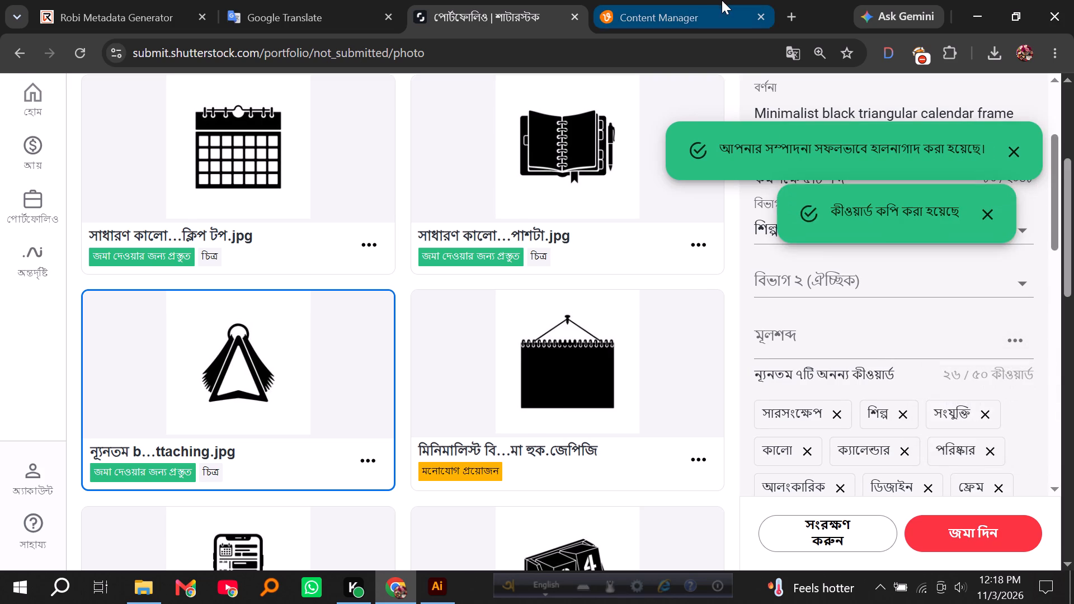
click(712, 0)
click(930, 458)
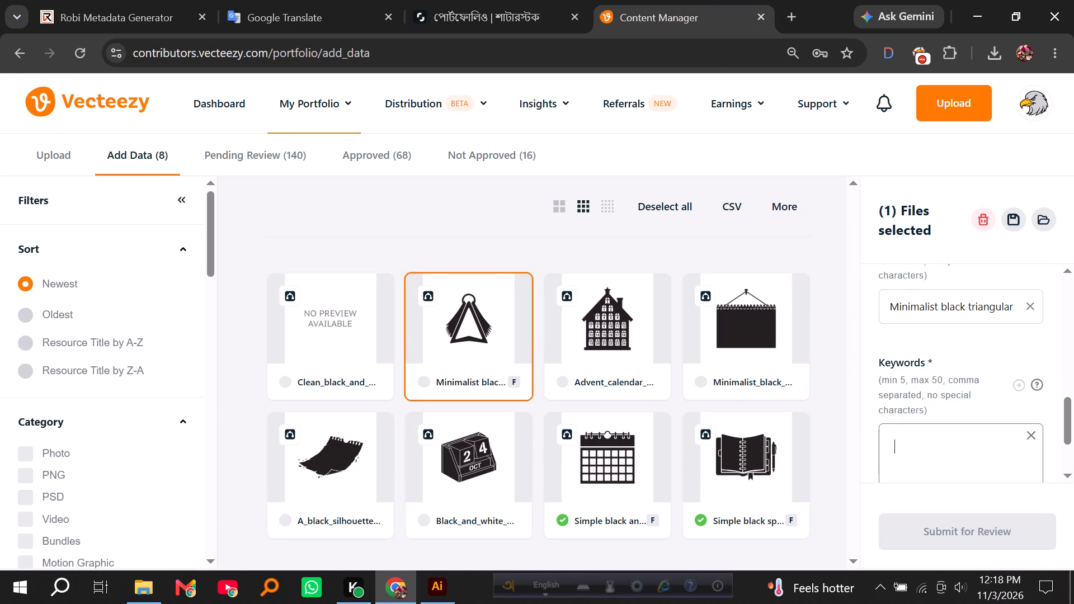
key(ctrl+v)
scroll(956, 385, down, 7)
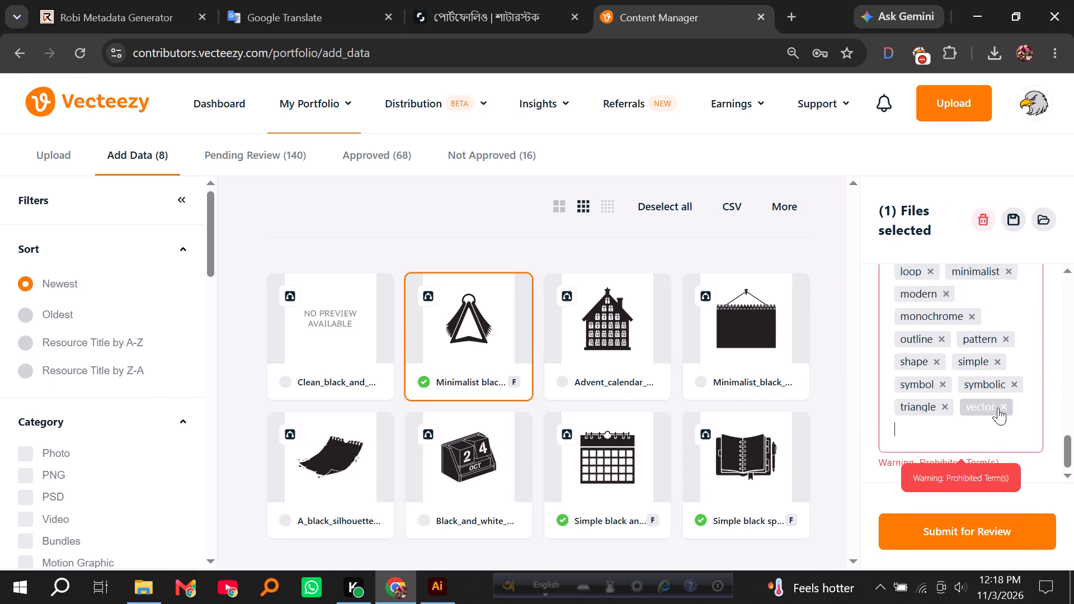
click(1004, 405)
click(1016, 218)
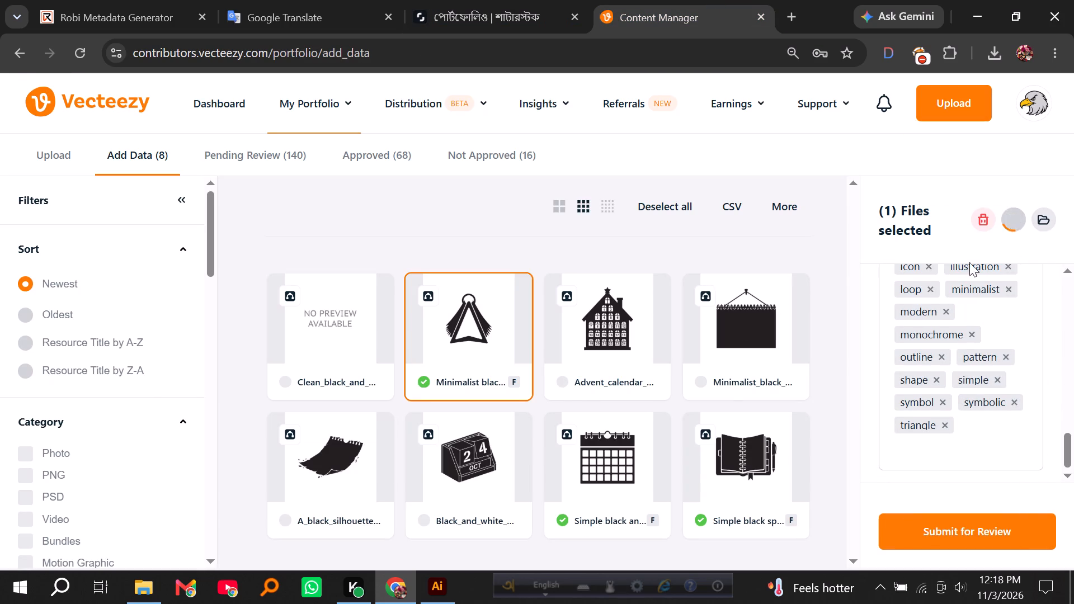
Copy the hanging spiral notebook's description on Shutterstock and set its category 1 to Arts (শিল্পকলা).
click(488, 0)
scroll(511, 357, down, 1)
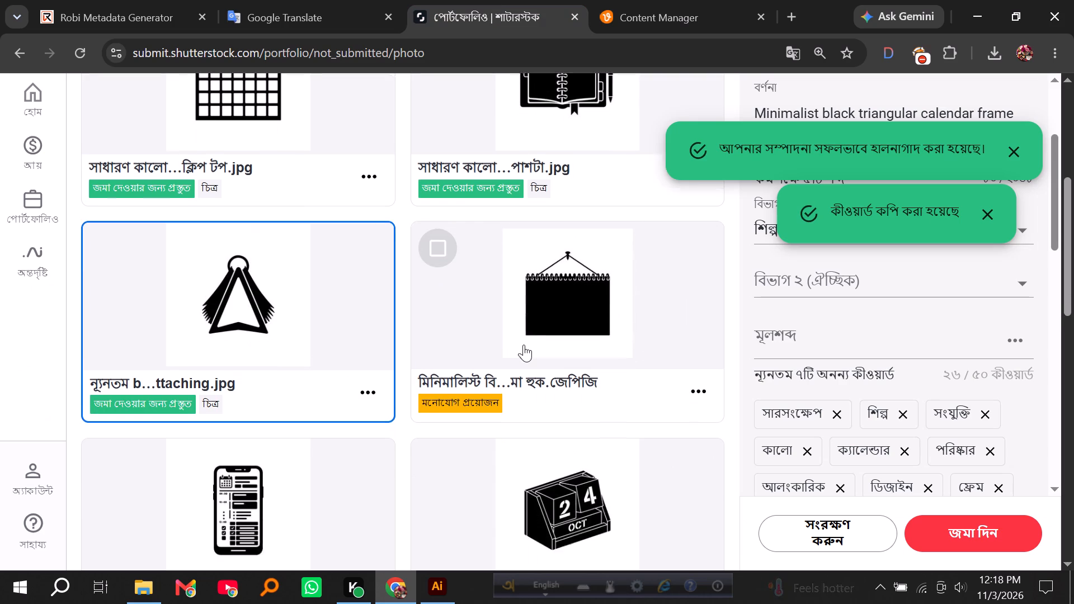
click(557, 280)
scroll(786, 307, up, 3)
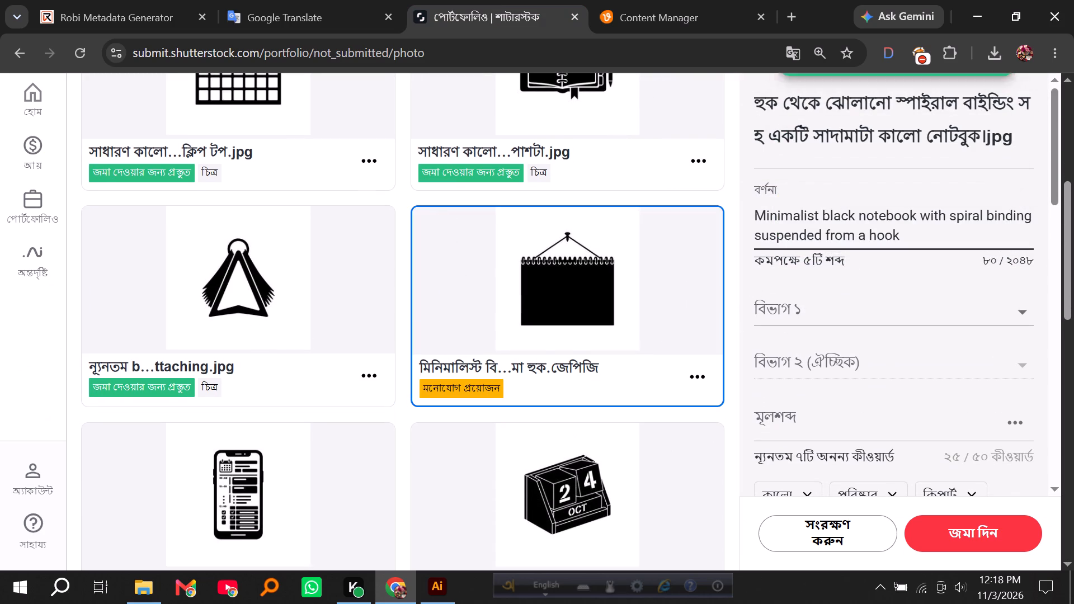
triple_click(774, 223)
key(ctrl+c)
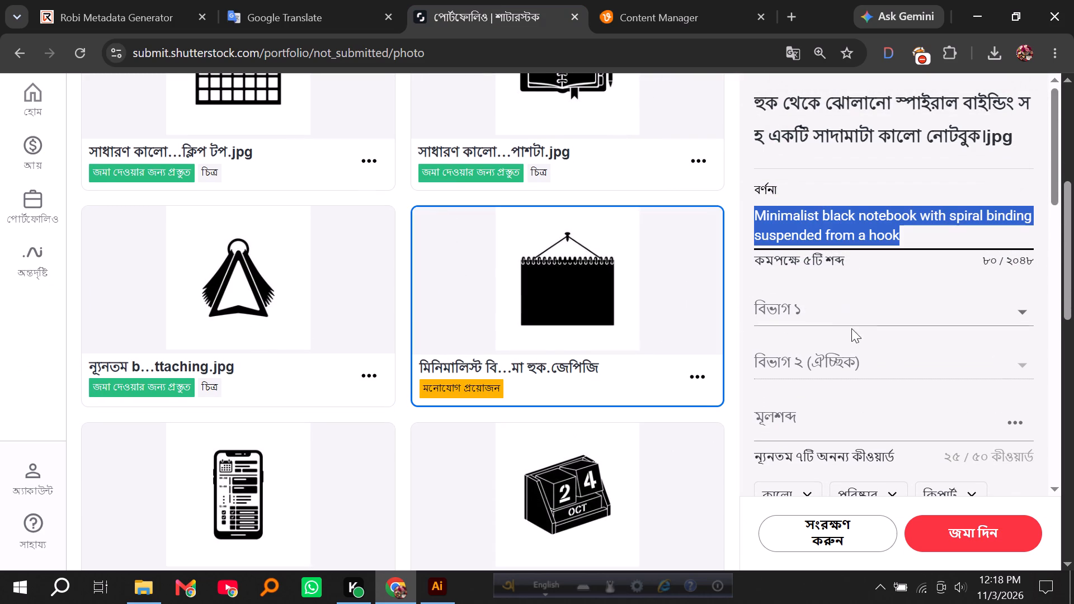
click(838, 313)
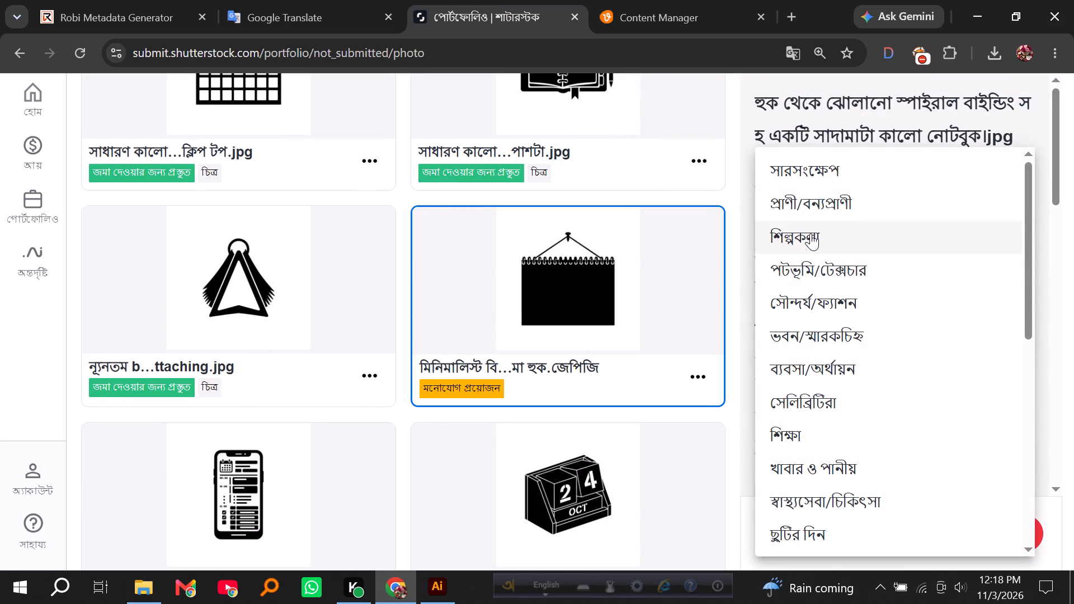
click(811, 233)
Set the hanging notebook's Vecteezy title to "Minimalist black notebook with spiral binding suspended from a hook" and save the data.
click(645, 0)
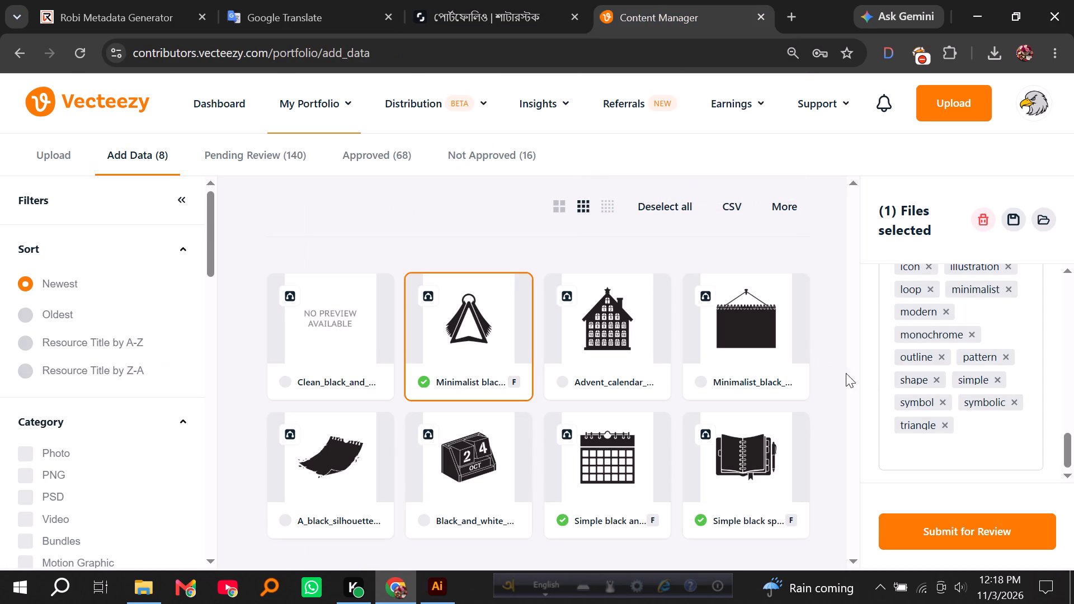
click(736, 315)
drag(947, 310, 860, 306)
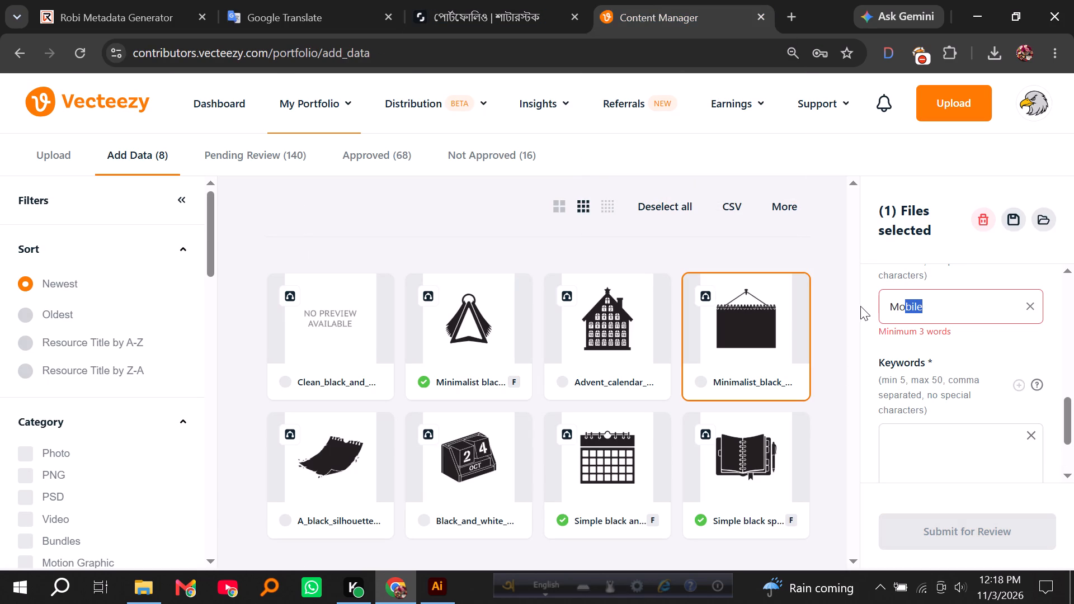
drag(860, 306, 860, 306)
key(ctrl+v)
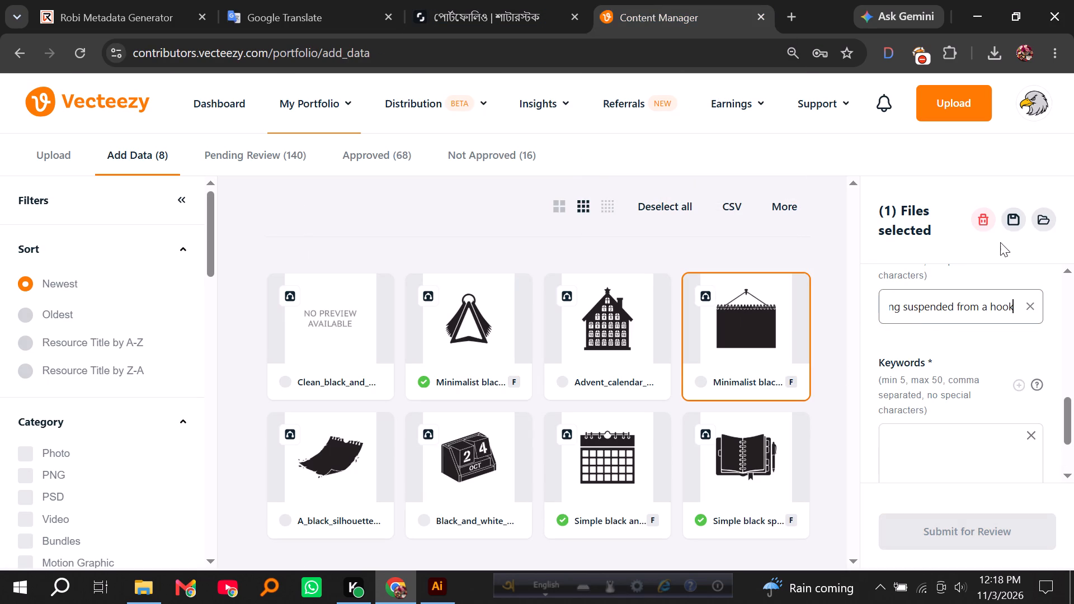
click(1011, 219)
Select the Vecteezy file without a preview, visit the Upload page, and return to Add Data to refresh the file list.
click(337, 322)
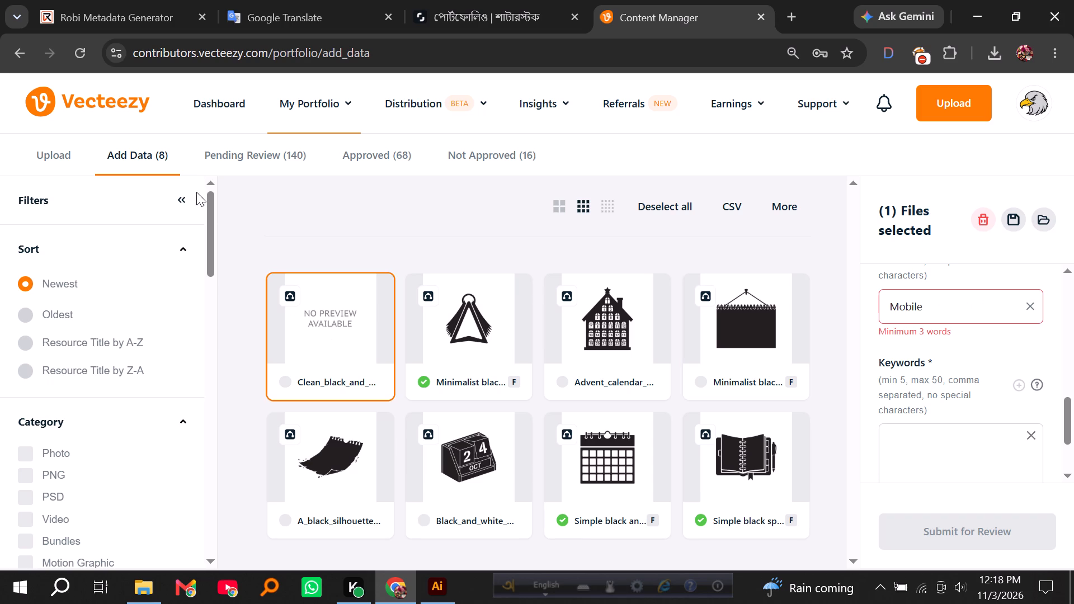
click(54, 149)
scroll(292, 339, down, 4)
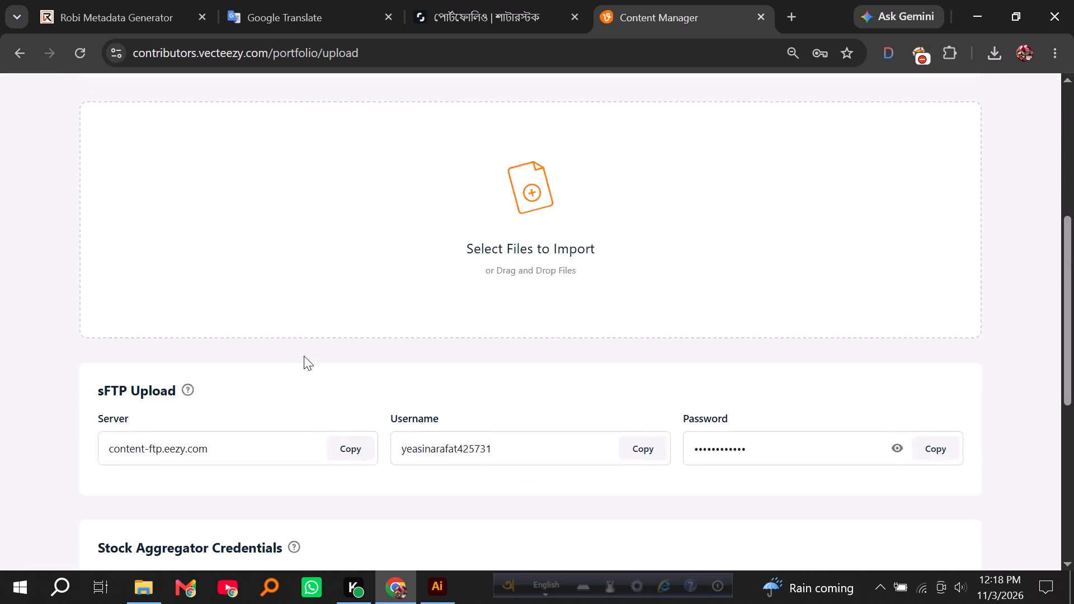
scroll(304, 356, up, 4)
click(157, 152)
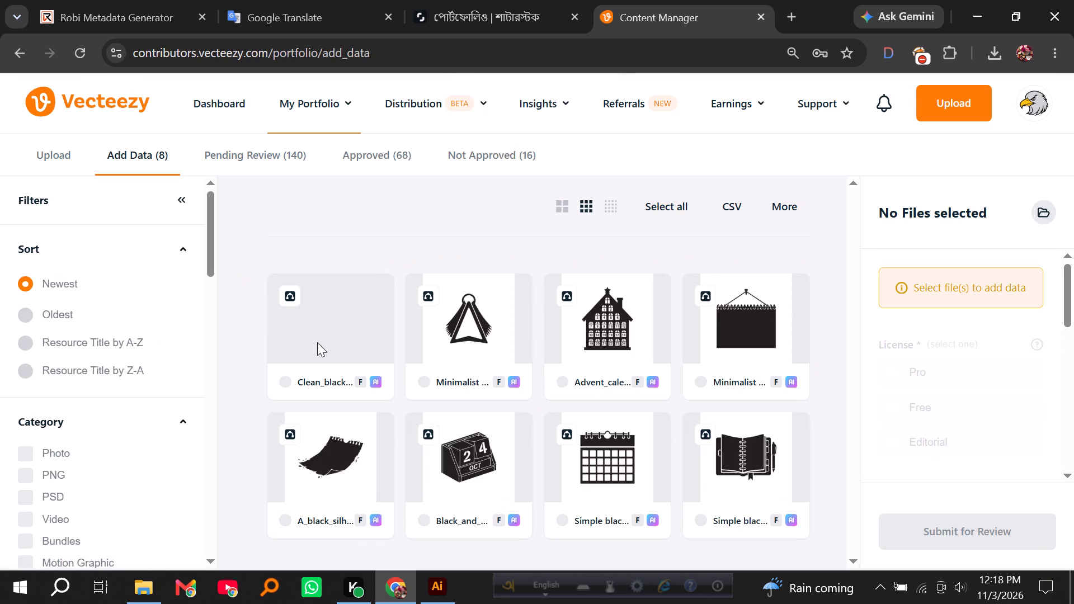
Select each of the Vecteezy files awaiting data in turn to check its preview and data status.
click(333, 337)
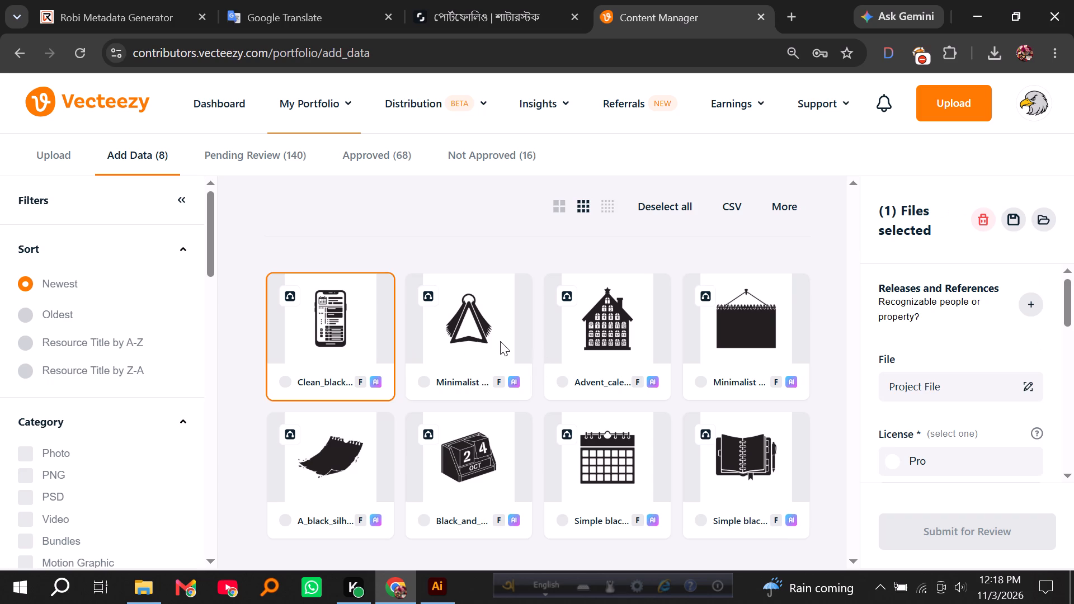
click(500, 341)
click(643, 350)
click(736, 346)
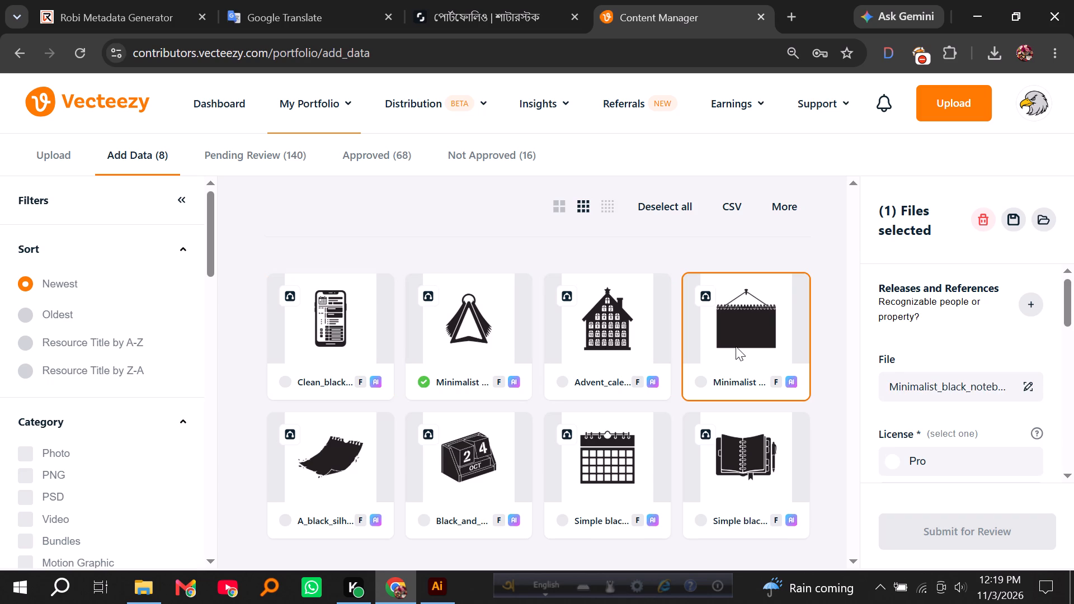
click(733, 440)
click(626, 439)
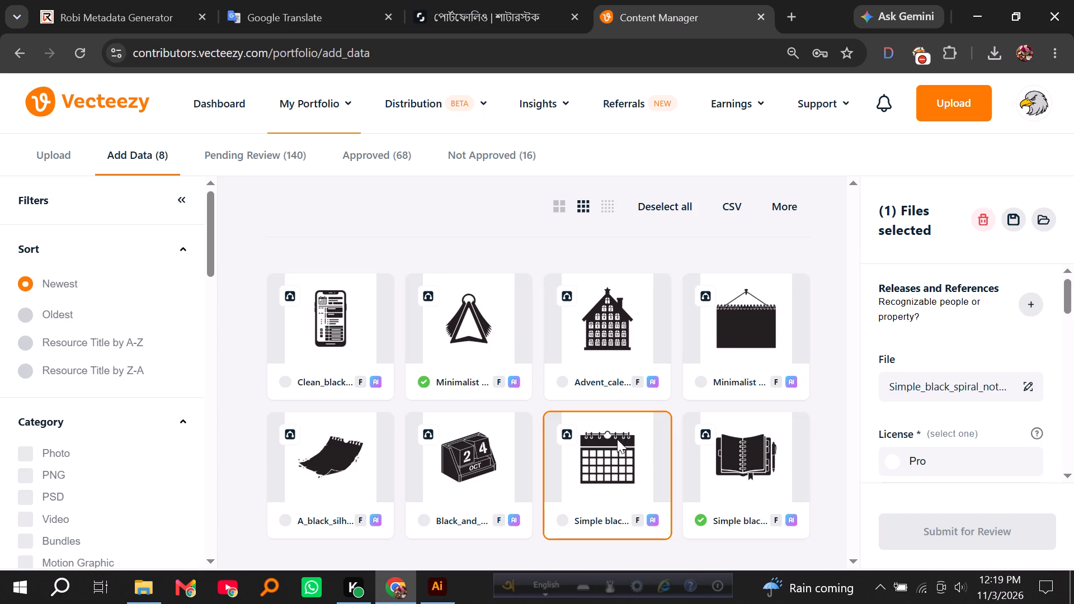
click(498, 436)
click(354, 450)
click(614, 327)
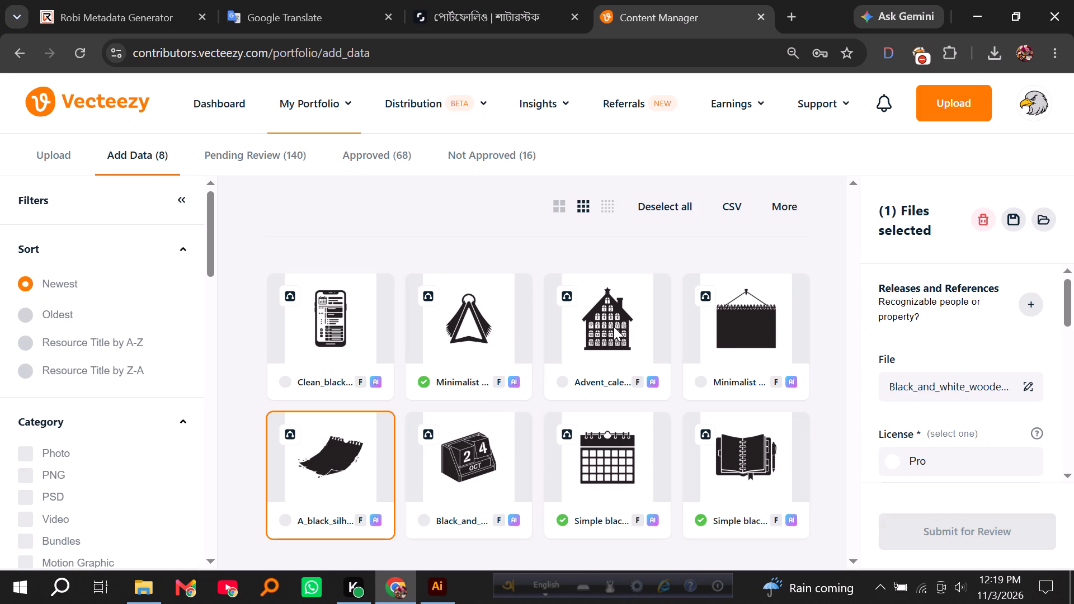
scroll(598, 358, down, 2)
scroll(500, 380, down, 2)
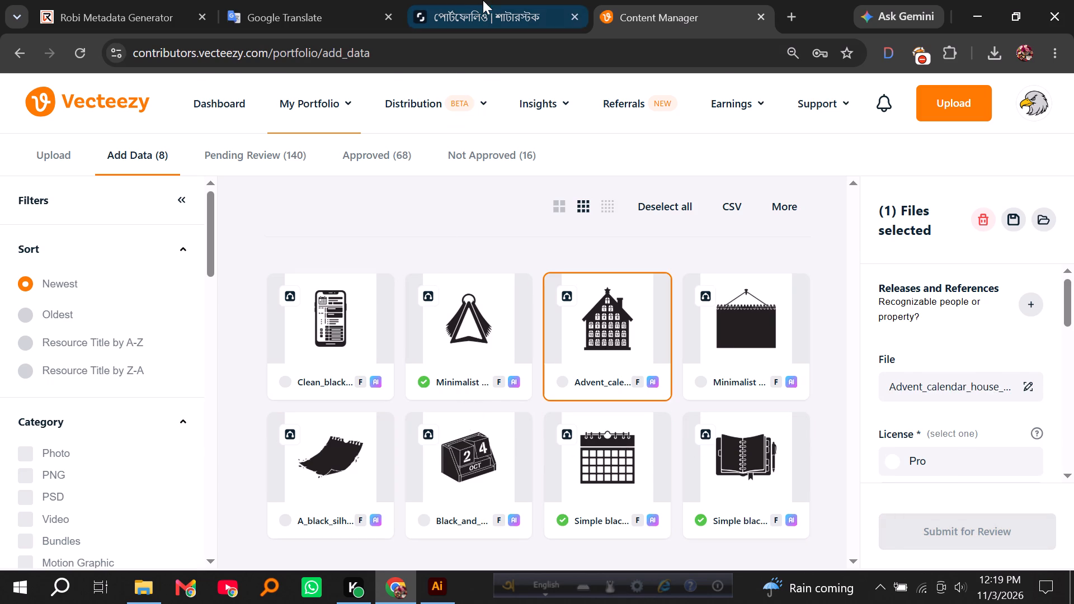
Check the hanging notebook's keywords on Shutterstock, then select its Vecteezy file and ready the empty keywords field for entry.
click(483, 0)
scroll(769, 371, down, 2)
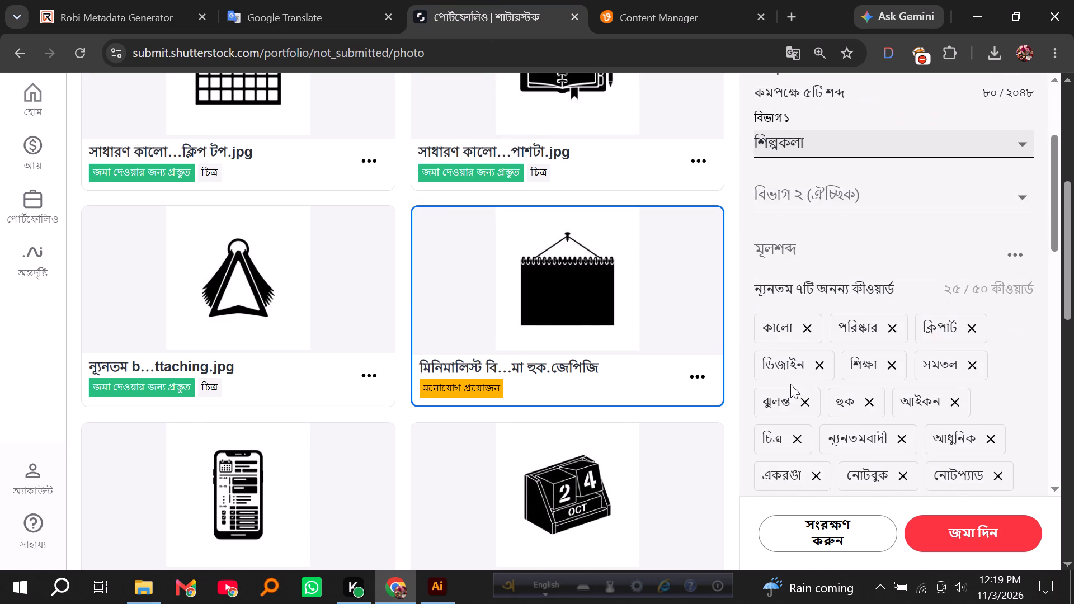
scroll(785, 384, up, 1)
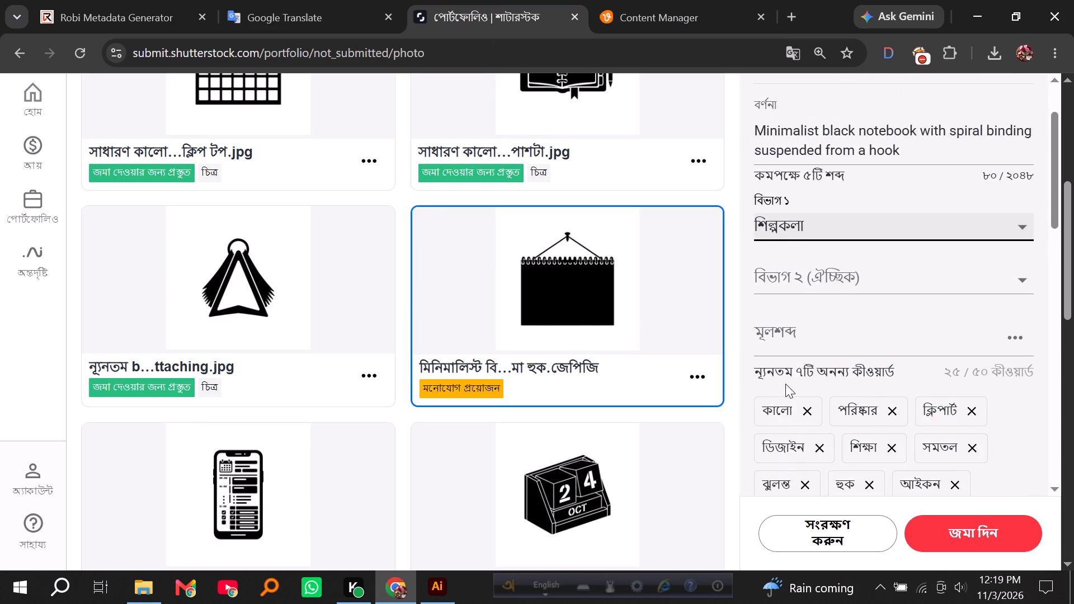
scroll(785, 384, up, 1)
click(639, 0)
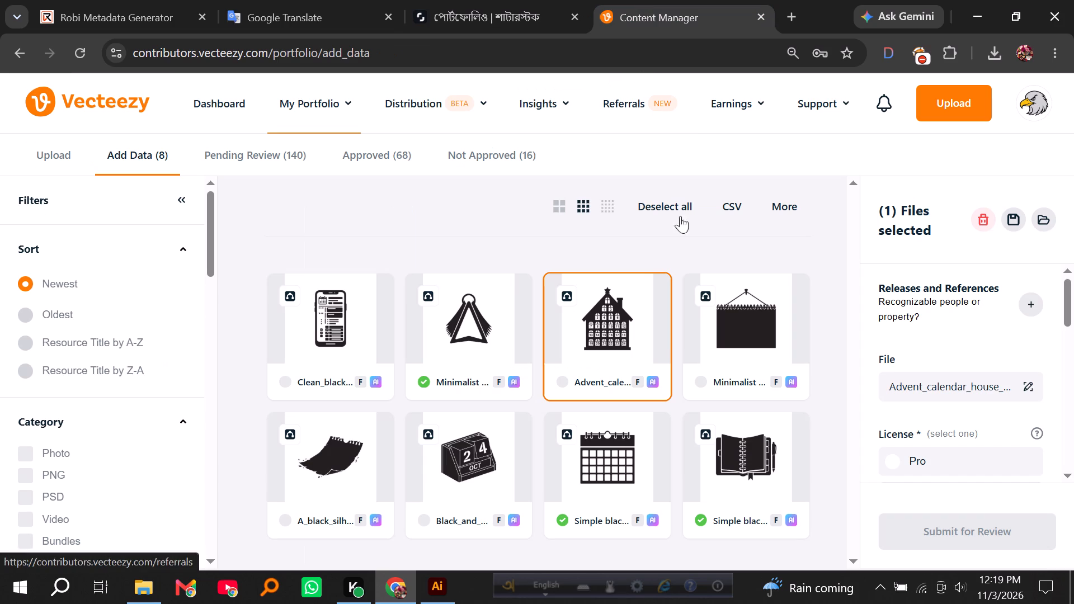
click(741, 326)
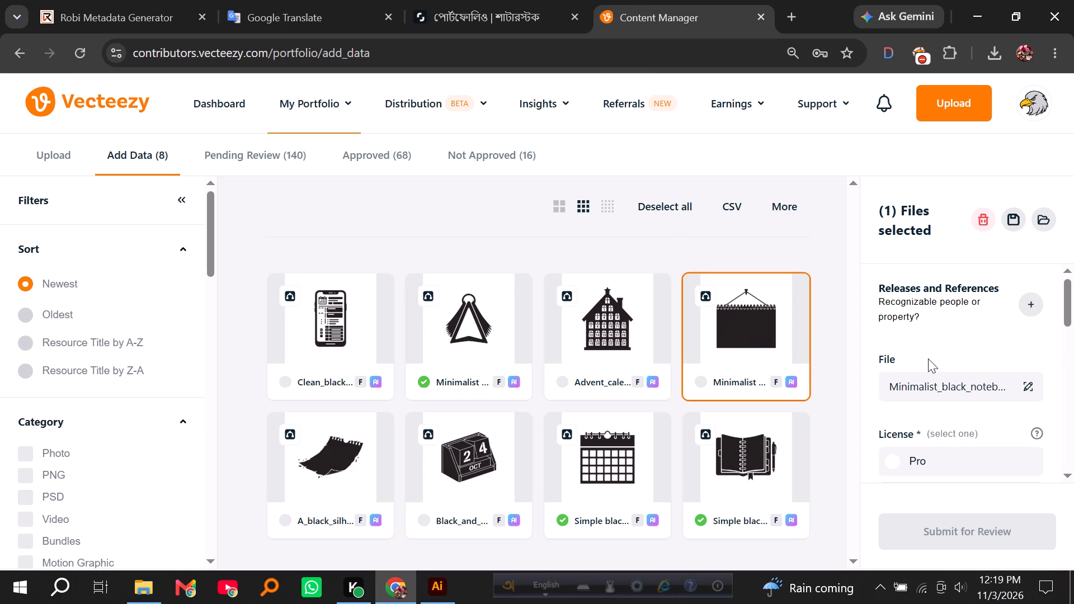
scroll(930, 359, down, 5)
scroll(932, 361, up, 1)
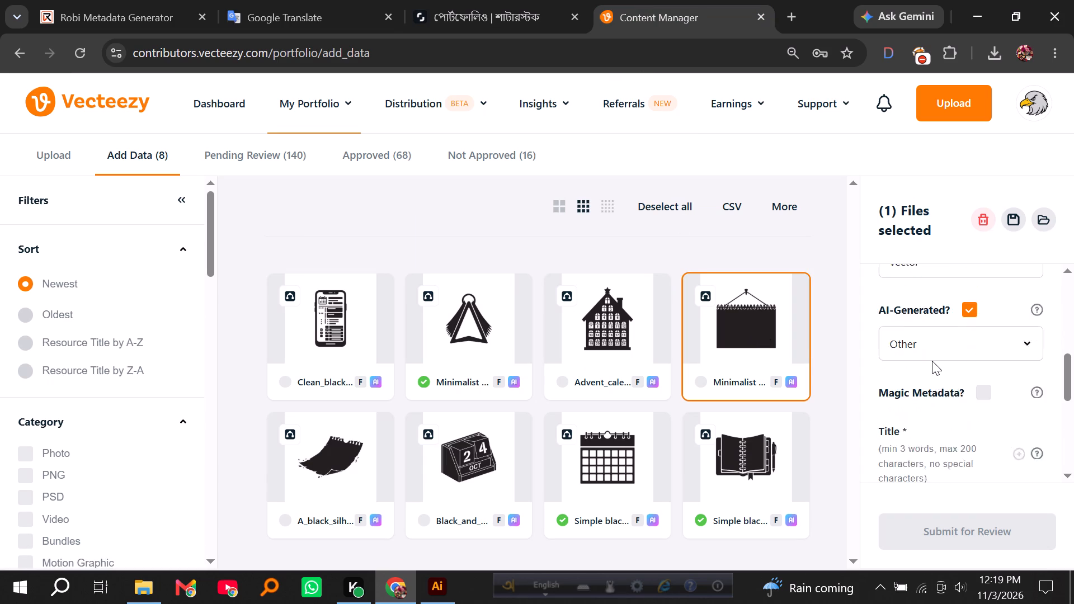
scroll(932, 361, down, 4)
click(933, 362)
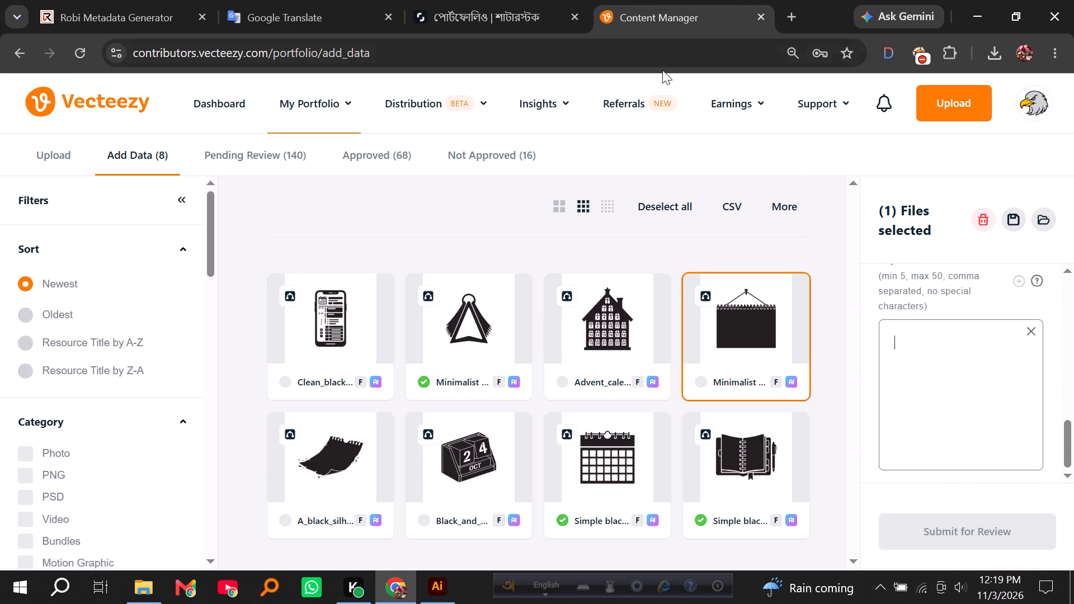
Add the suggested keywords month, date, calendar, daily planner, day planner and mark to the hanging notebook's Shutterstock entry.
click(546, 0)
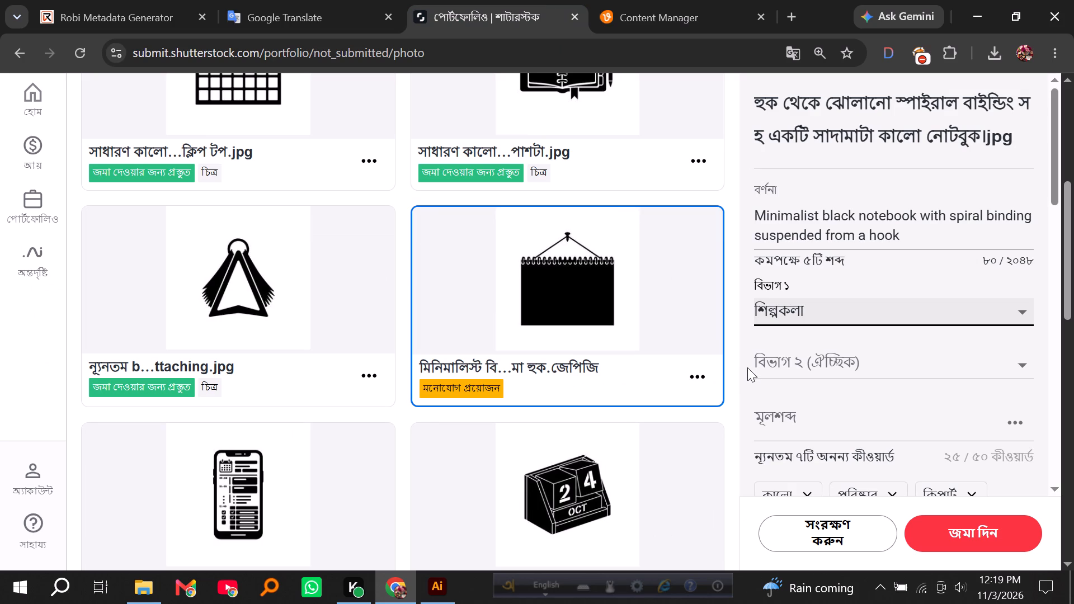
scroll(826, 403, down, 3)
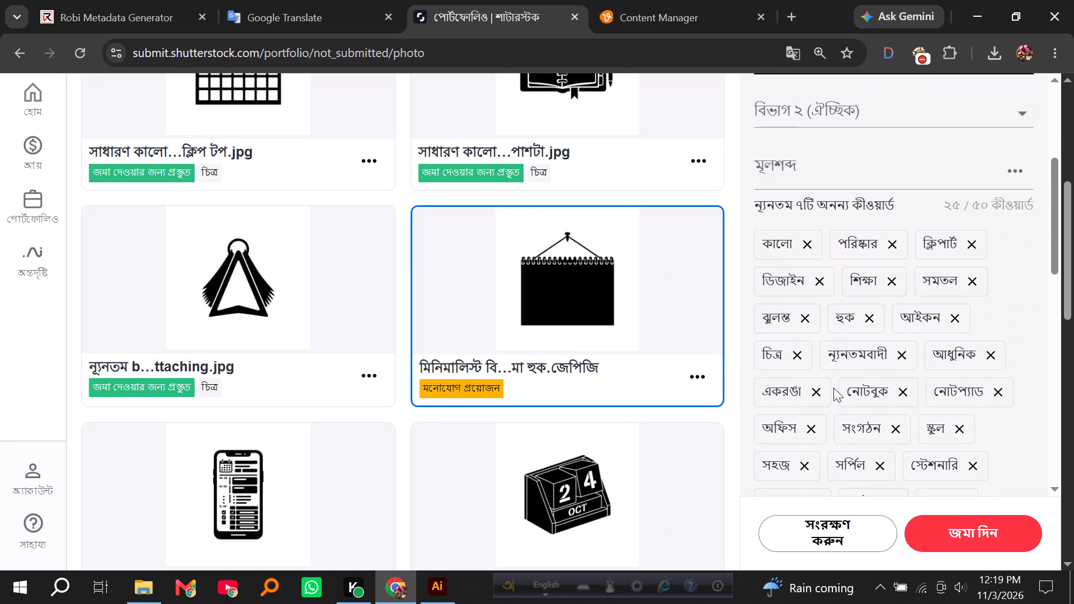
scroll(833, 388, down, 2)
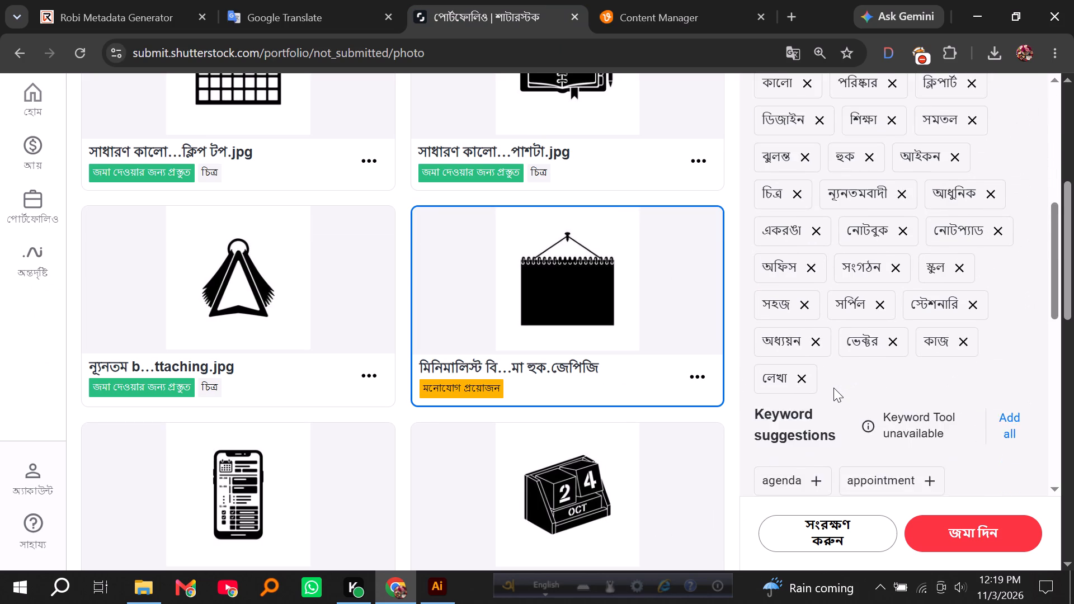
scroll(834, 385, down, 2)
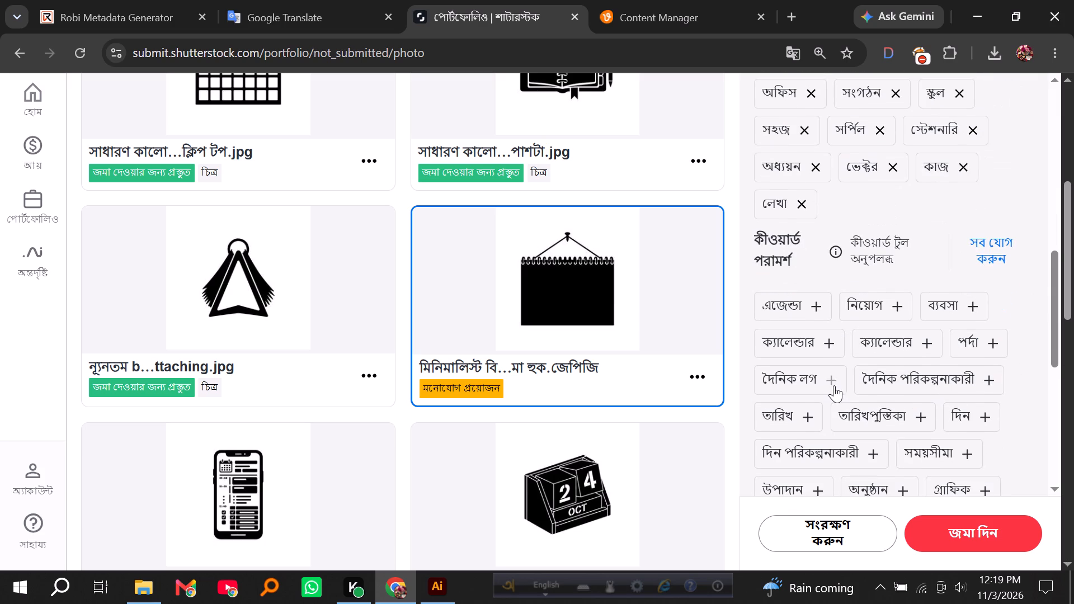
scroll(834, 385, down, 1)
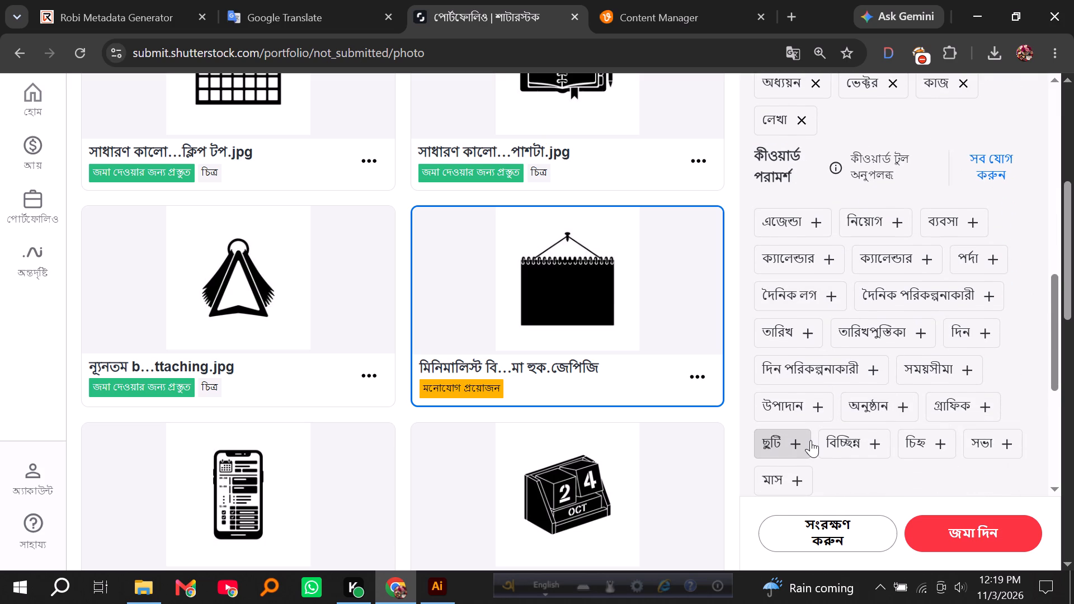
click(781, 477)
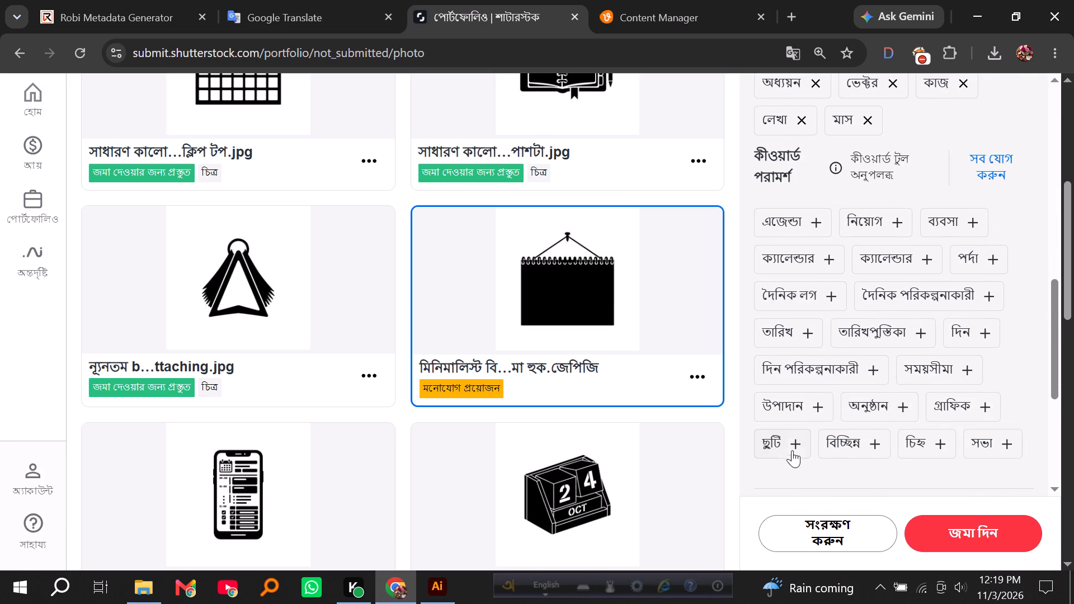
click(770, 328)
scroll(779, 349, up, 1)
click(790, 345)
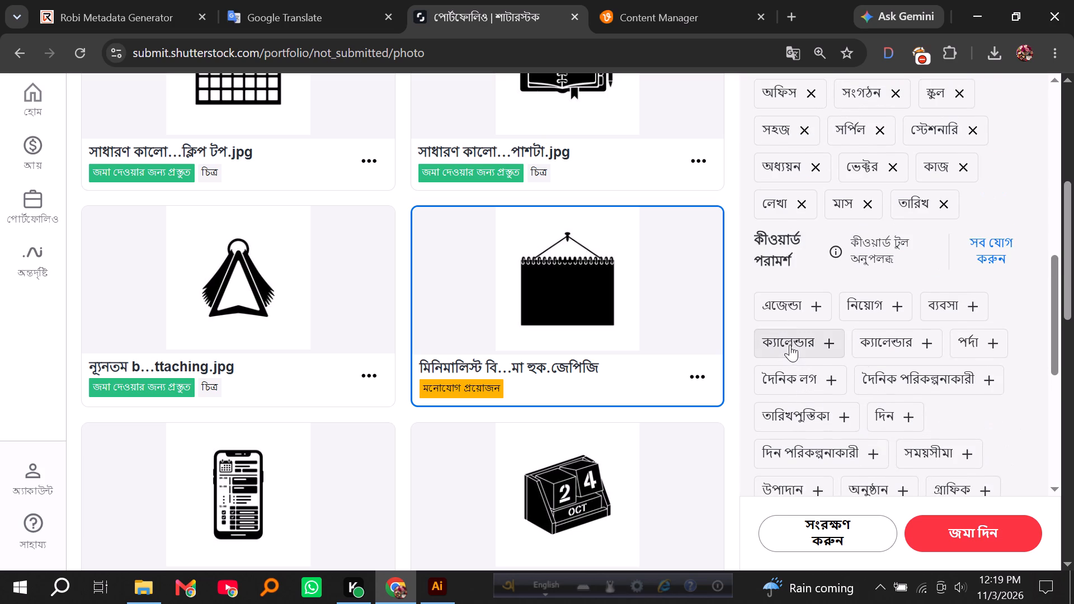
click(796, 417)
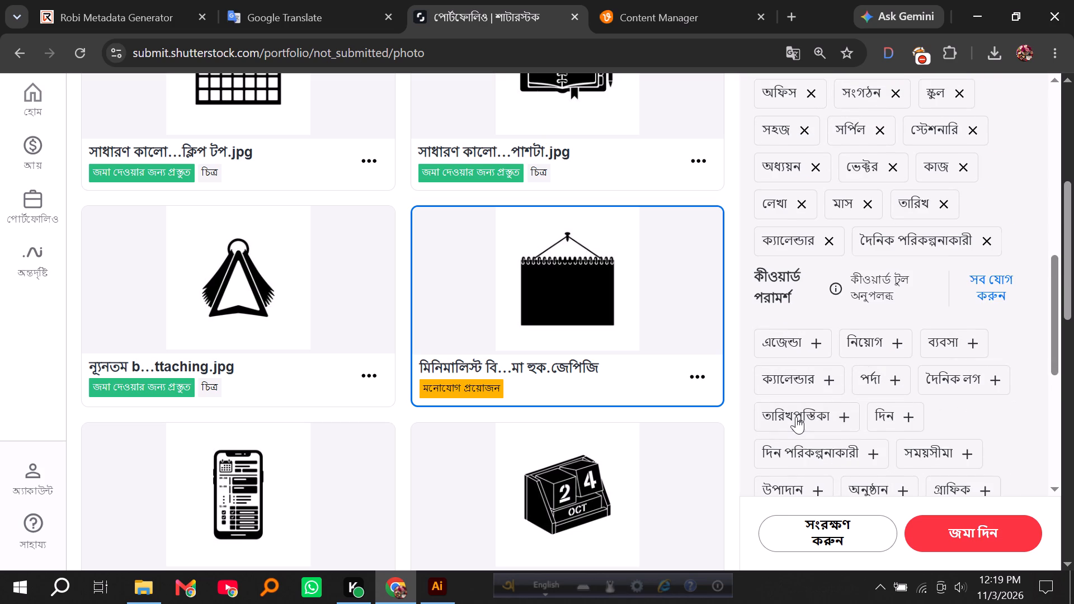
scroll(796, 416, down, 1)
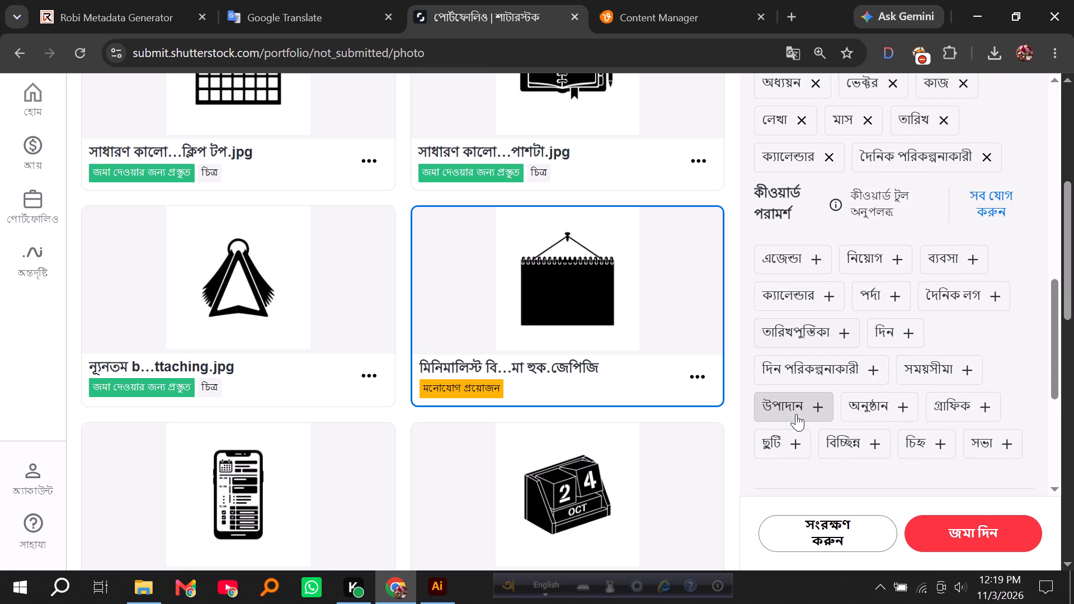
click(783, 368)
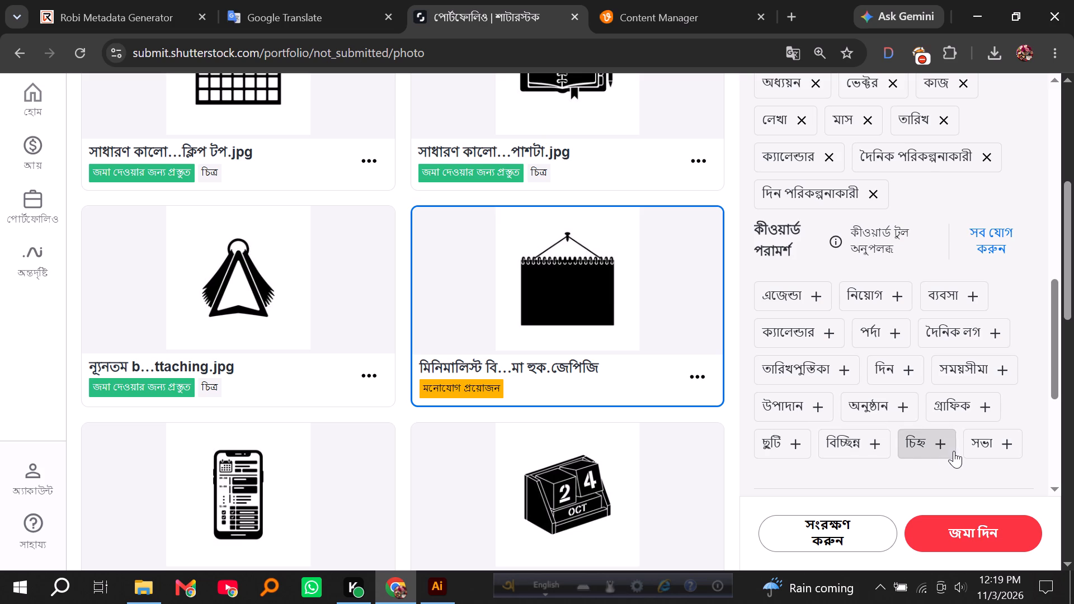
click(931, 446)
Set the hanging notebook's Shutterstock image type to Illustration (চিত্র) and save the entry.
scroll(900, 429, up, 3)
scroll(856, 394, down, 3)
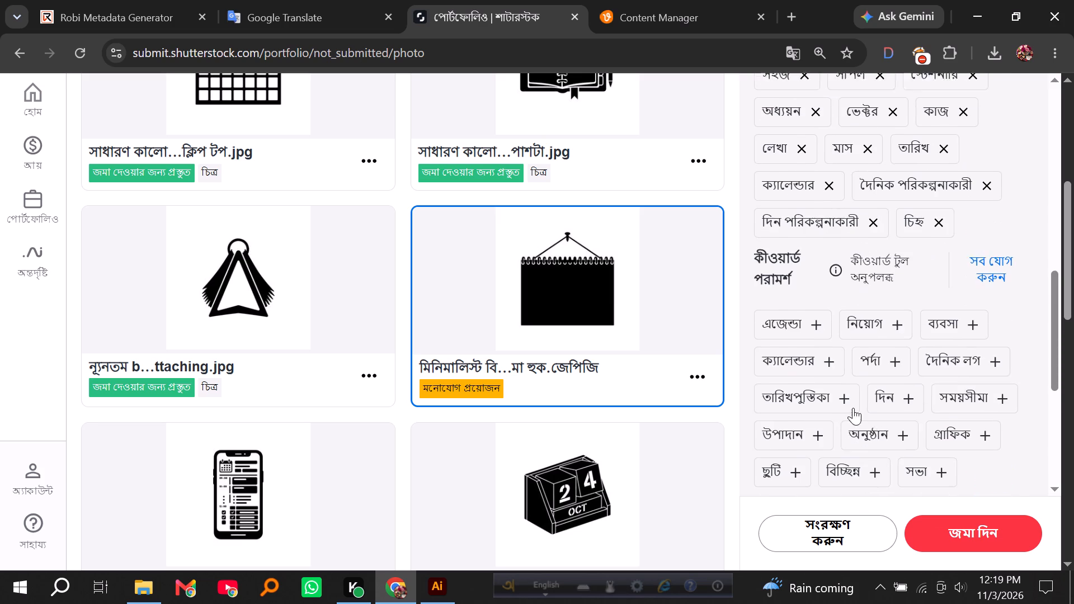
scroll(819, 388, down, 3)
click(803, 297)
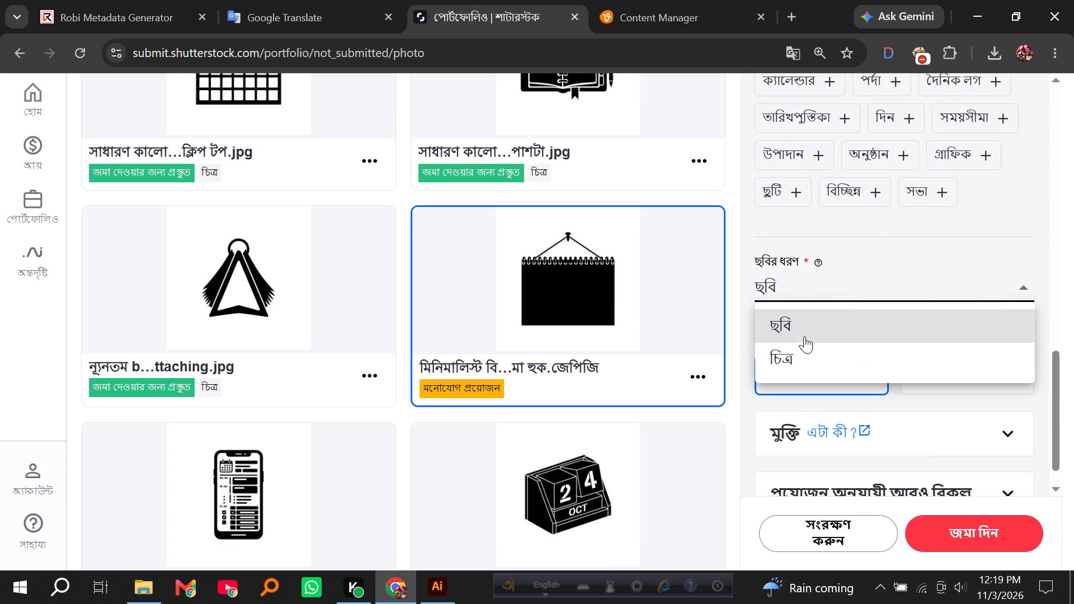
click(802, 355)
click(828, 531)
Copy all of the hanging notebook's Shutterstock keywords into the keywords field of its Vecteezy file.
scroll(840, 379, up, 4)
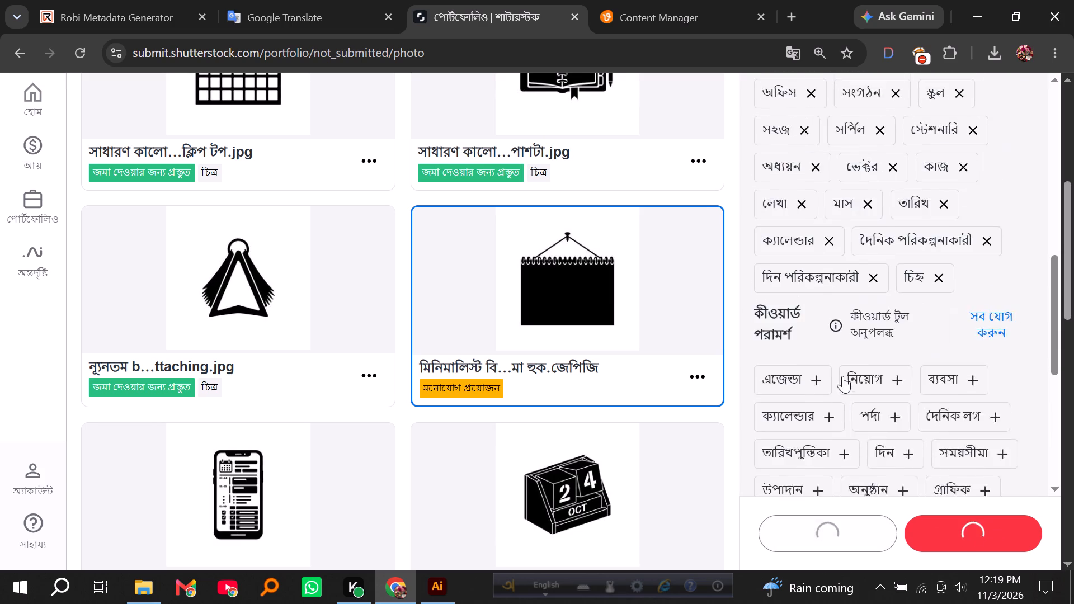
scroll(859, 366, up, 5)
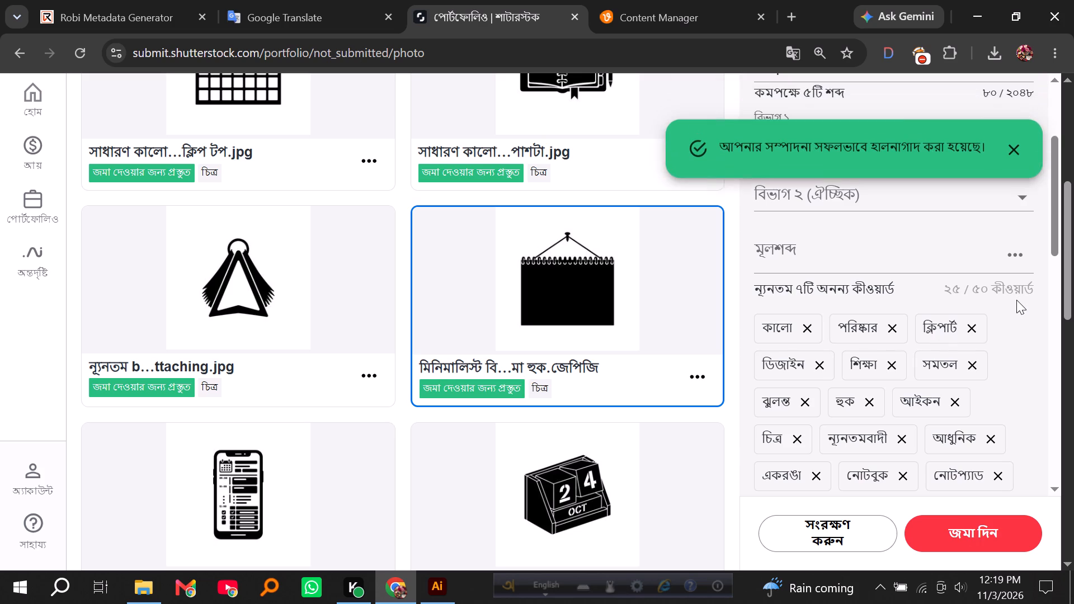
click(1017, 256)
click(979, 291)
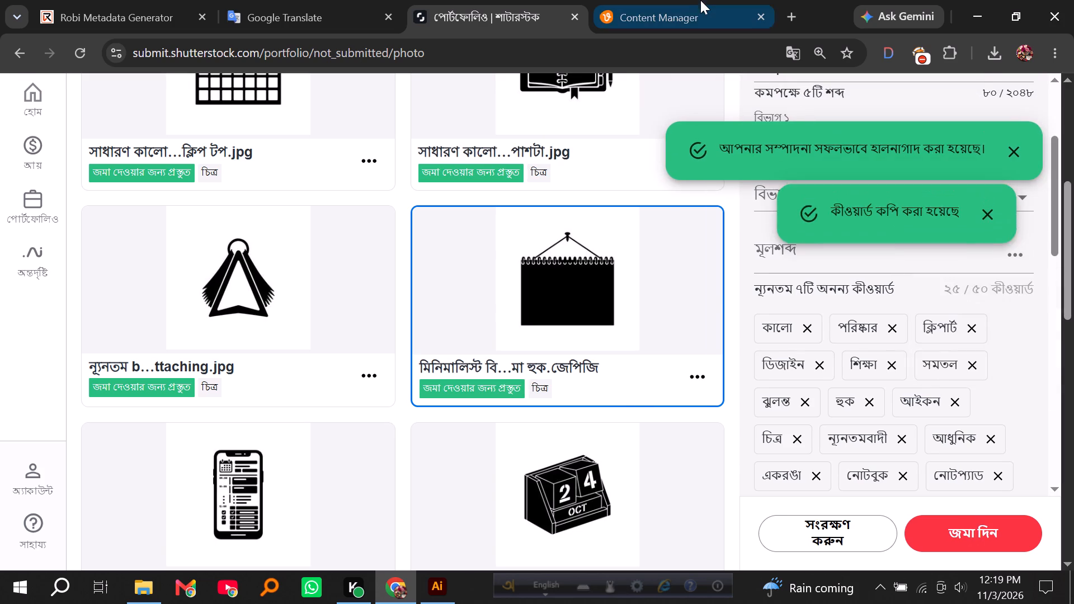
click(698, 0)
key(ctrl+v)
Remove the prohibited keyword "vector" from the hanging notebook's Vecteezy file and save the data.
scroll(947, 402, down, 3)
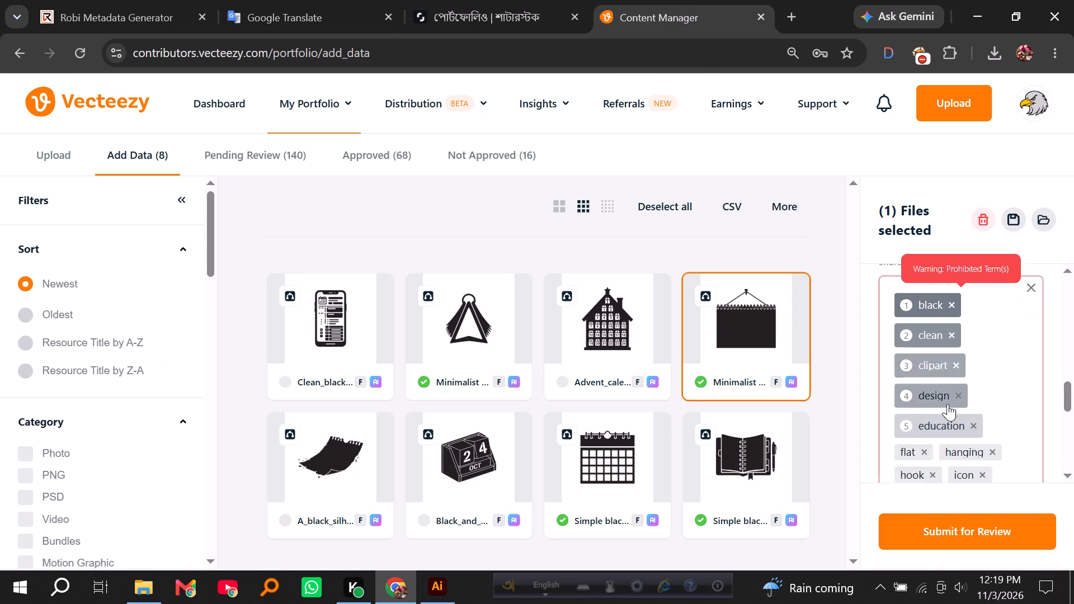
scroll(968, 408, down, 2)
click(992, 322)
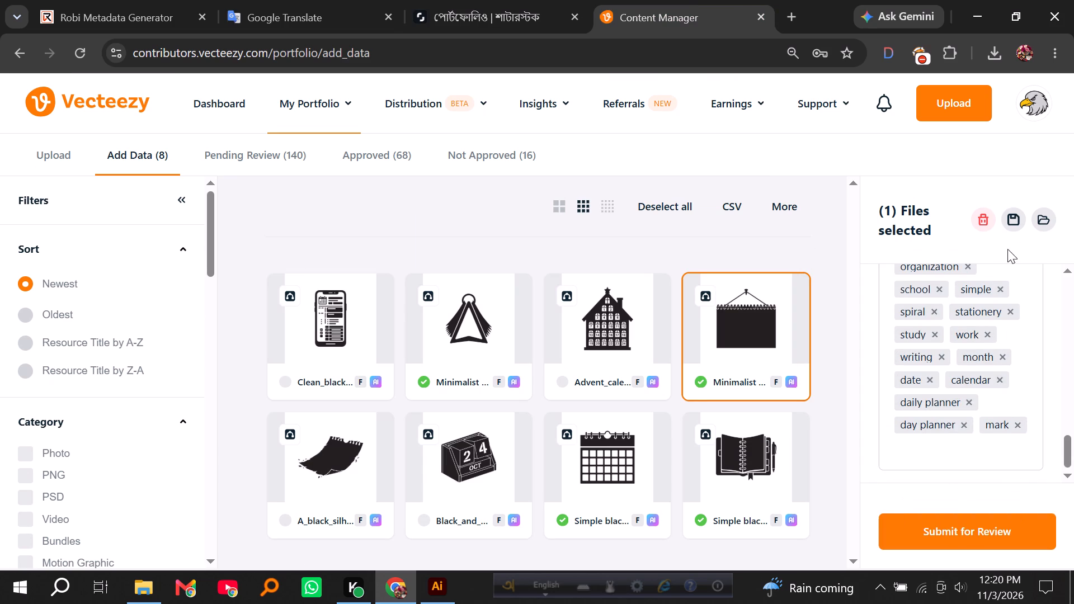
click(1016, 223)
Select the phone planner app illustration on Shutterstock and copy its description.
click(472, 0)
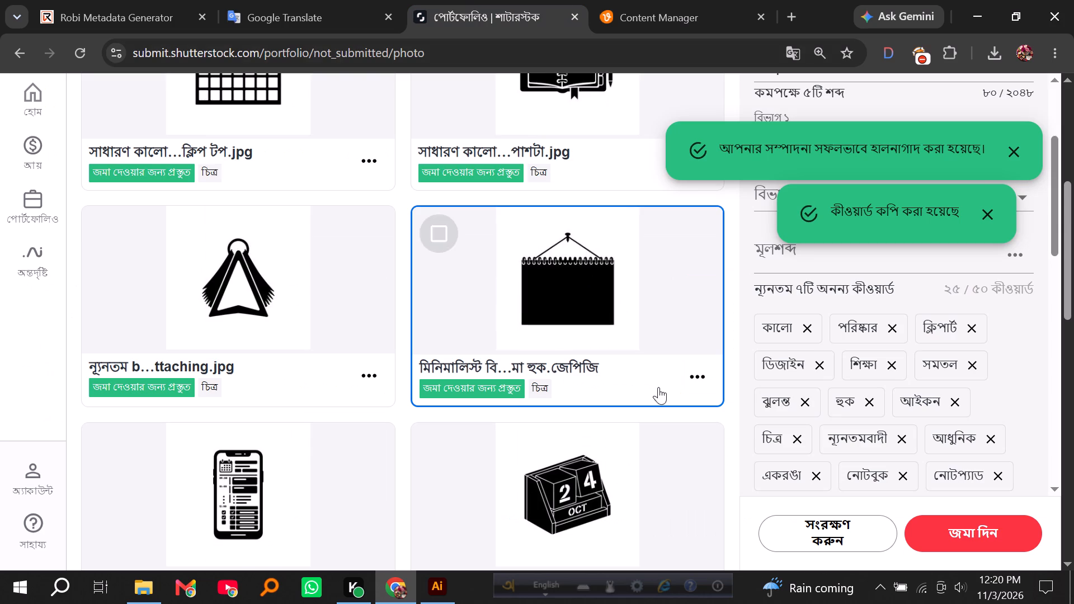
scroll(658, 395, down, 2)
click(290, 290)
scroll(845, 304, up, 2)
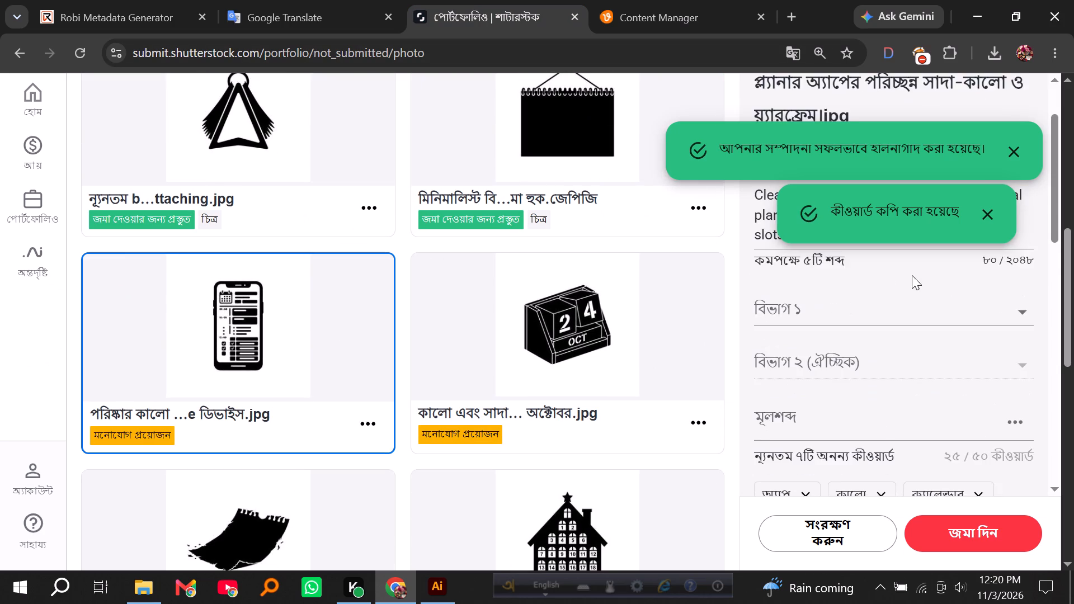
scroll(812, 281, up, 1)
triple_click(793, 294)
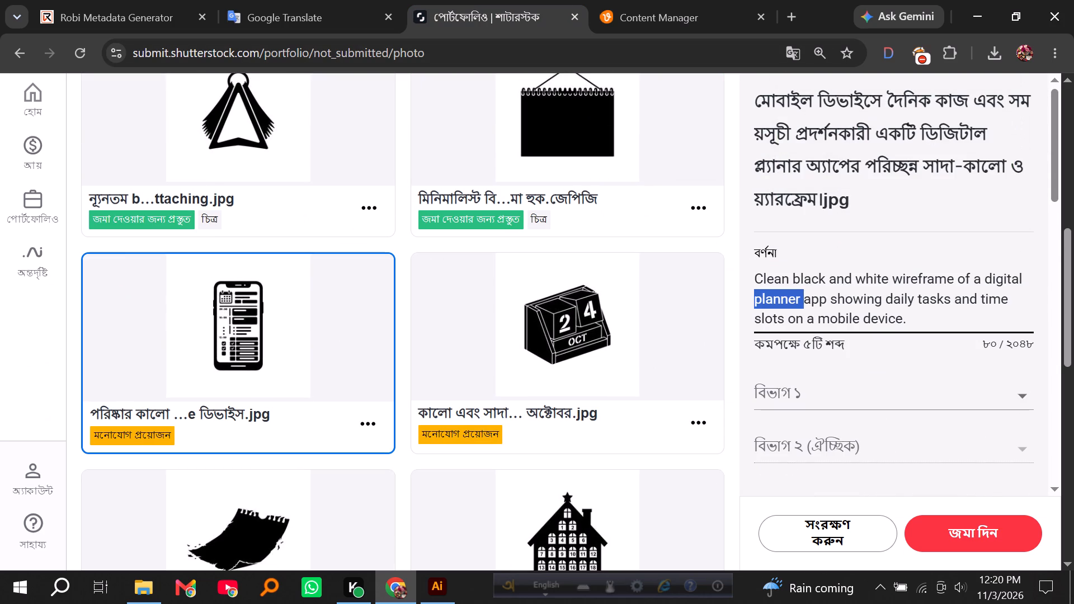
key(ctrl+c)
Set the phone planner's Shutterstock category 1 to Technology (প্রযুক্তি) and category 2 to Arts (শিল্পকলা).
scroll(802, 355, down, 1)
click(814, 317)
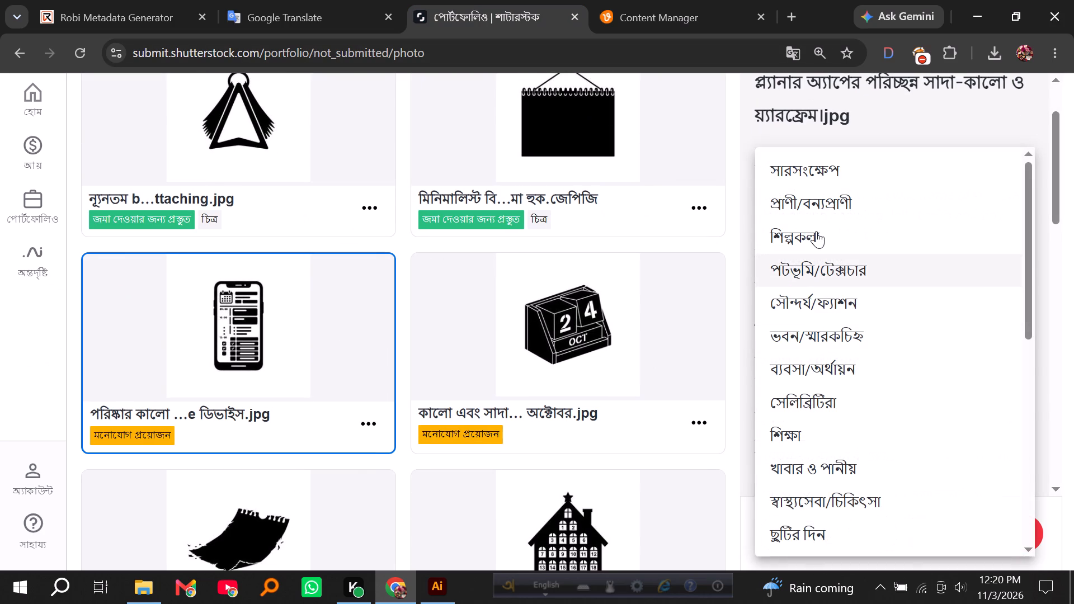
scroll(818, 312, down, 11)
scroll(829, 402, down, 3)
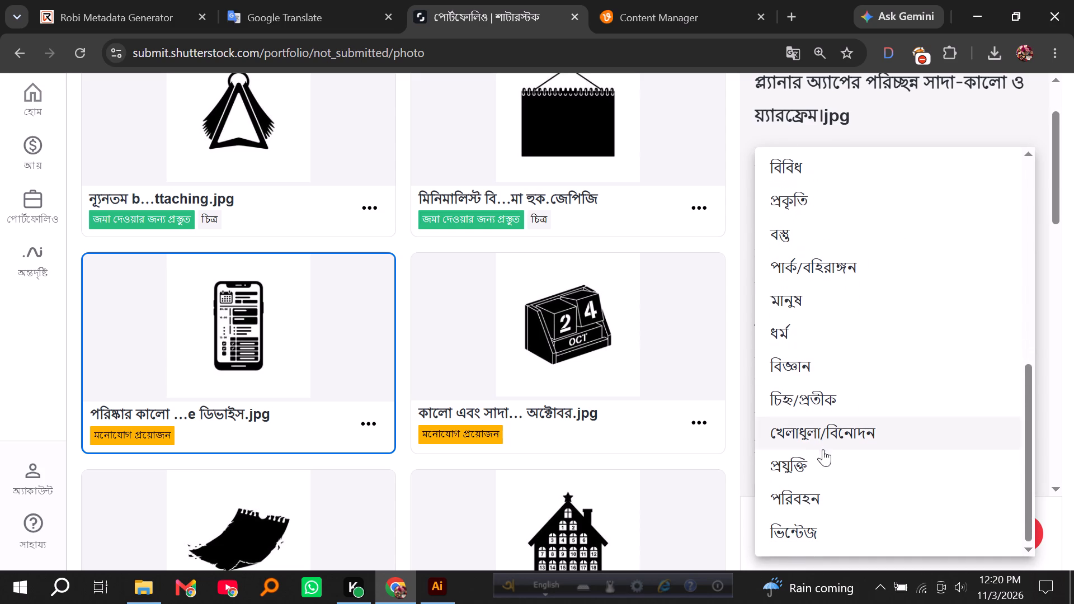
click(813, 459)
click(799, 361)
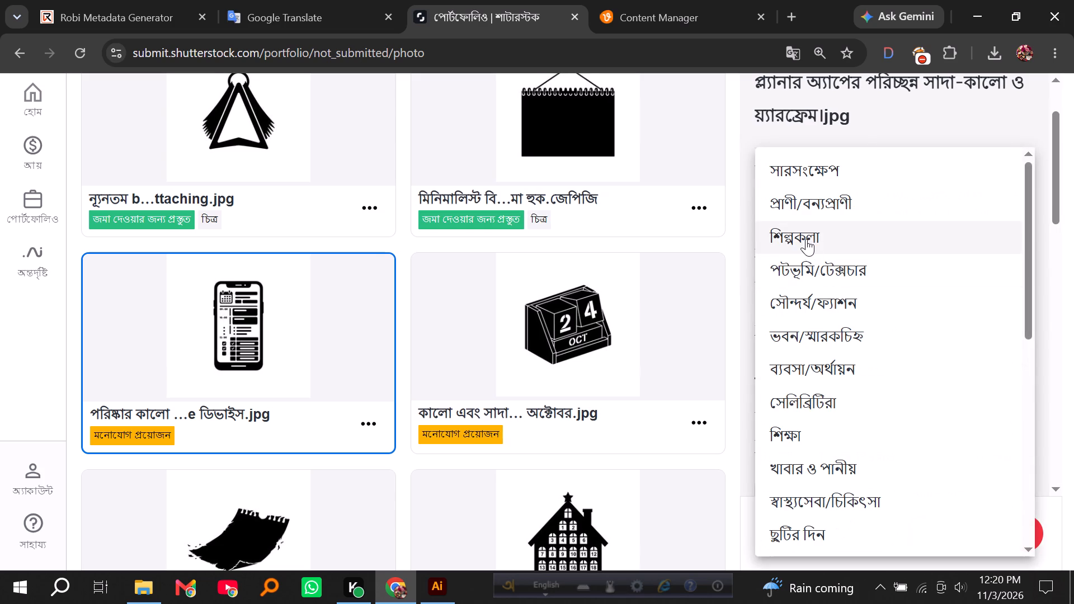
click(806, 239)
Set the phone planner's Vecteezy title to "Clean black and white wireframe of a digital planner app showing daily tasks and time slots on a mobile device".
scroll(818, 275, down, 4)
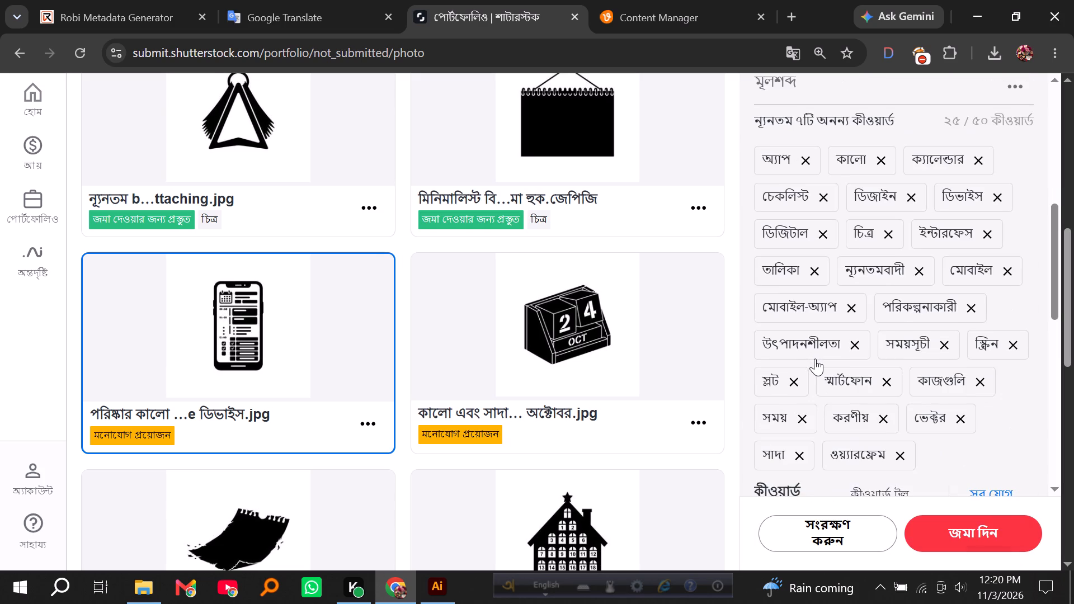
scroll(815, 358, up, 3)
click(648, 0)
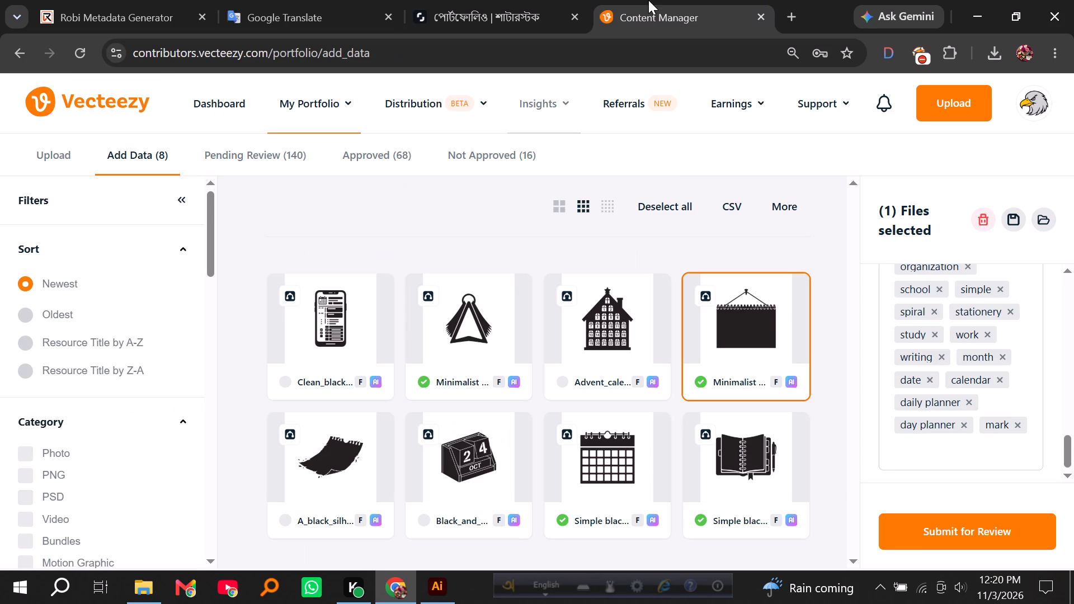
click(355, 338)
drag(948, 309, 861, 303)
key(ctrl+v)
Add the suggested keywords মোবাইল ফোন (cell phone) and গ্রাফিক (graphic) to the phone planner illustration on Shutterstock.
scroll(941, 350, down, 2)
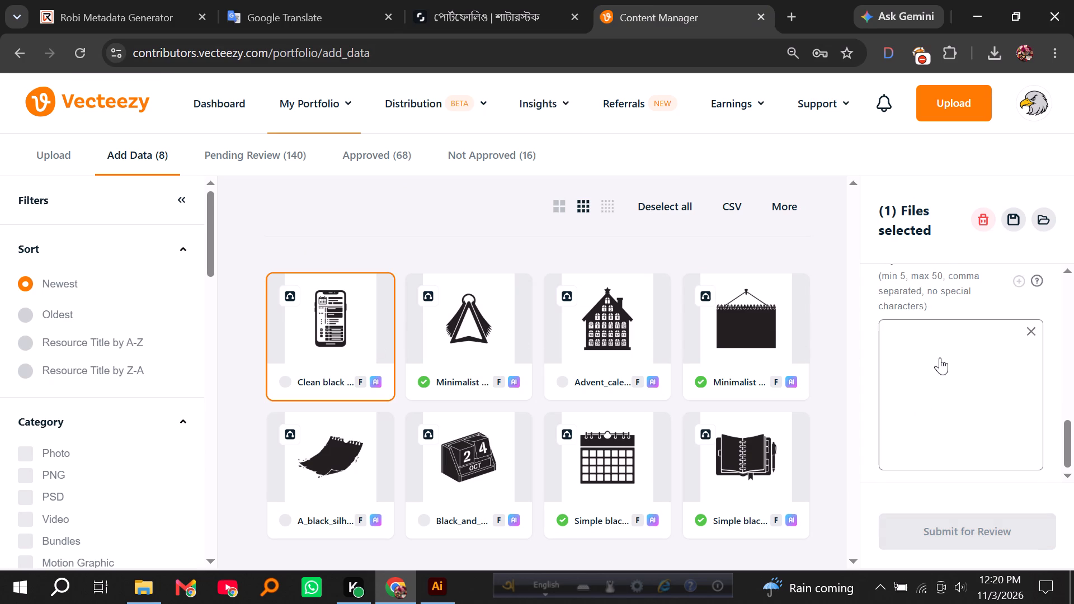
click(940, 357)
click(560, 0)
scroll(851, 361, down, 2)
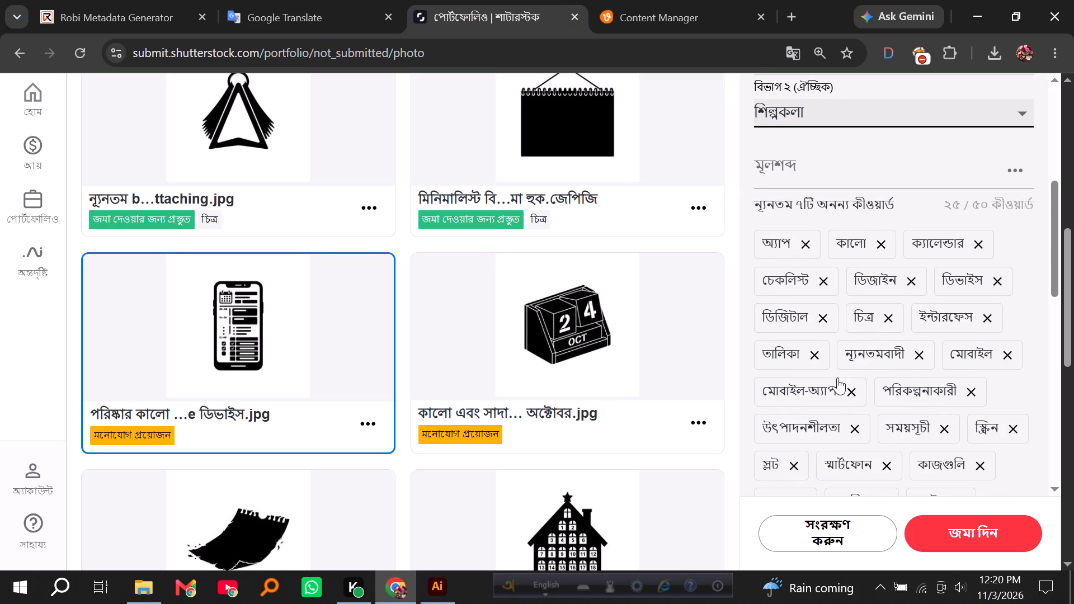
scroll(843, 362, down, 4)
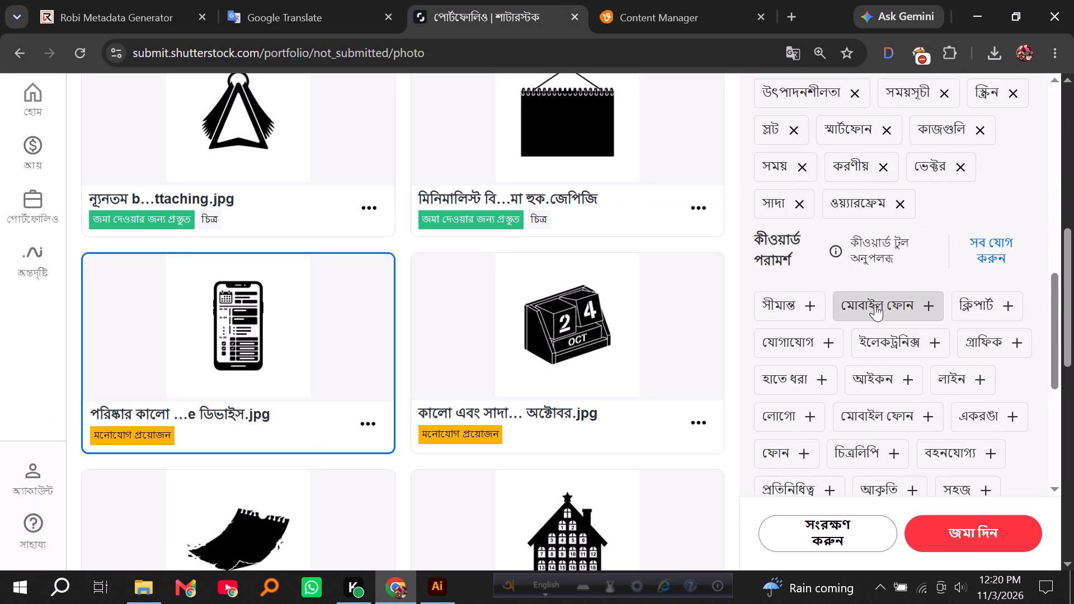
click(887, 300)
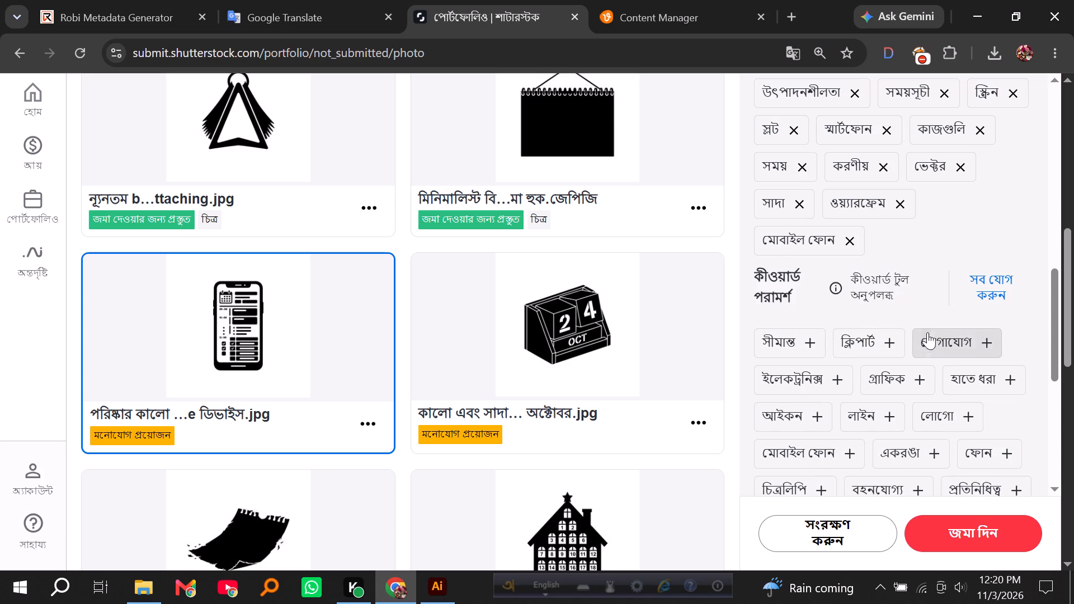
click(889, 379)
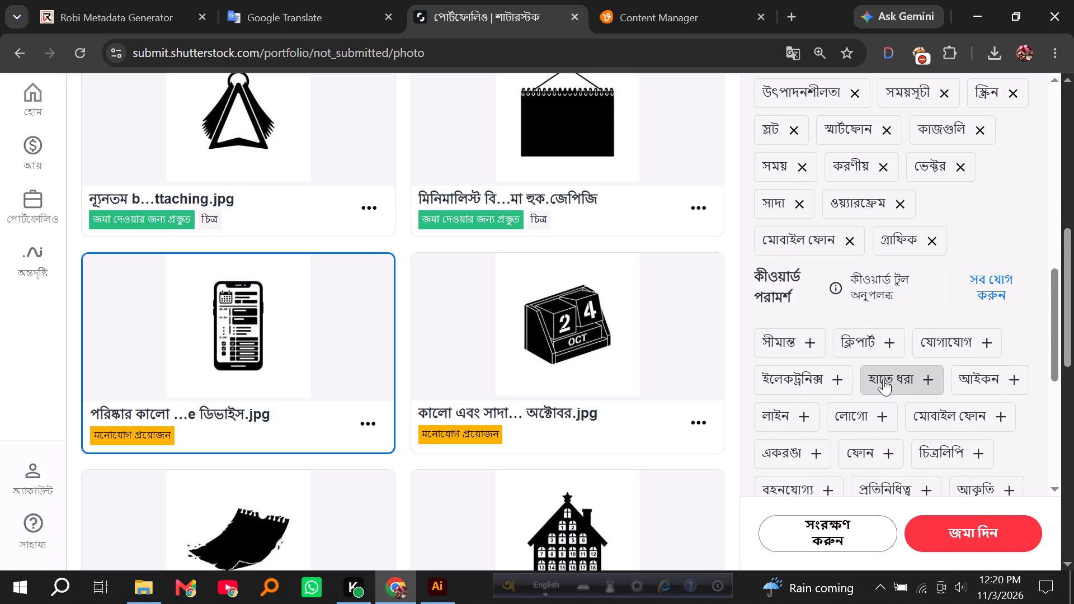
Set the phone planner's Shutterstock image type to Illustration (চিত্র).
scroll(875, 370, down, 1)
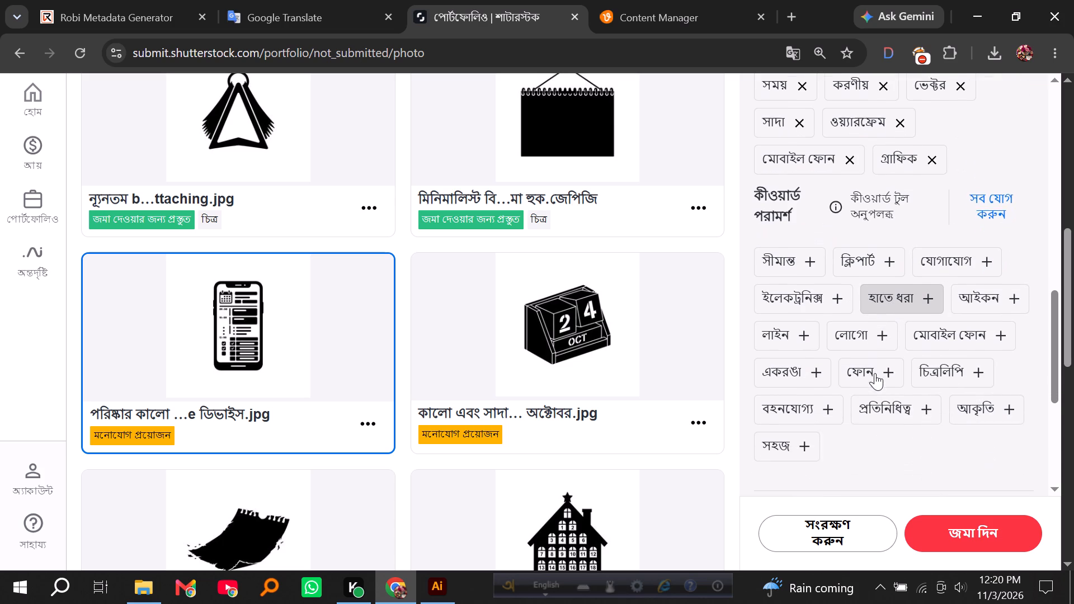
scroll(881, 399, down, 2)
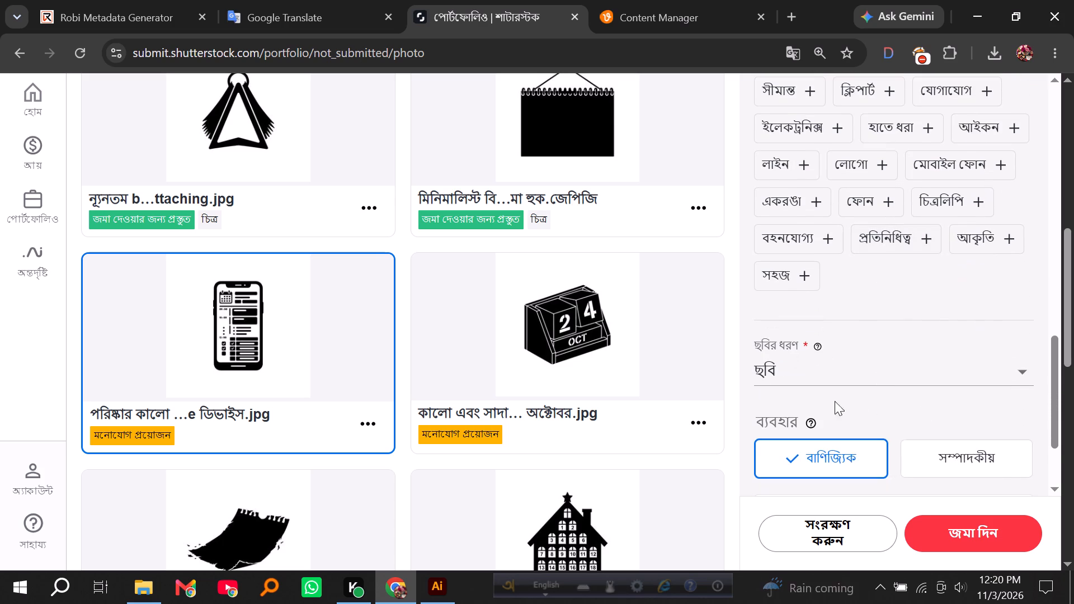
click(814, 382)
click(804, 436)
Add the suggested keyword ফোন (phone) to the phone planner on Shutterstock and save the entry.
scroll(830, 282, up, 1)
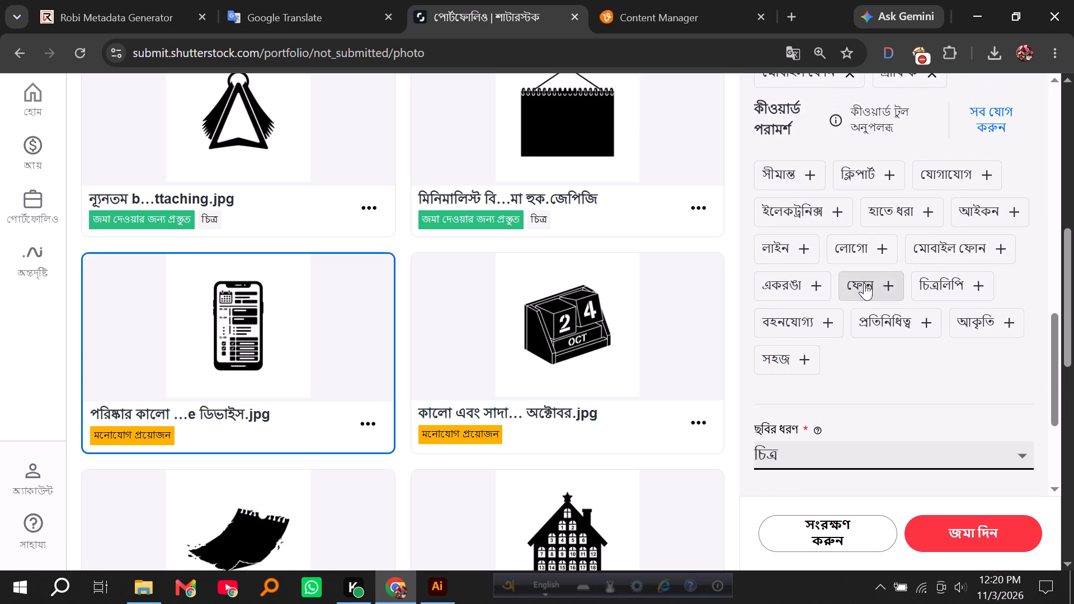
click(864, 283)
scroll(849, 316, up, 1)
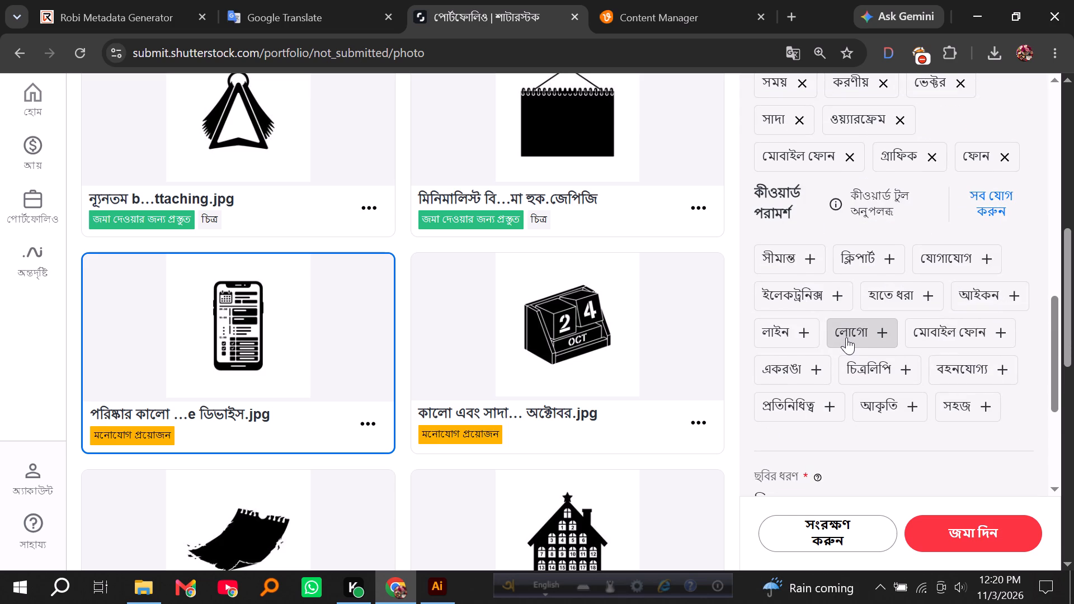
scroll(847, 338, up, 2)
click(830, 526)
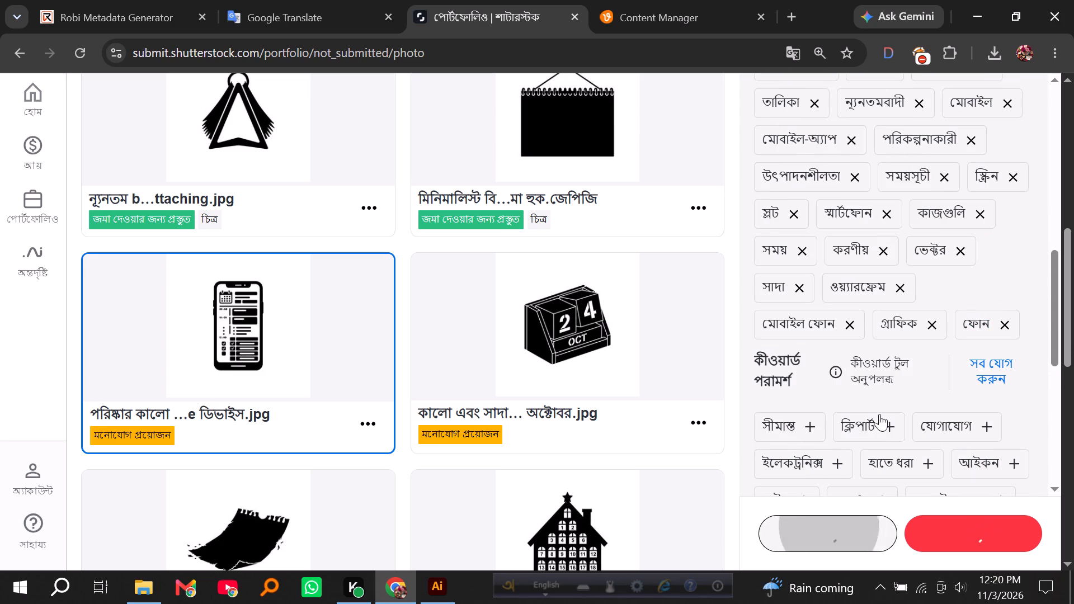
Remove the keyword করণীয় (to-do) from the phone planner's Shutterstock entry and save it again.
click(884, 250)
scroll(883, 313, up, 1)
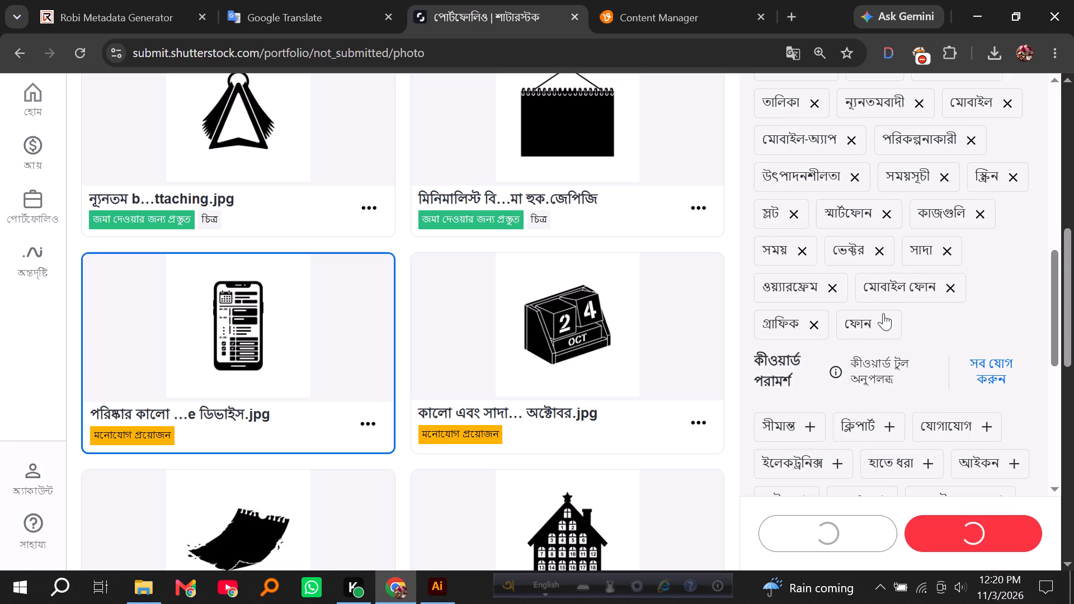
scroll(883, 316, up, 1)
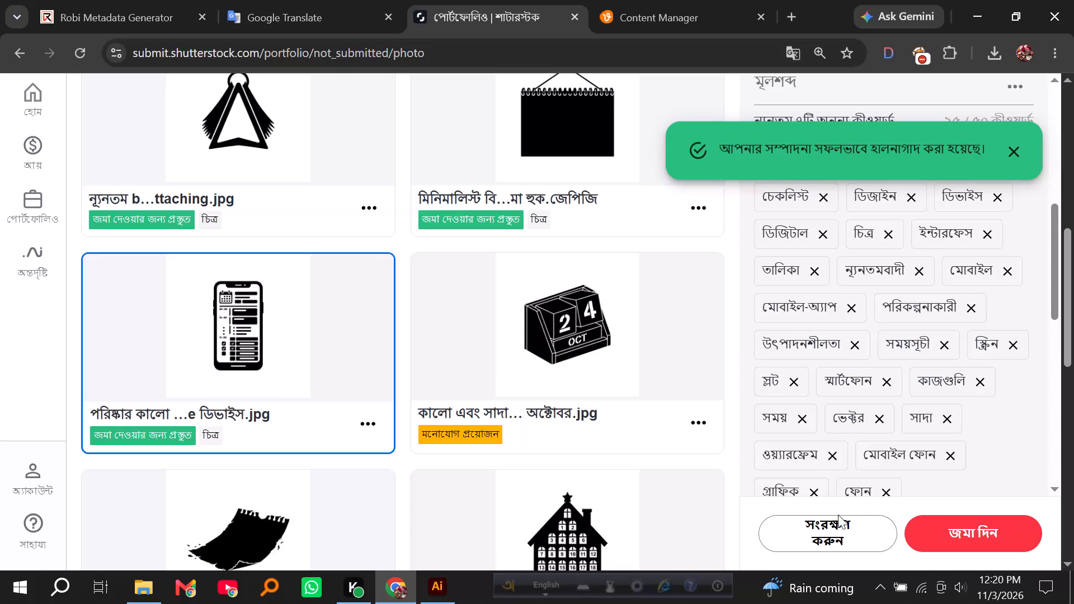
click(836, 531)
Copy all of the phone planner's Shutterstock keywords into the keywords of its Vecteezy file.
scroll(879, 390, up, 1)
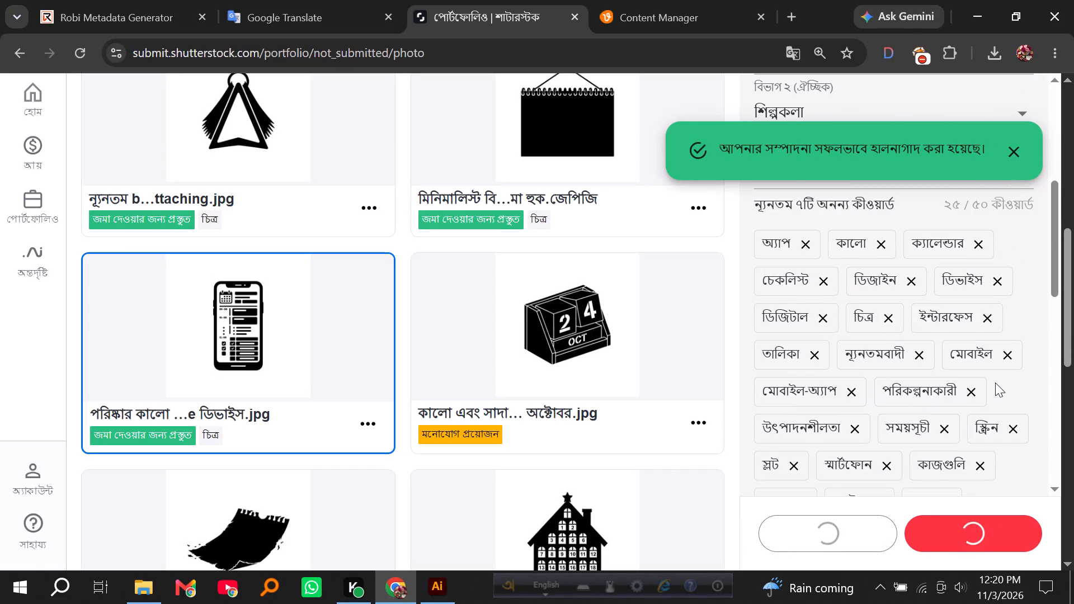
scroll(995, 383, up, 1)
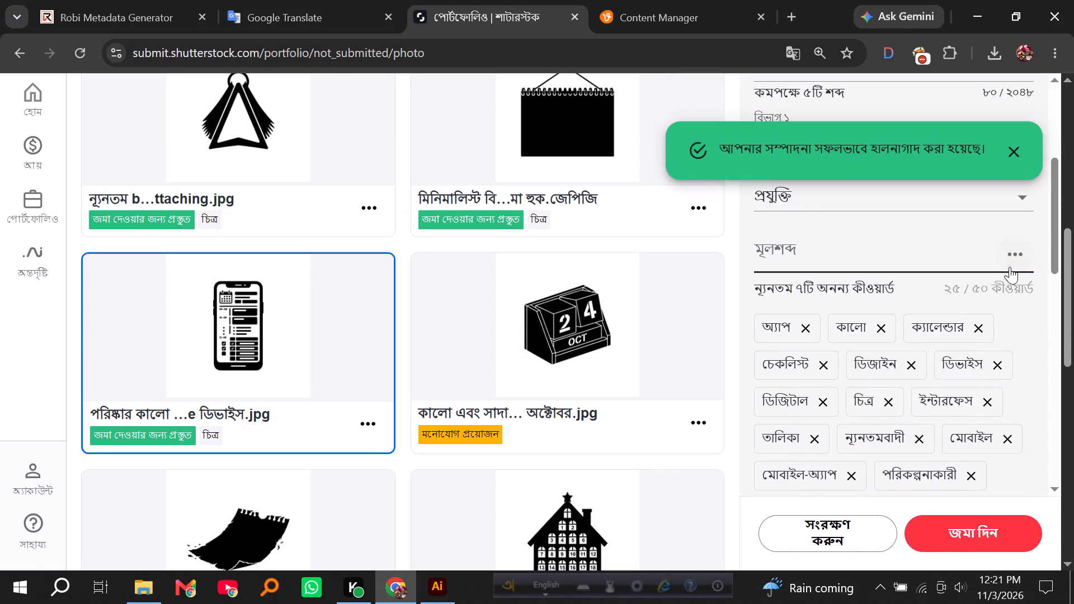
click(1012, 252)
click(995, 290)
click(723, 0)
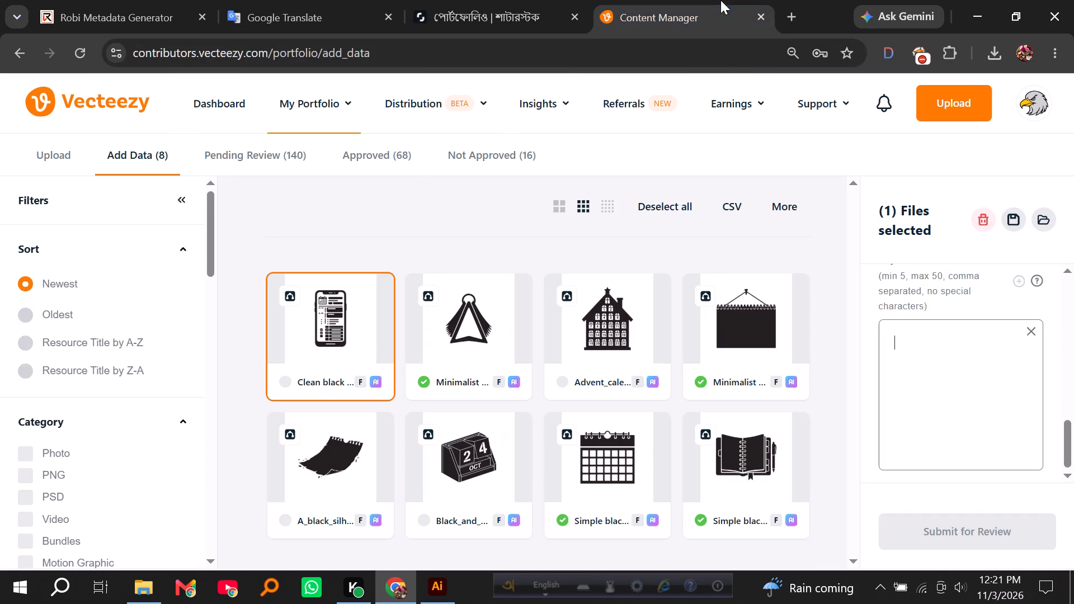
click(949, 409)
key(ctrl+v)
Remove the prohibited keywords "vector" and "mobile-app" from the phone planner's Vecteezy file and save the data.
scroll(948, 403, down, 4)
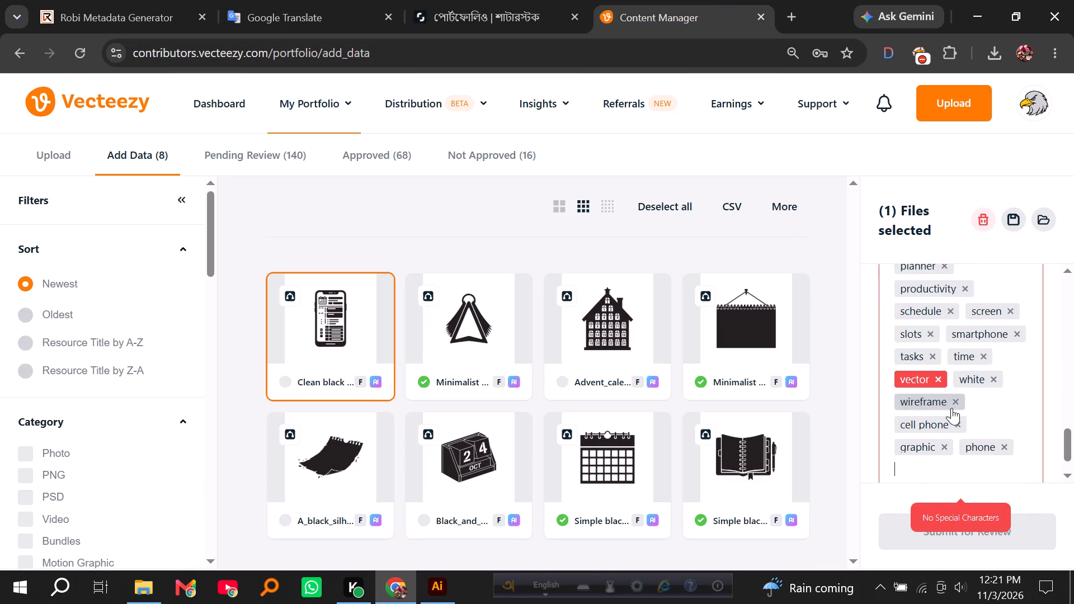
click(938, 376)
click(1007, 218)
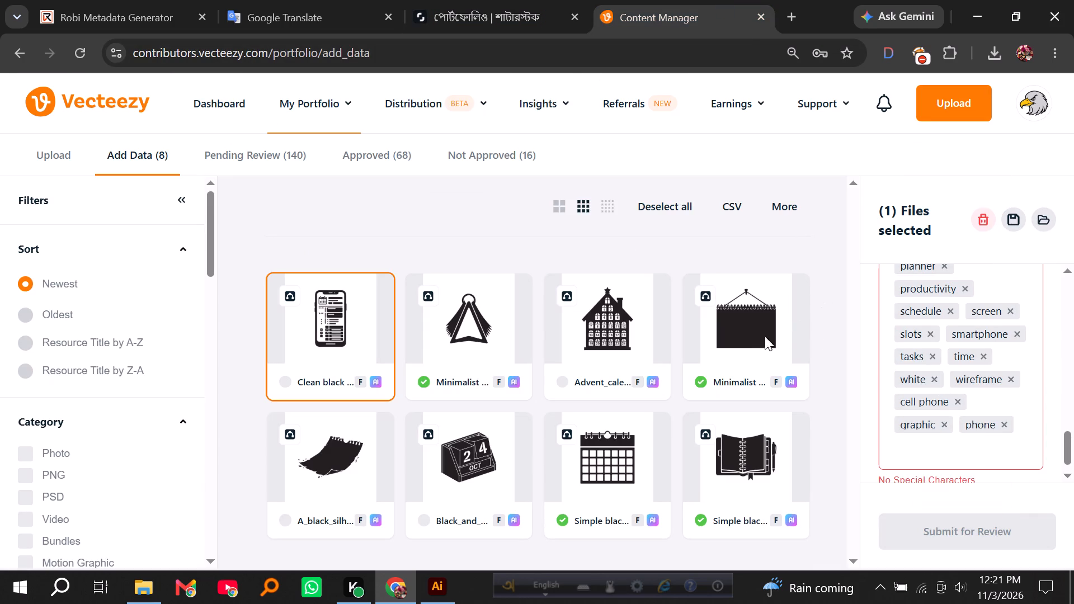
scroll(1048, 378, down, 1)
scroll(1001, 388, up, 2)
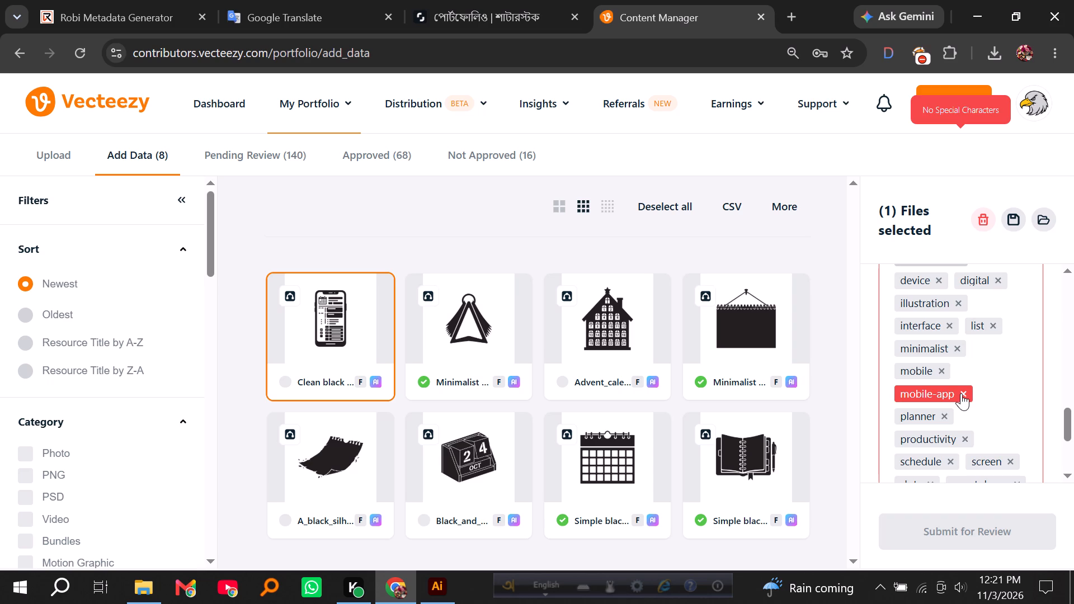
click(964, 393)
click(1013, 218)
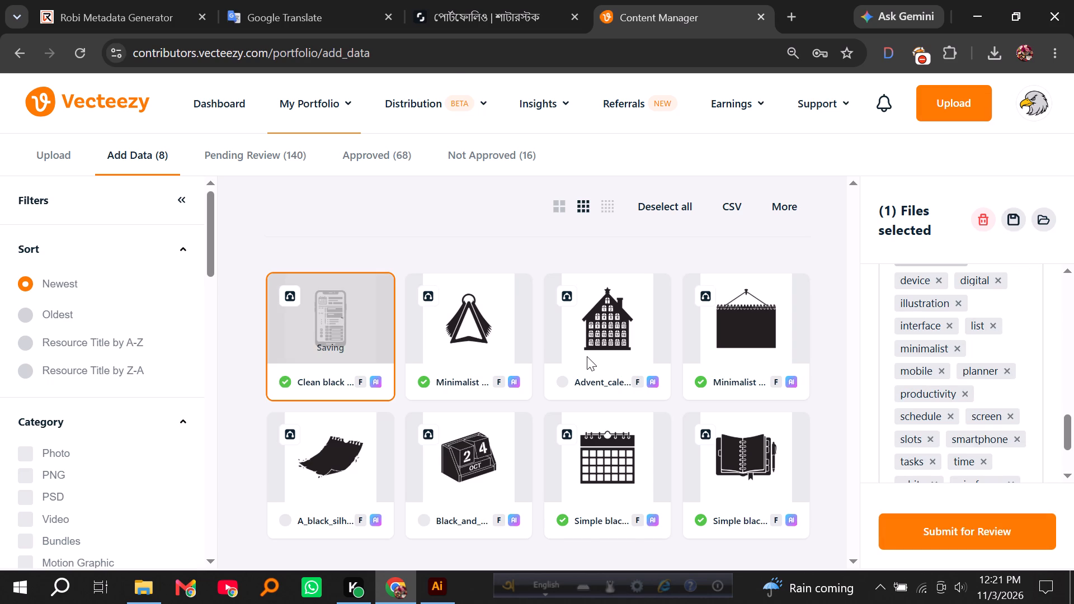
Select the 24 October wooden date block illustration on Shutterstock and copy its description.
click(502, 0)
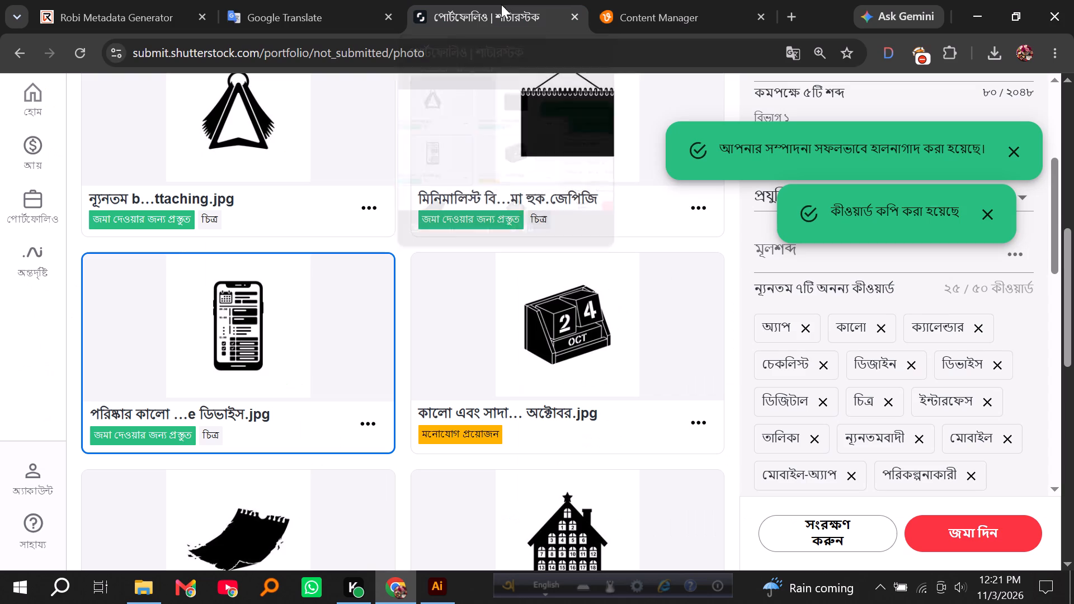
scroll(534, 344, down, 1)
click(543, 270)
scroll(836, 326, up, 3)
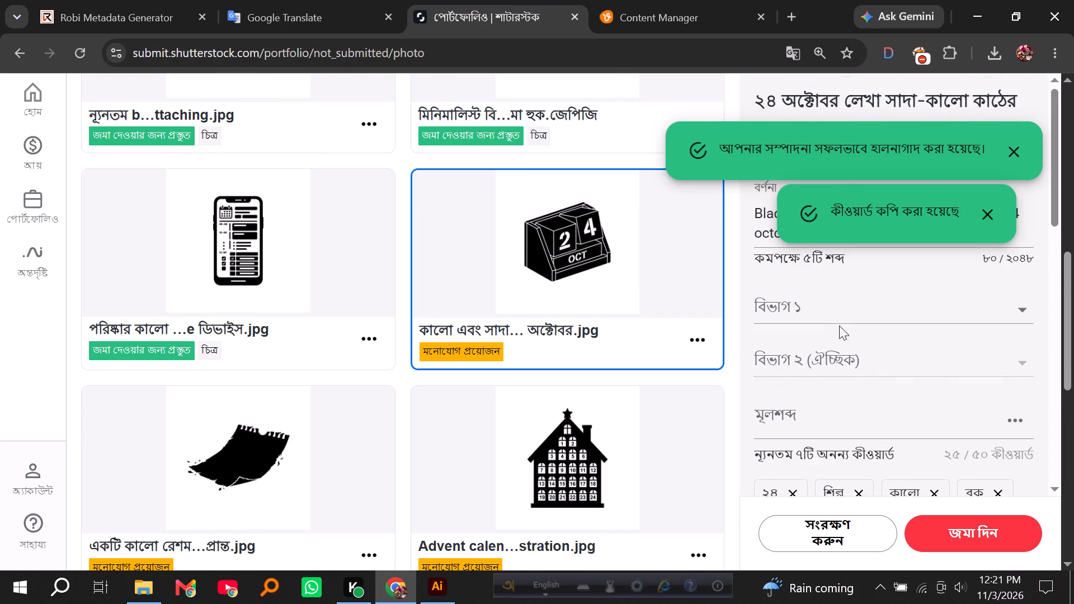
scroll(839, 325, up, 1)
triple_click(886, 216)
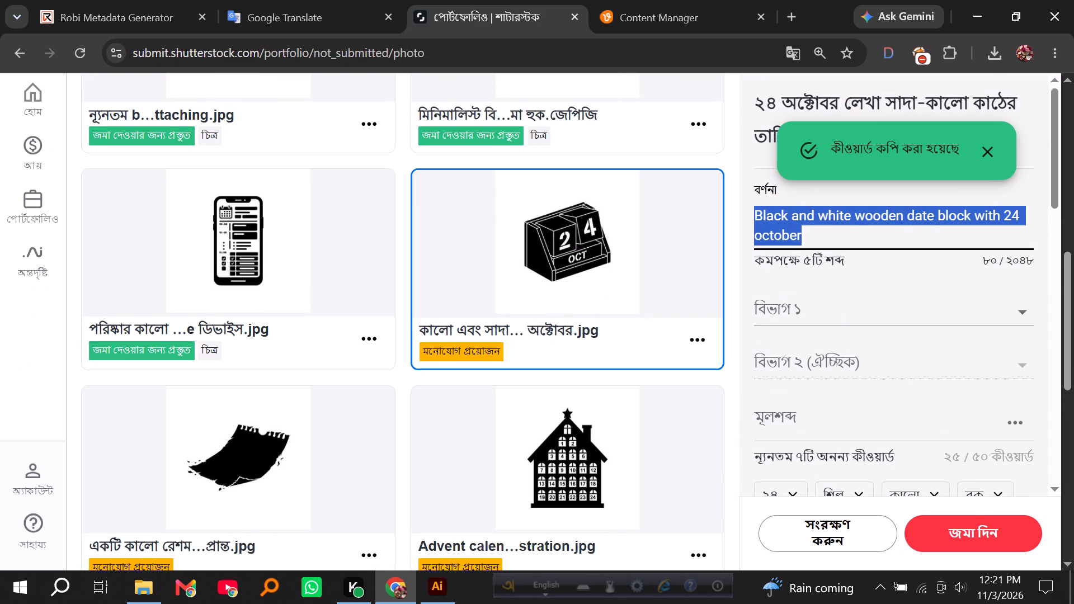
key(ctrl+c)
Set the date block's Shutterstock category 1 to Arts (শিল্পকলা).
click(843, 313)
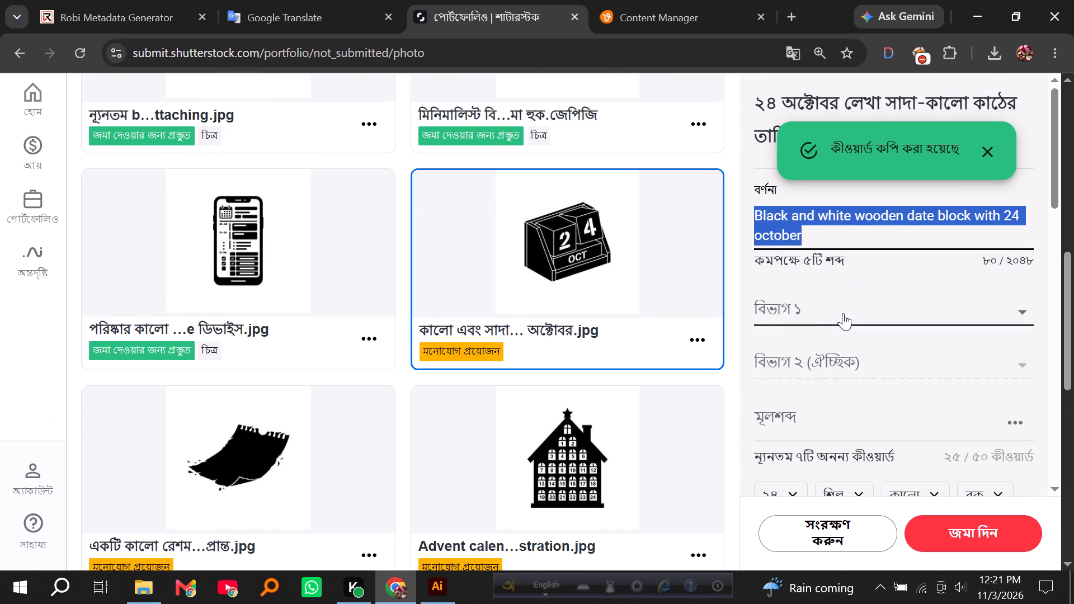
click(797, 238)
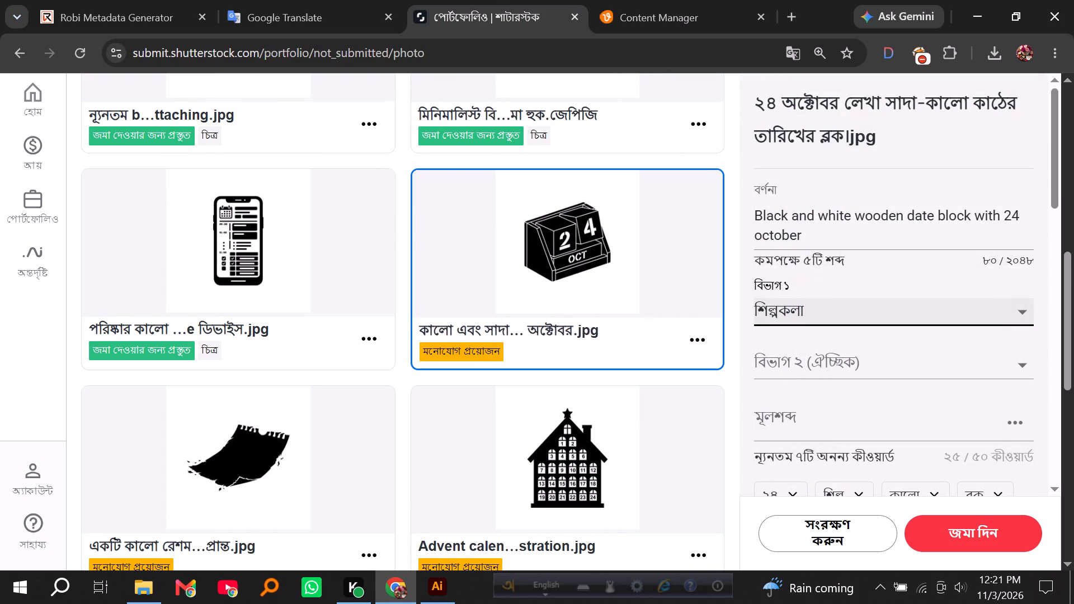
Set the date block's Vecteezy title to "Black and white wooden date block with 24 october".
click(641, 0)
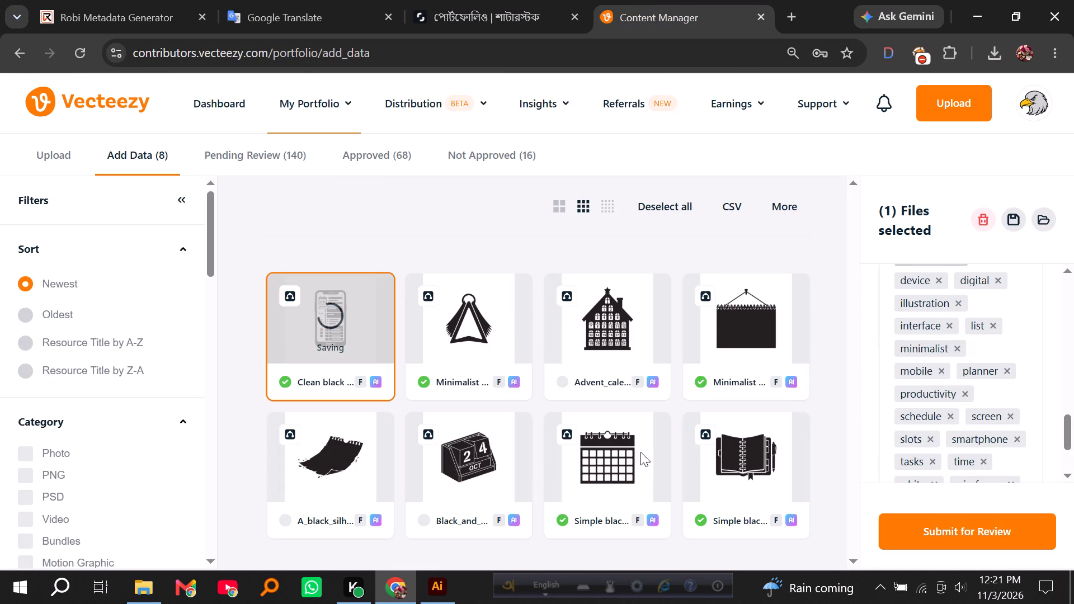
click(483, 444)
scroll(906, 347, up, 2)
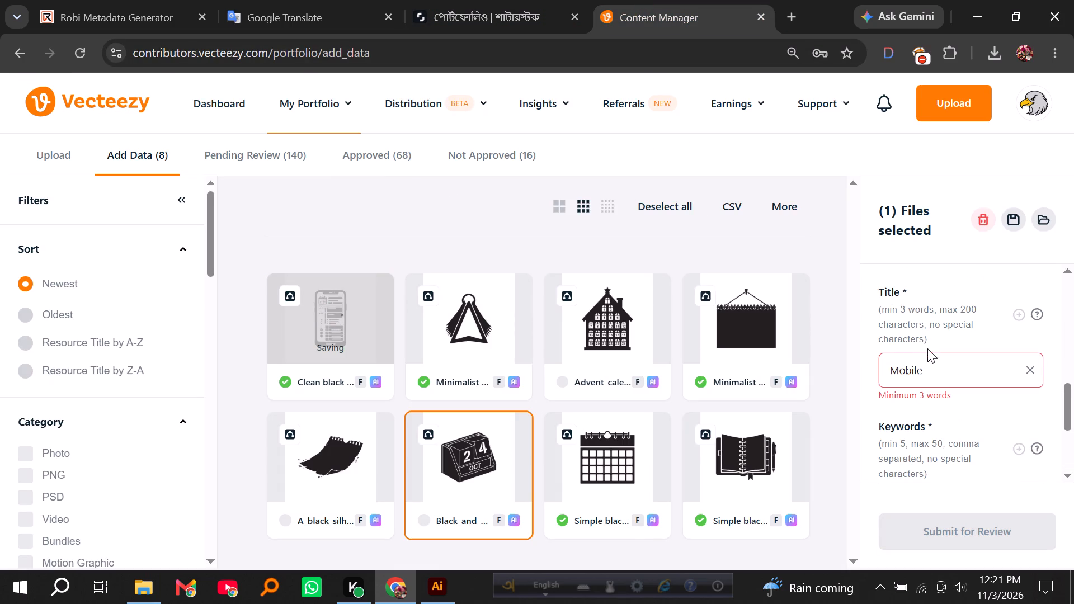
drag(936, 369, 856, 362)
key(ctrl+v)
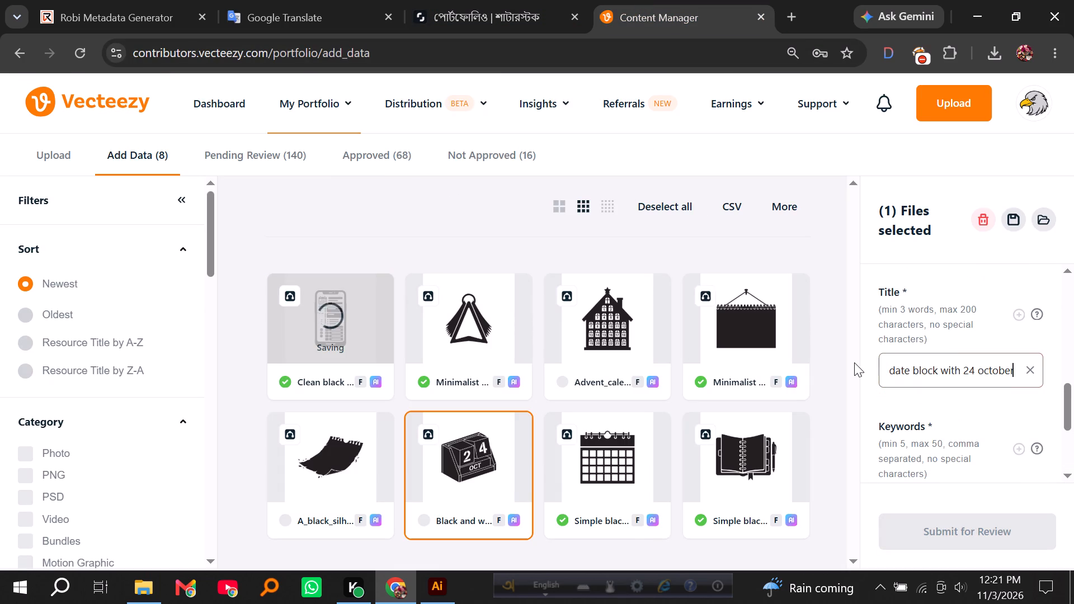
Add the first suggested keyword তথ্য (information) to the date block illustration on Shutterstock.
scroll(929, 441, down, 1)
click(931, 450)
click(507, 0)
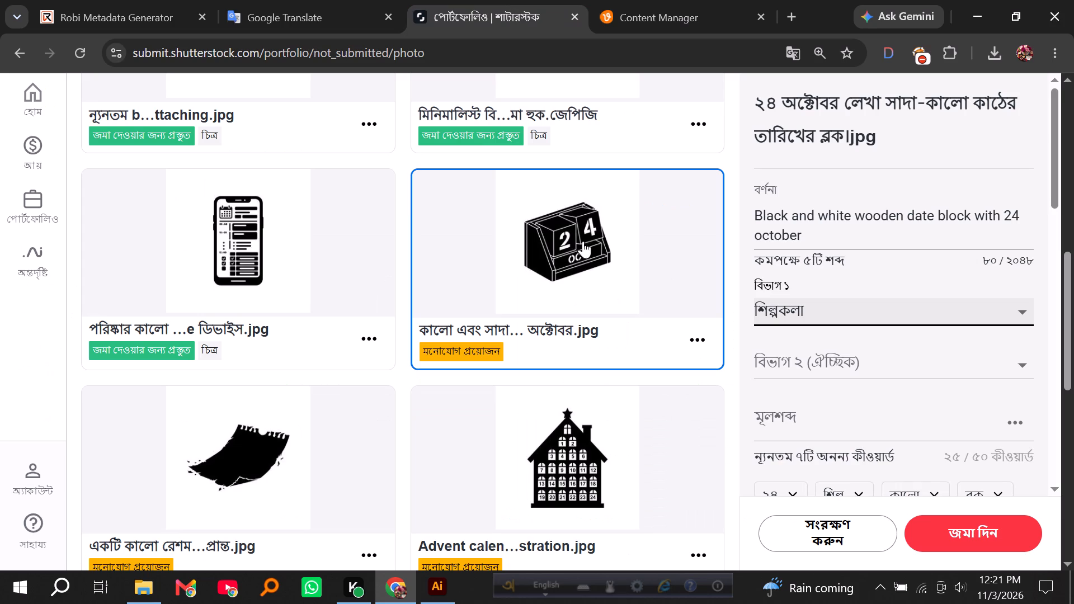
scroll(843, 360, down, 2)
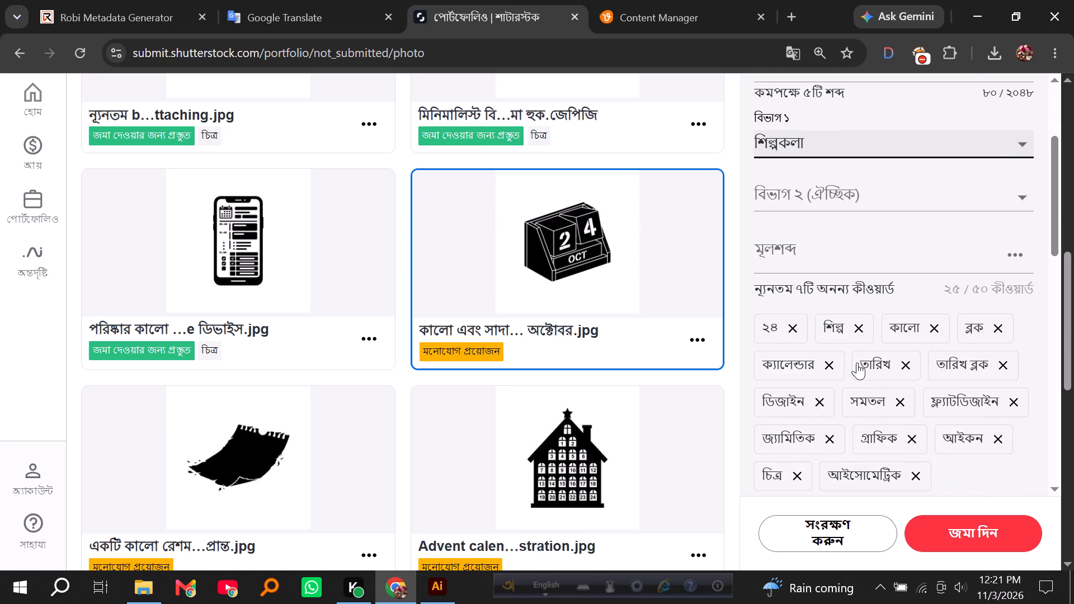
scroll(857, 361, down, 4)
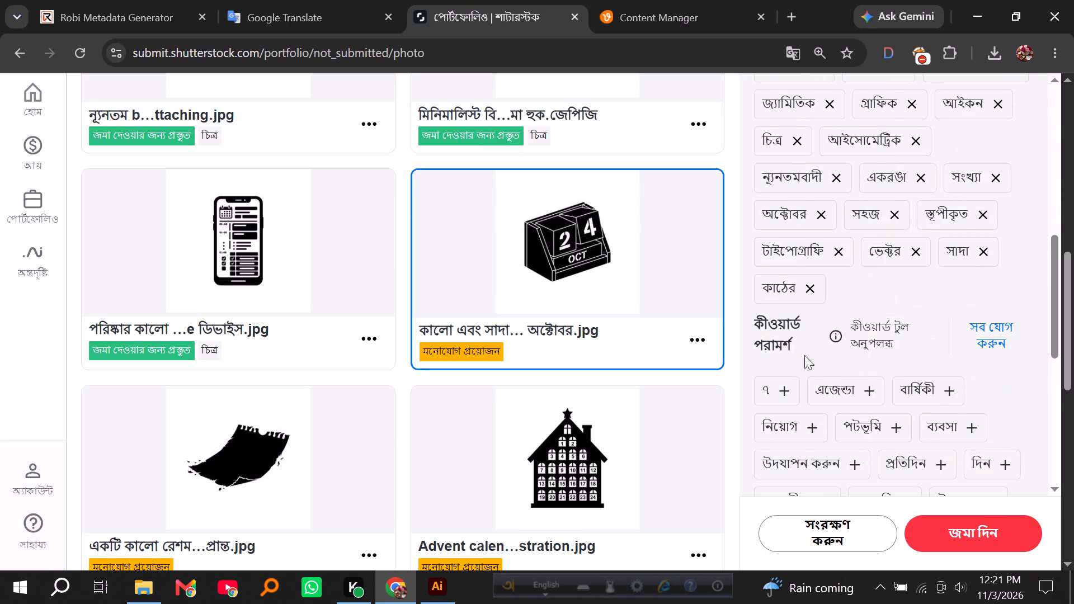
scroll(805, 374, down, 2)
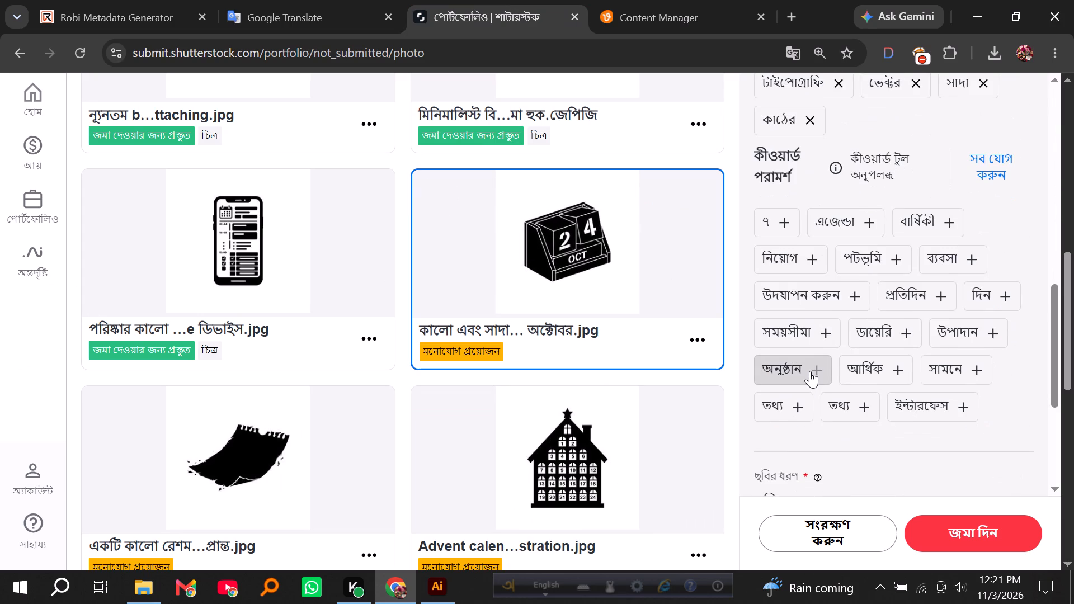
scroll(811, 395, down, 1)
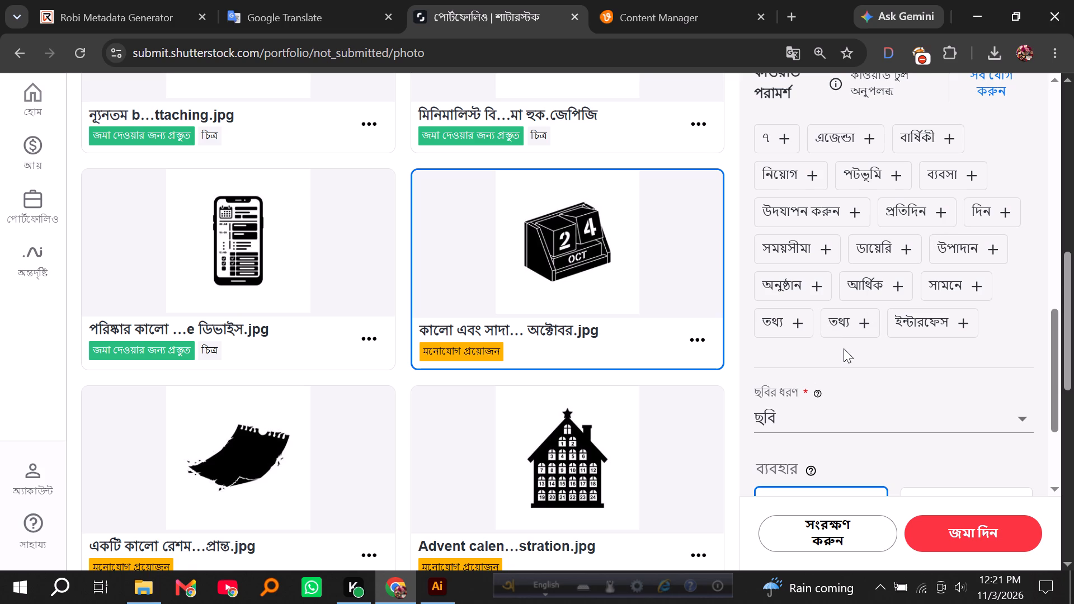
click(789, 322)
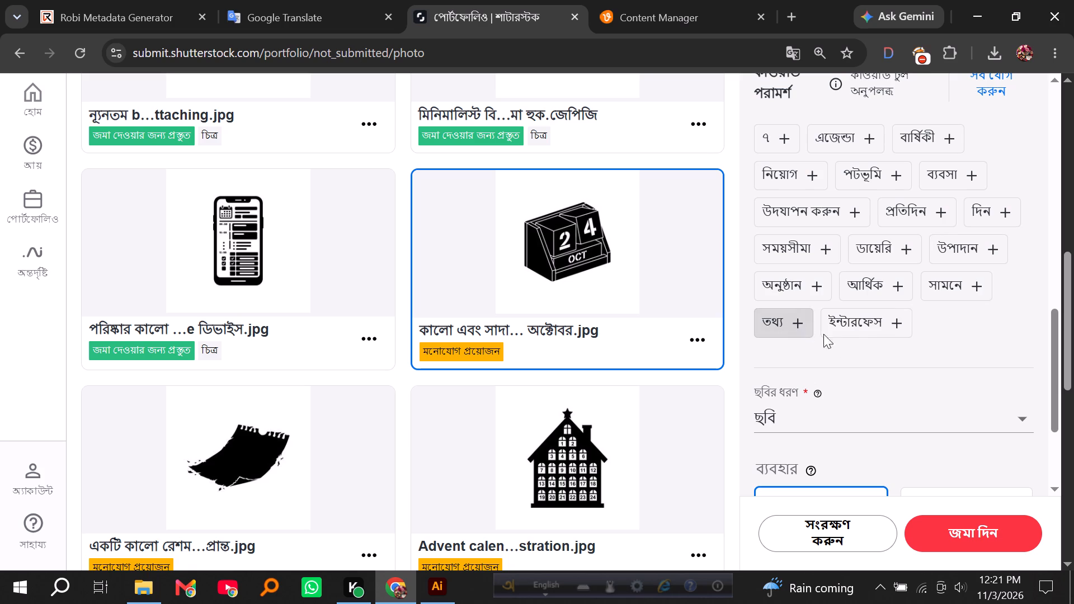
Set the date block's Shutterstock image type to Illustration.
click(837, 417)
click(811, 482)
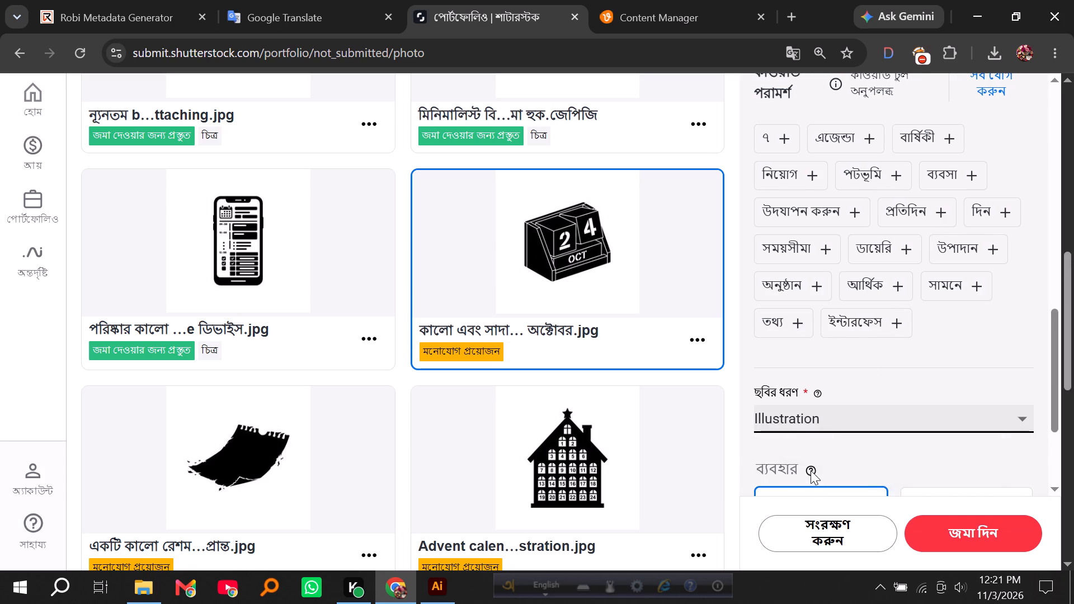
scroll(856, 323, up, 5)
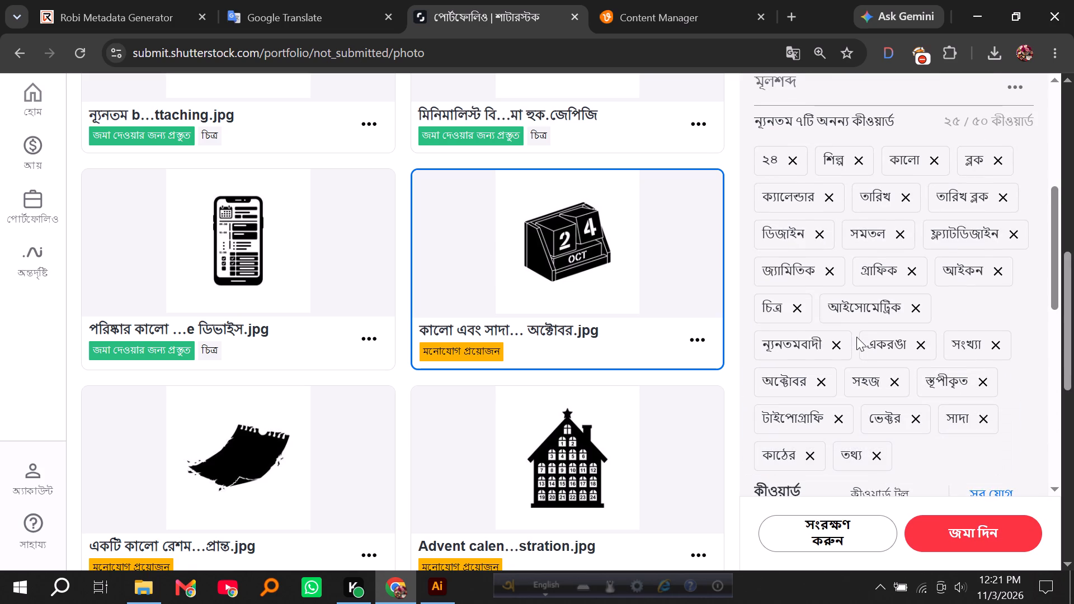
Save the date block illustration's Shutterstock entry.
scroll(860, 340, up, 2)
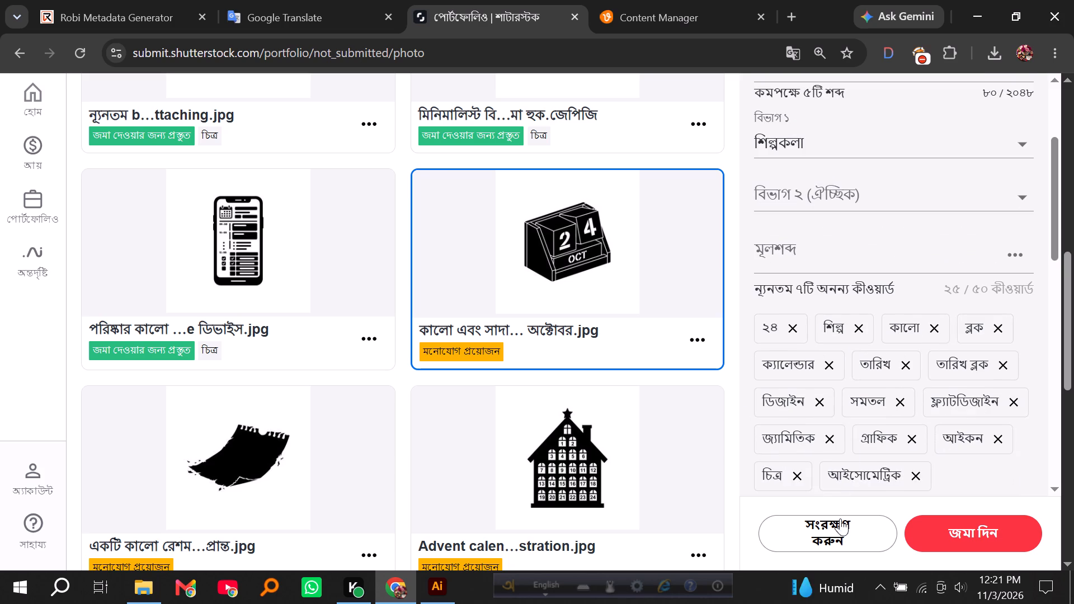
click(835, 527)
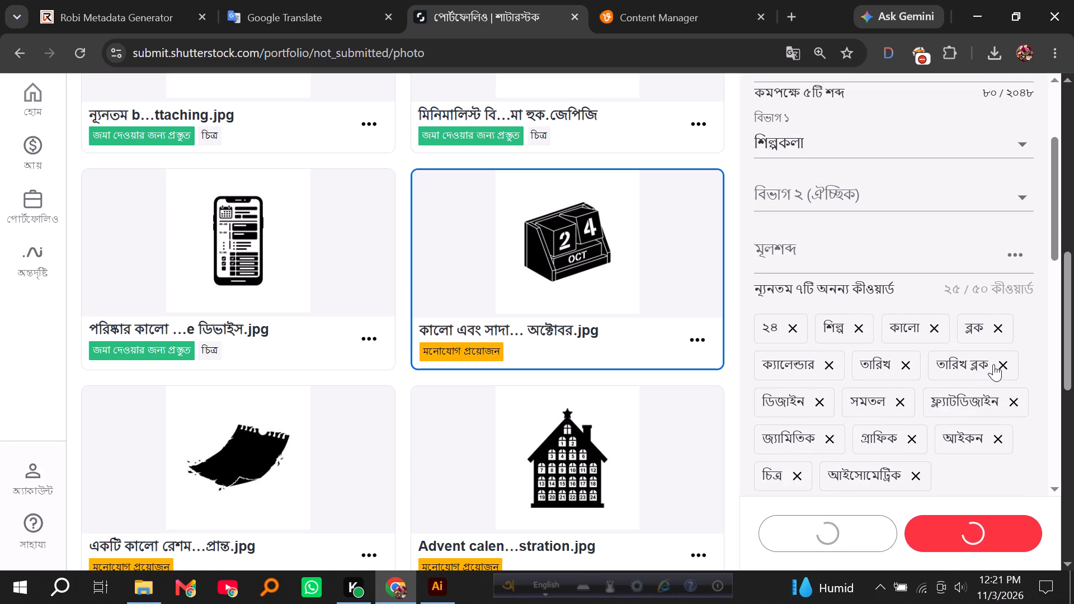
Copy all of the date block's Shutterstock keywords into the keywords of its matching Vecteezy file.
click(1021, 248)
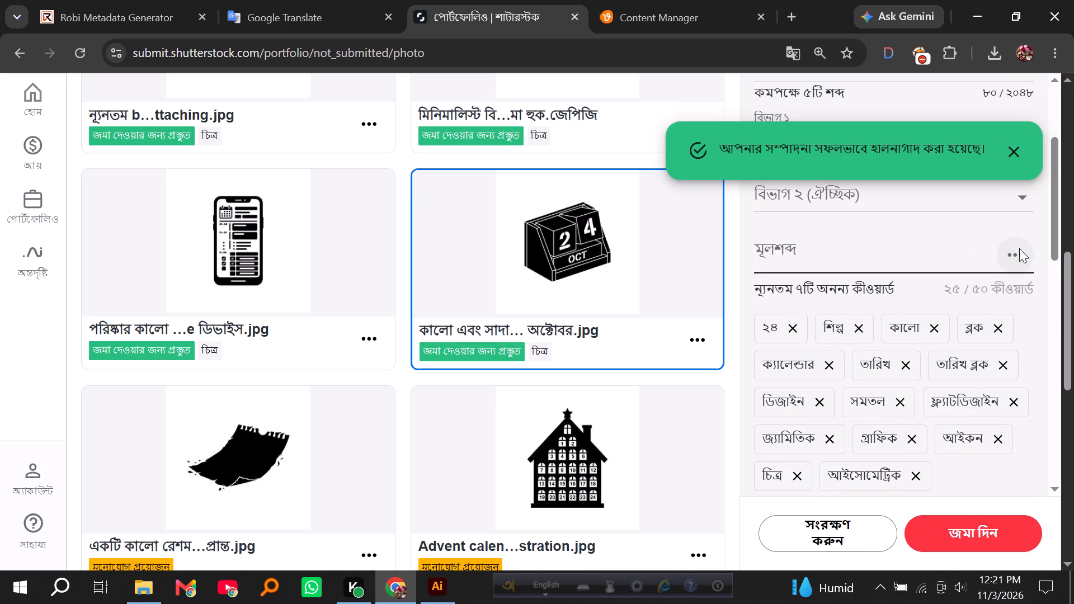
click(973, 290)
click(682, 0)
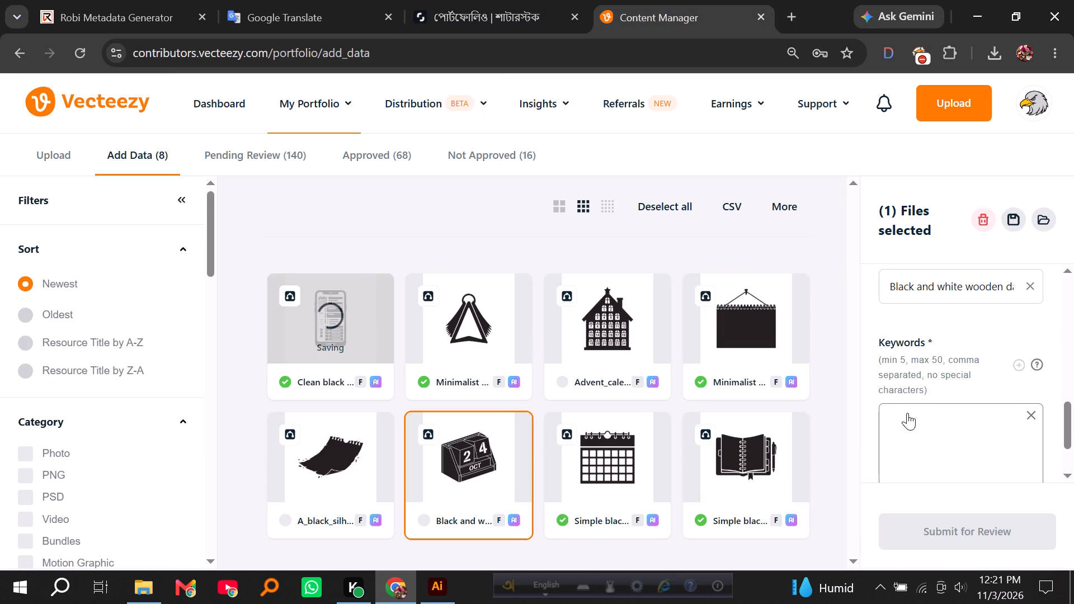
key(ctrl+v)
Remove the prohibited keyword "vector" from the date block's Vecteezy file and save the file.
scroll(939, 465, down, 4)
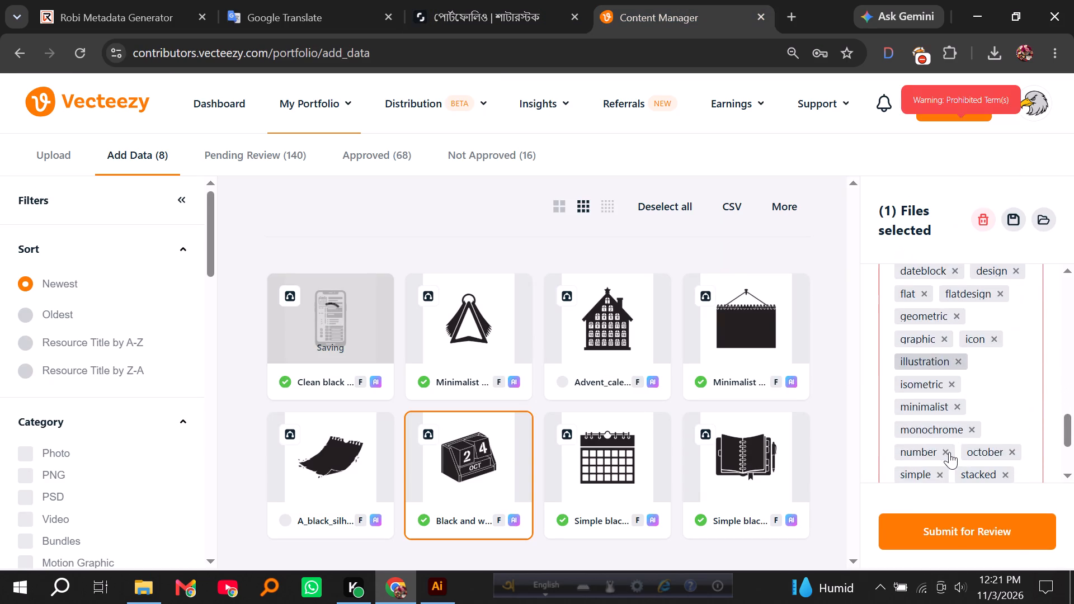
scroll(950, 452, down, 3)
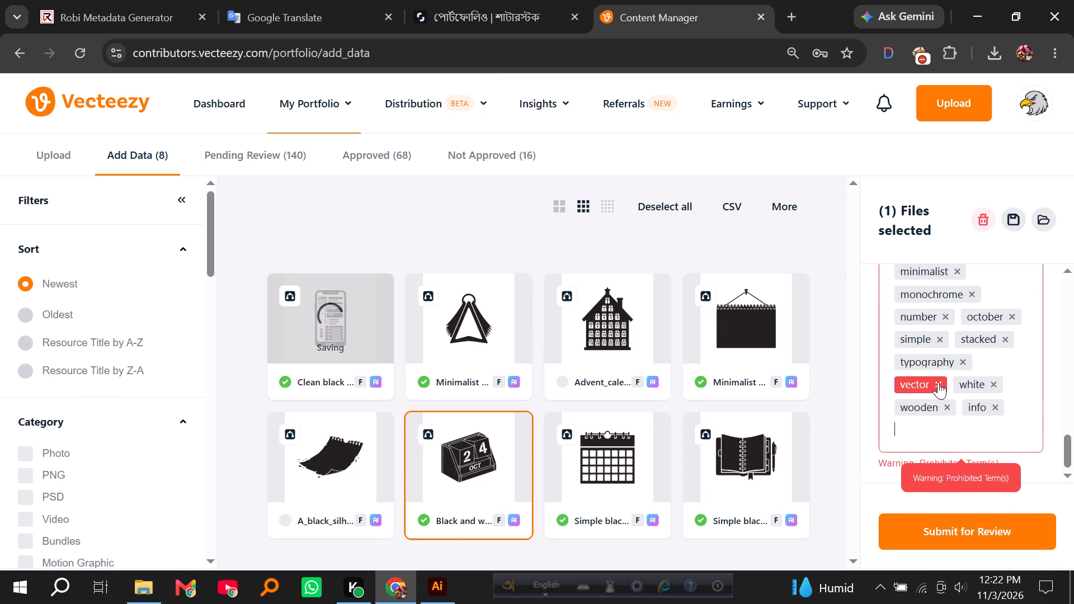
click(938, 382)
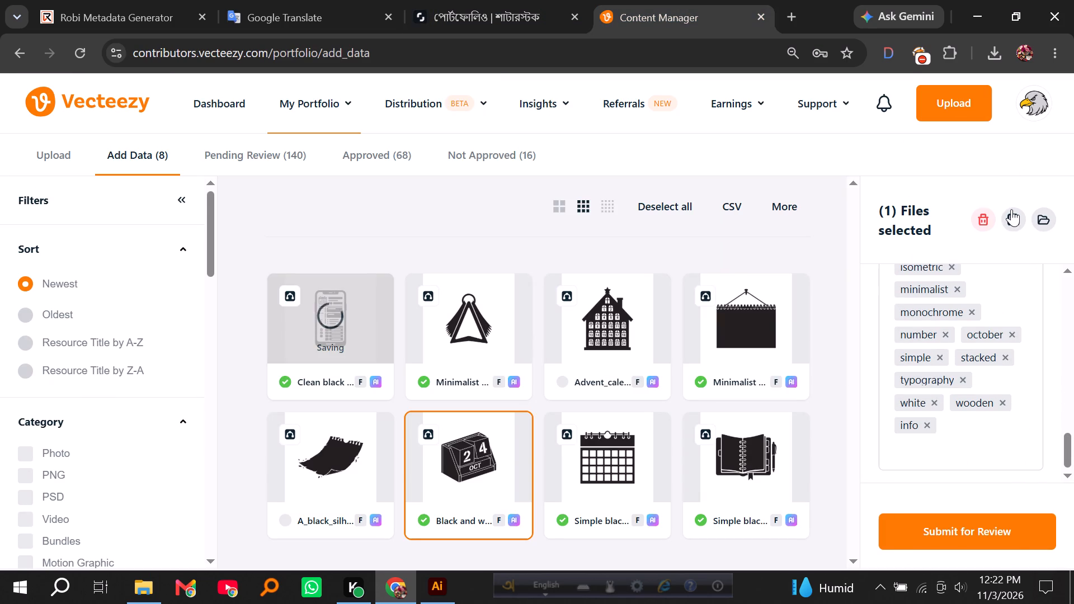
click(1011, 213)
scroll(1026, 442, up, 2)
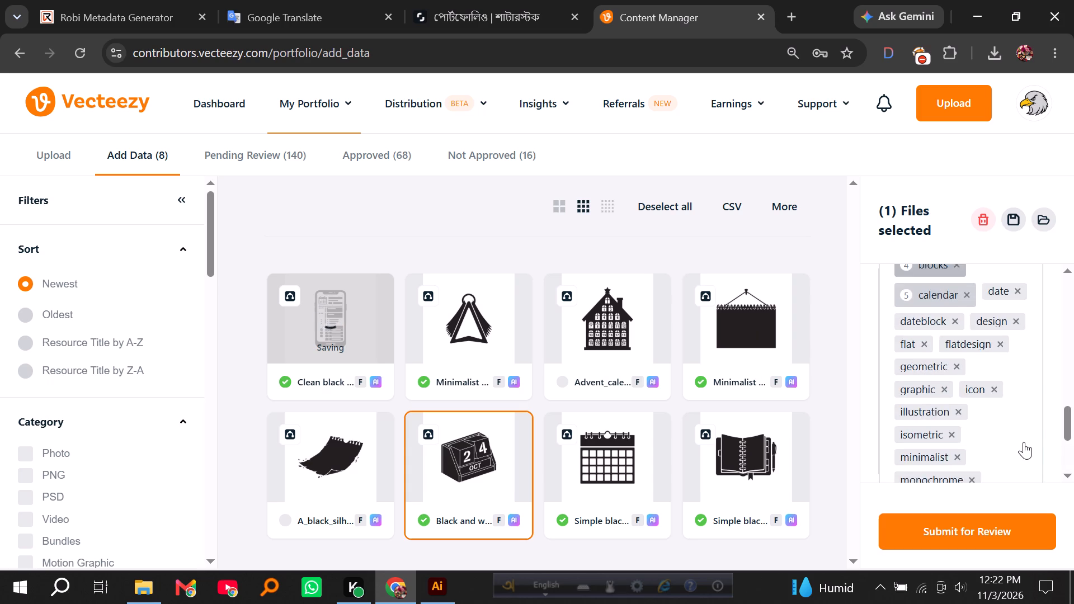
scroll(1024, 442, up, 3)
Copy the Shutterstock description of the torn paper silhouette illustration.
click(478, 0)
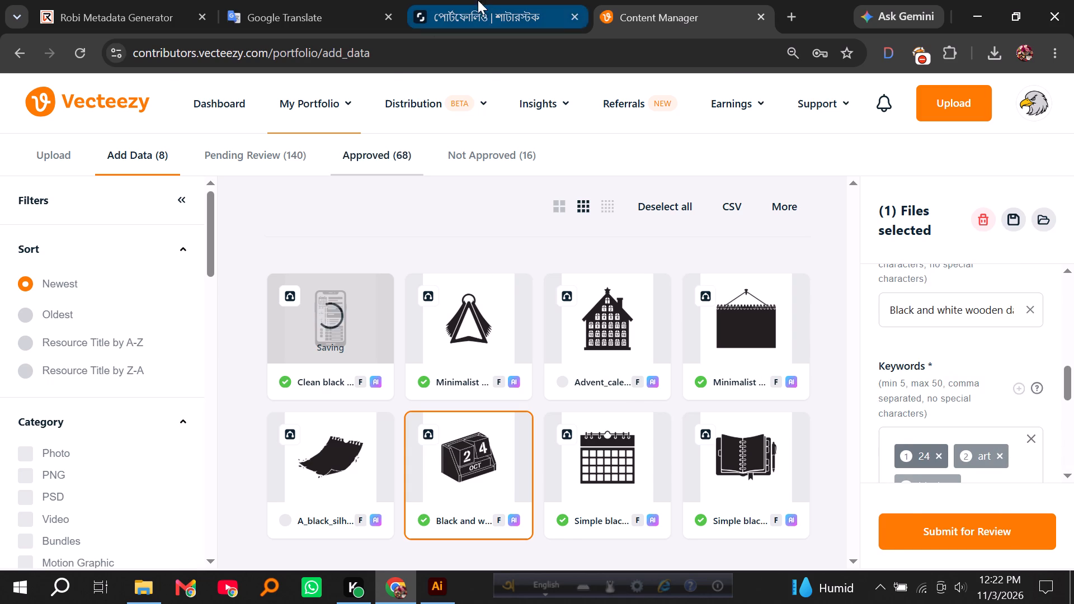
scroll(478, 397, down, 2)
click(280, 273)
scroll(782, 328, up, 2)
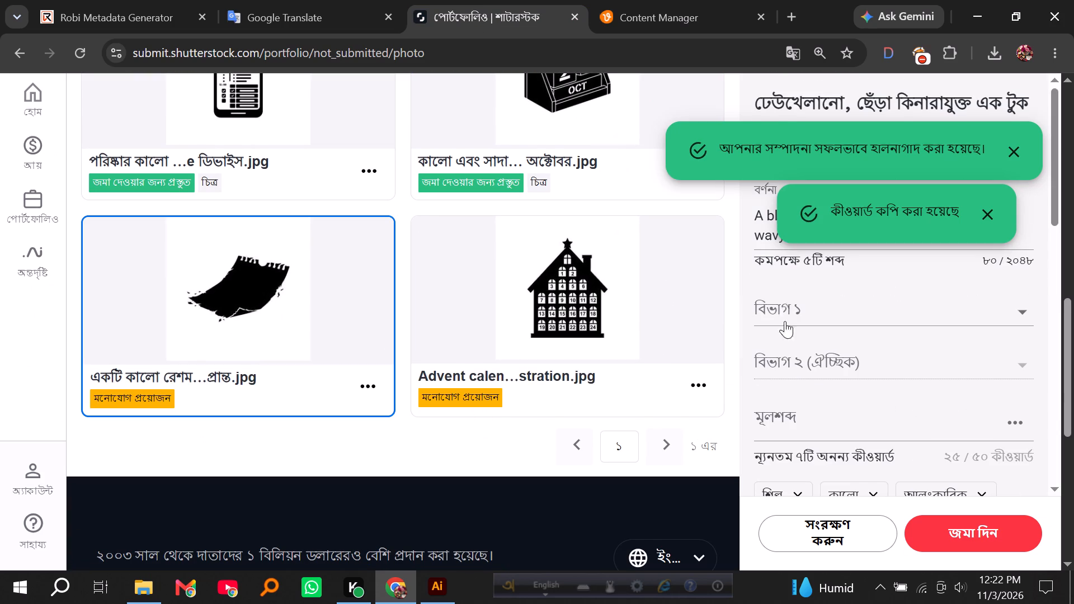
scroll(786, 297, up, 1)
double_click(779, 219)
double_click(763, 220)
triple_click(772, 221)
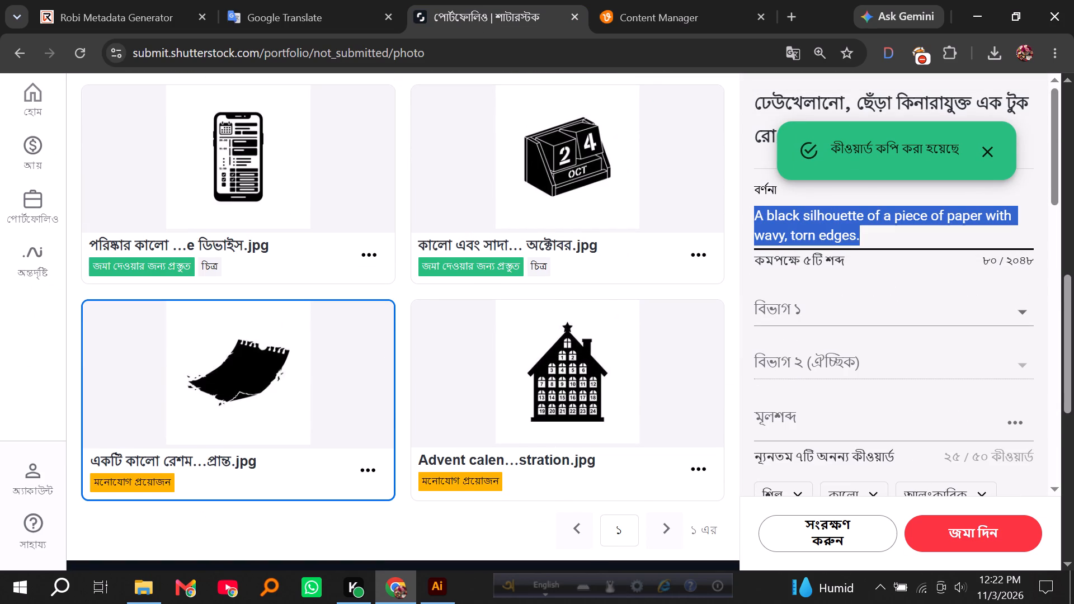
key(ctrl+c)
click(869, 248)
Choose category 1 for the torn paper illustration on Shutterstock.
click(835, 312)
click(801, 230)
Replace the torn paper file's Vecteezy title with the copied description "A black silhouette of a piece of paper with wavy, torn edges".
click(638, 0)
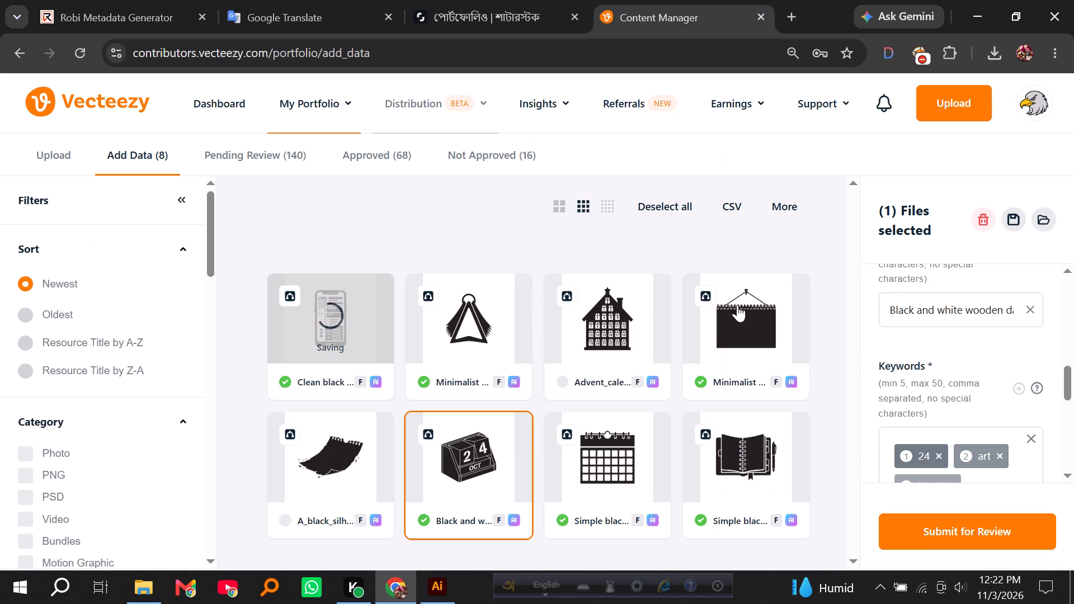
click(502, 0)
click(705, 0)
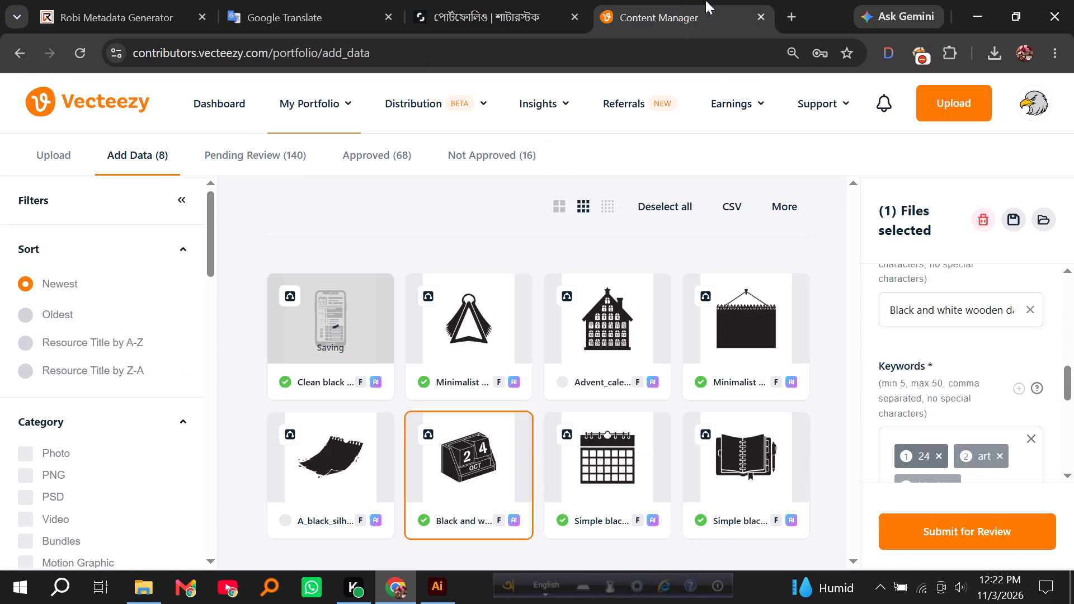
click(355, 465)
drag(939, 304, 879, 300)
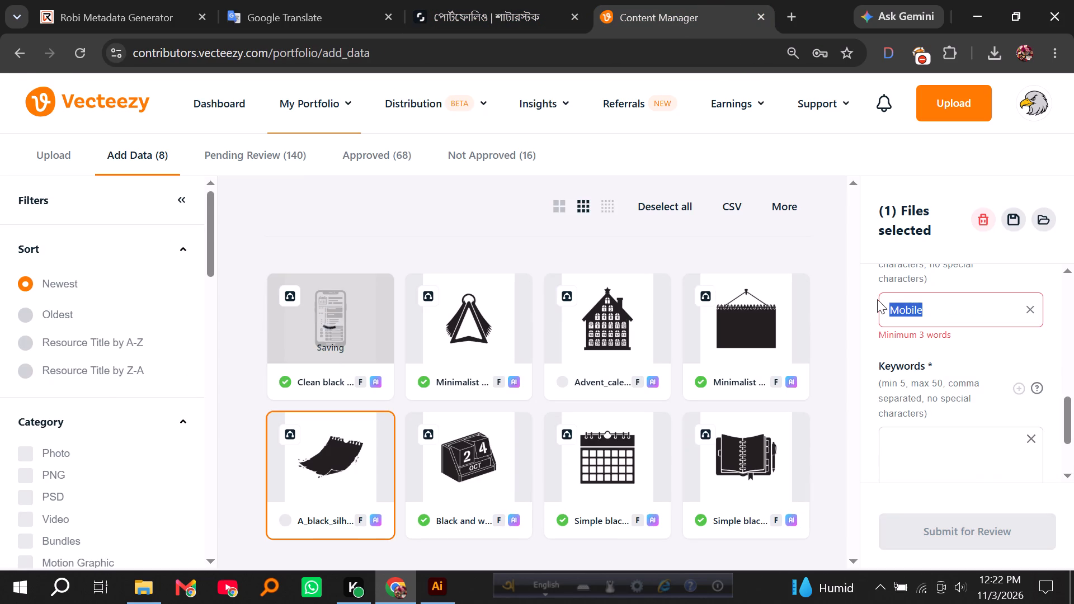
key(ctrl+v)
scroll(960, 395, down, 1)
click(961, 400)
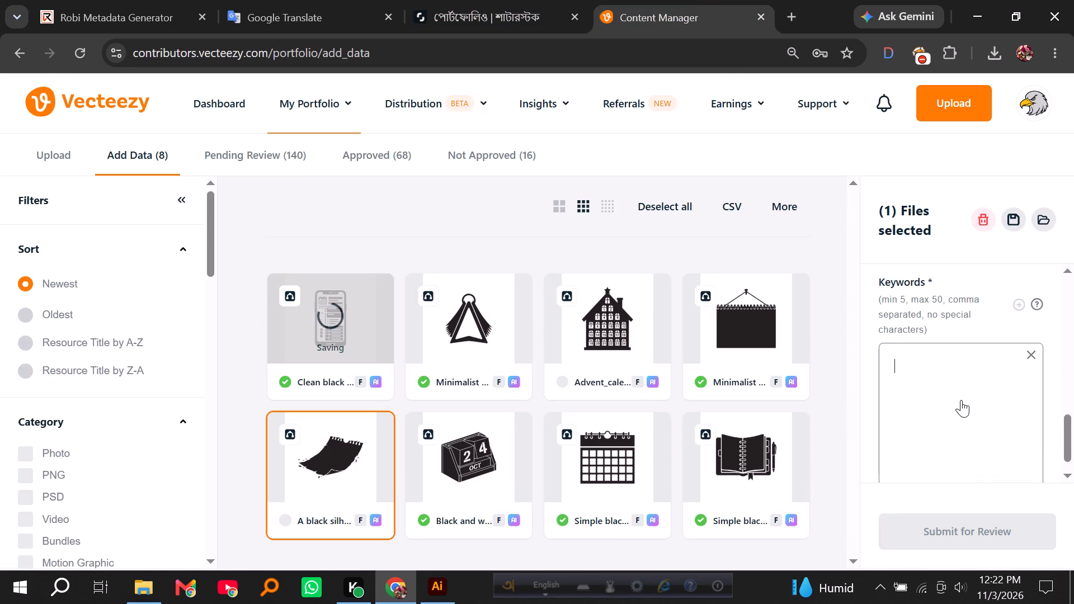
Set the torn paper's Shutterstock image type to Illustration (চিত্র).
click(516, 0)
scroll(831, 401, down, 3)
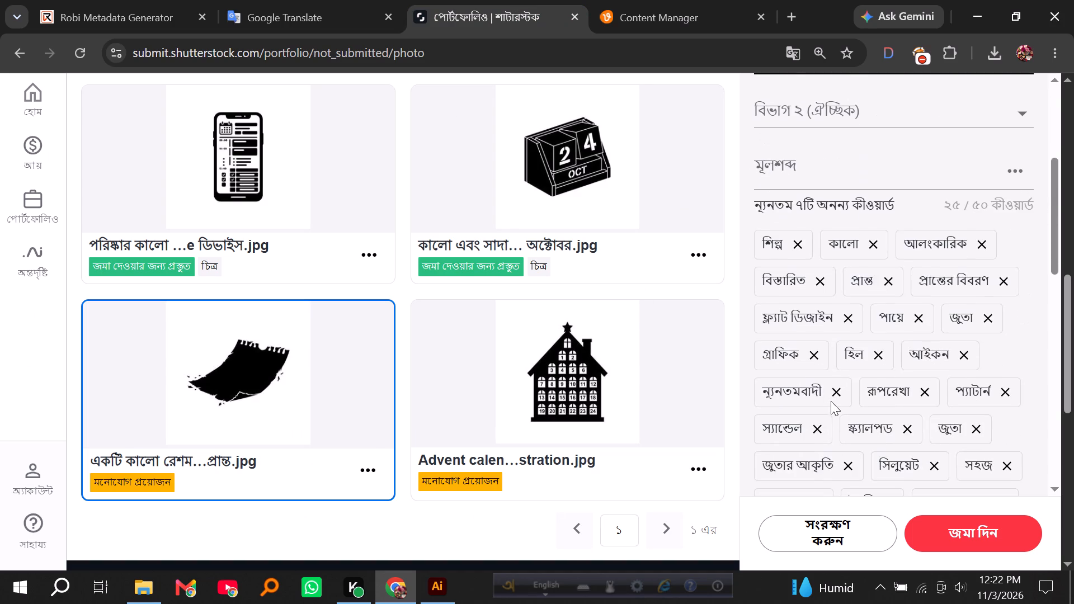
scroll(831, 401, down, 7)
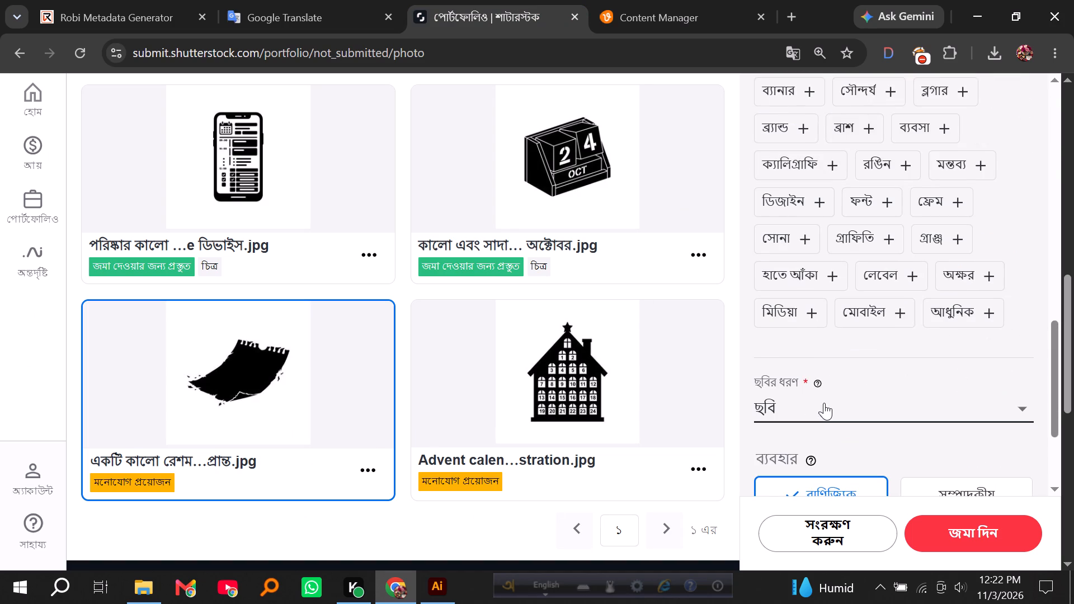
click(817, 412)
click(808, 471)
Add the suggested keywords হাতে আঁকা (hand drawn), ফ্রেম (frame) and ব্যানার (banner) to the torn paper illustration.
scroll(849, 359, up, 1)
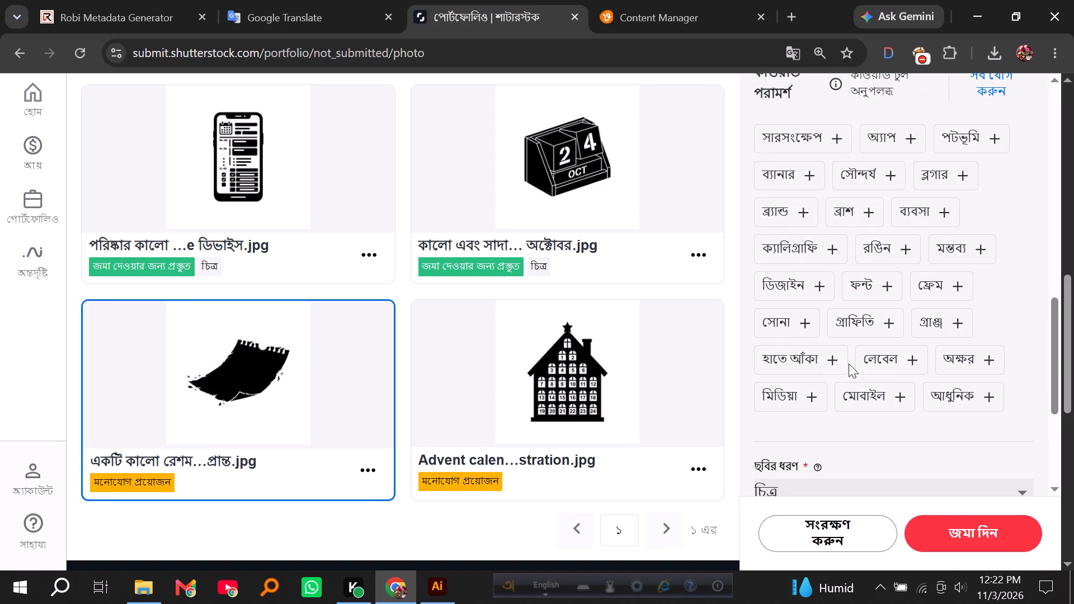
click(816, 360)
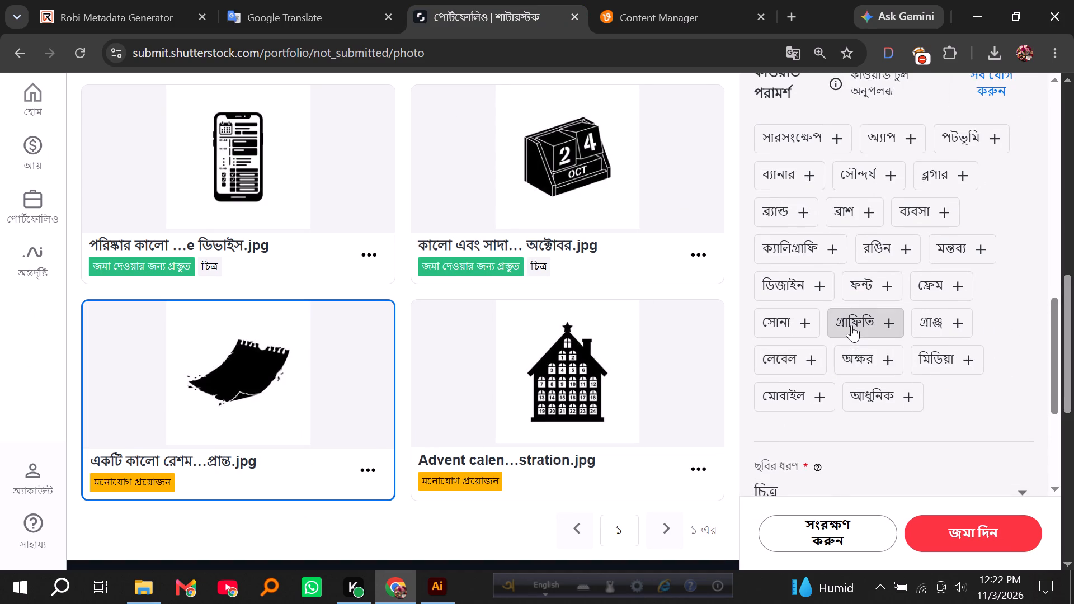
click(917, 287)
scroll(842, 384, up, 1)
scroll(802, 415, up, 1)
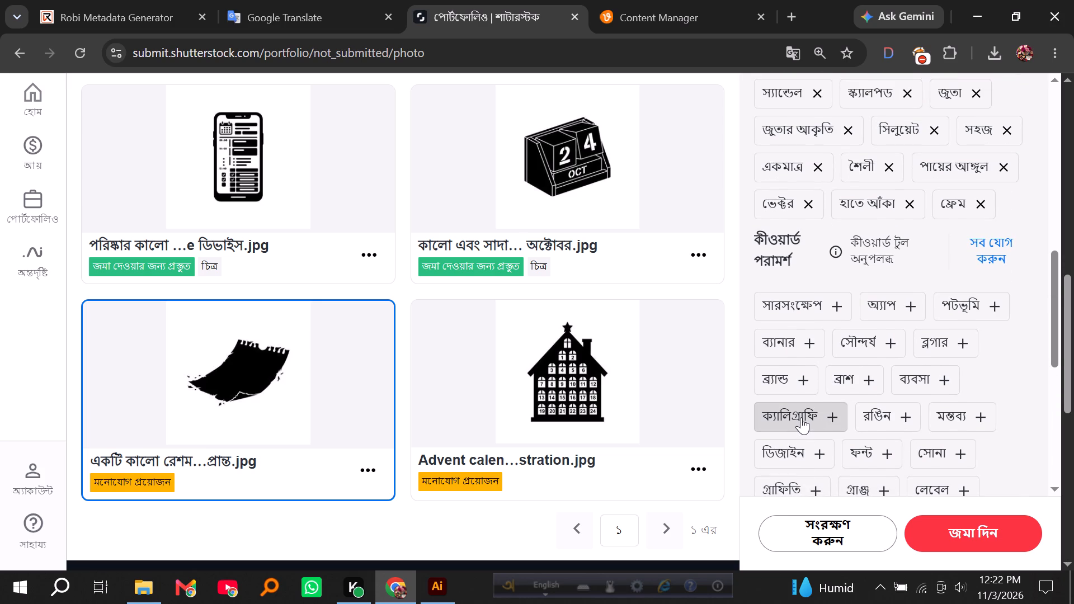
click(794, 347)
Remove the first জুতা (shoe), পায়ের আঙ্গুল (toe) and পায়ে (foot) keywords from the torn paper illustration.
scroll(809, 367, up, 3)
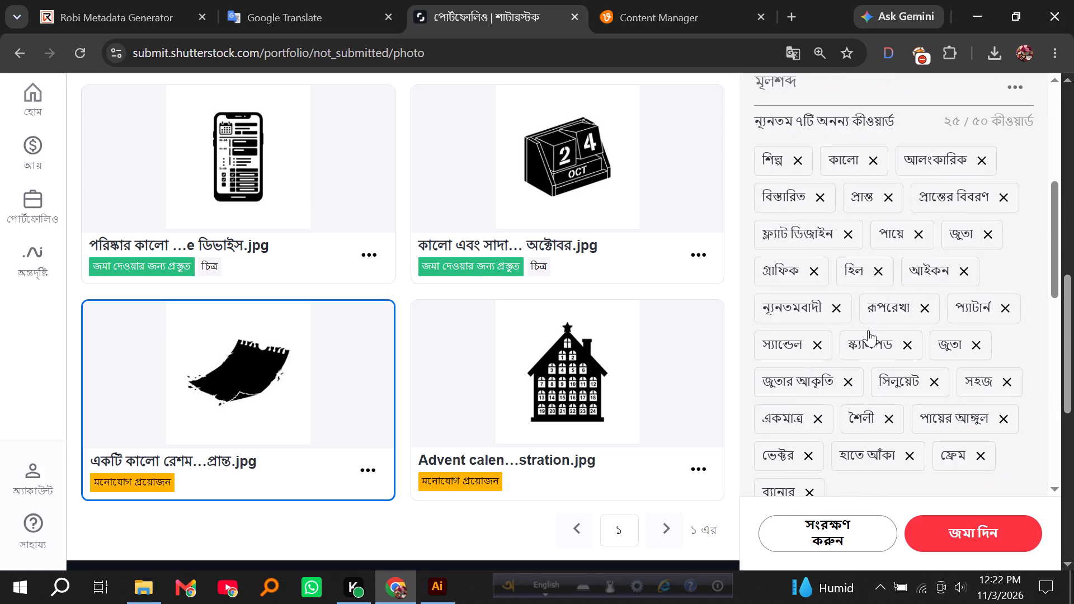
click(989, 234)
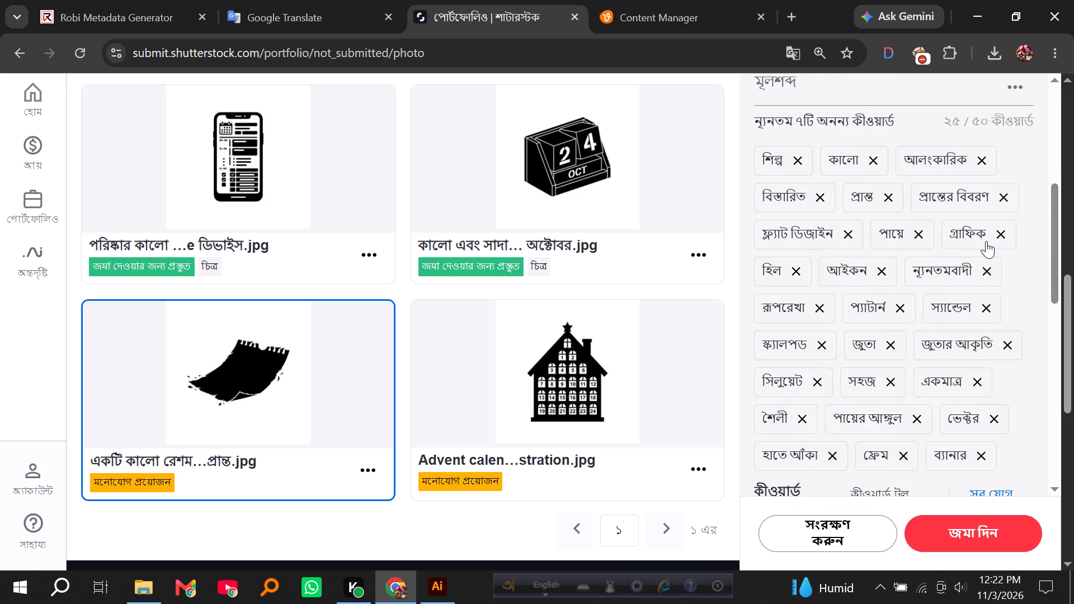
click(916, 417)
scroll(916, 417, down, 1)
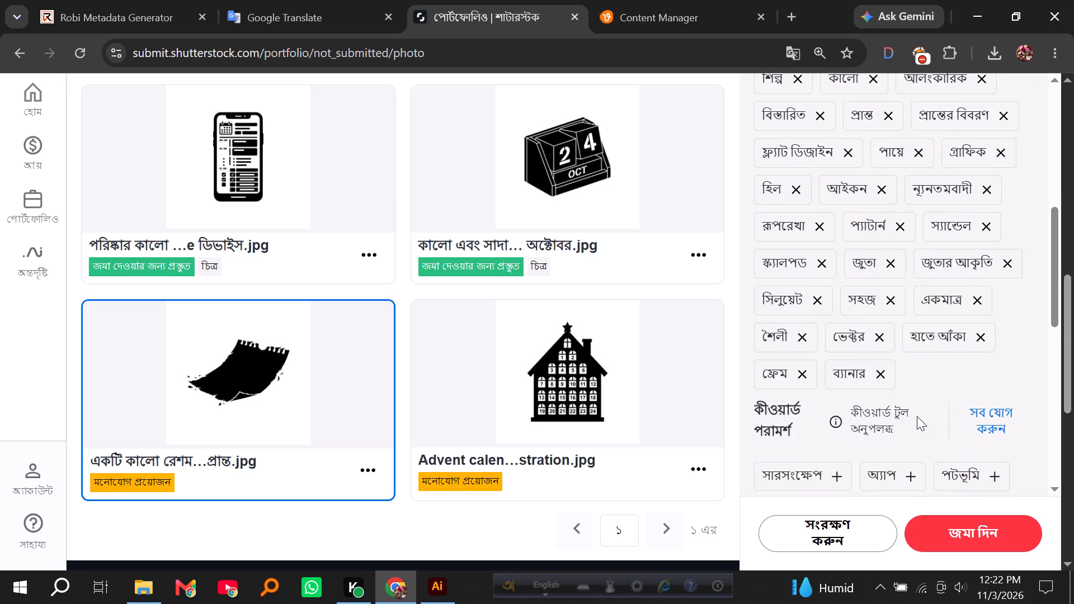
scroll(917, 416, up, 2)
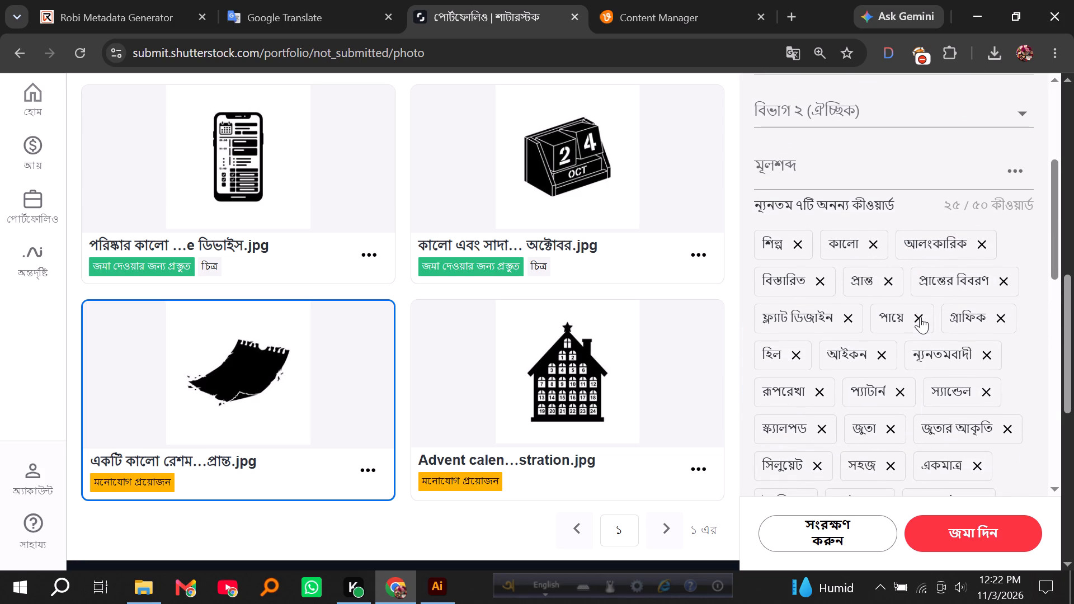
click(920, 317)
Remove the torn paper's keywords হিল, আইকন, স্যান্ডেল, স্ক্যালপড, জুতার আকৃতি, the remaining জুতা, and একমাত্র.
scroll(916, 369, up, 1)
scroll(891, 402, down, 2)
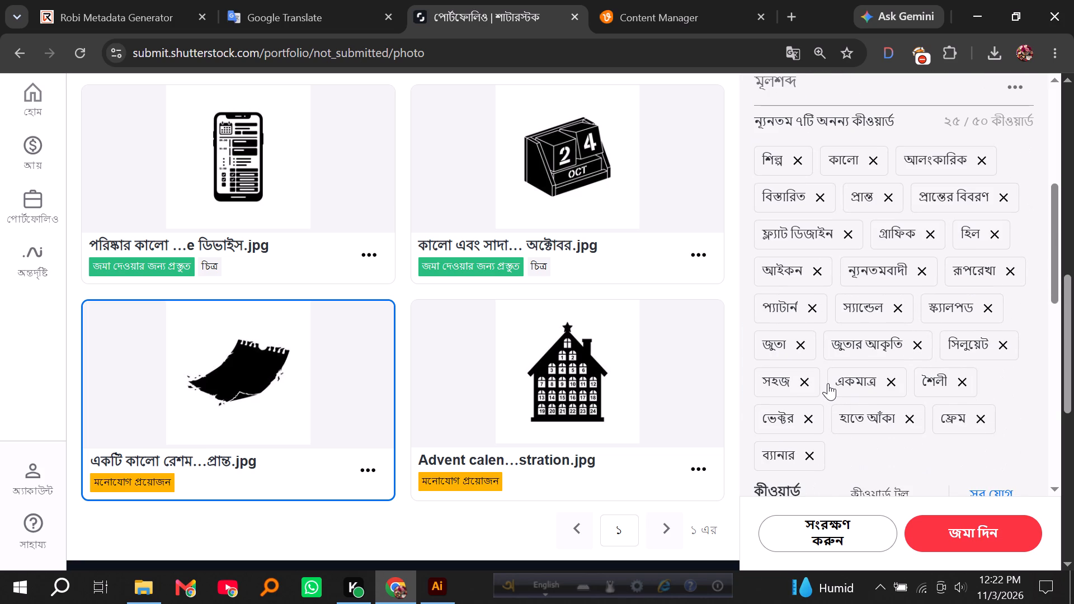
click(993, 232)
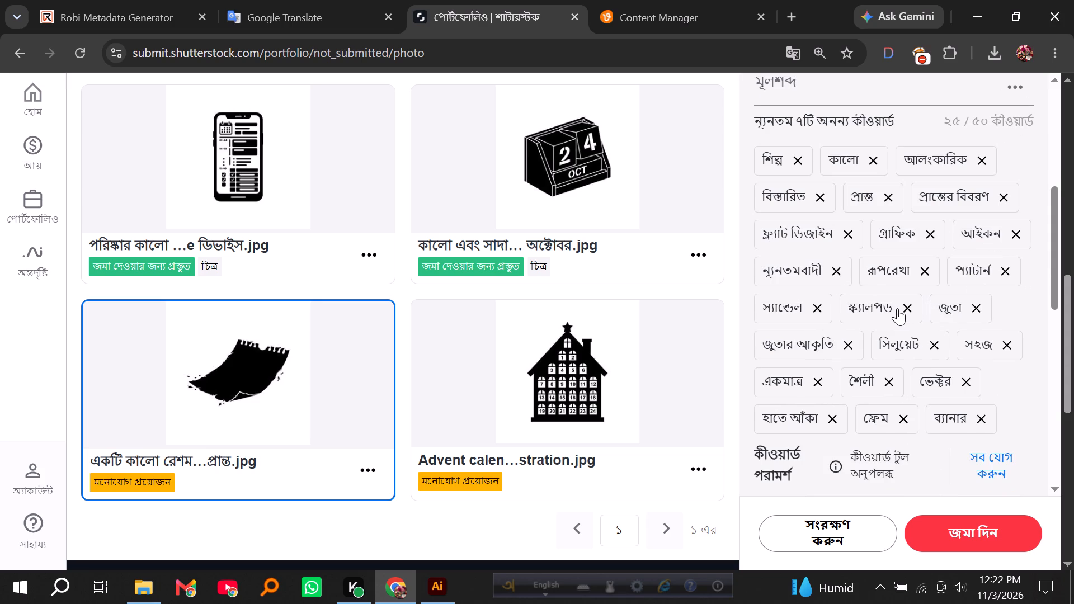
click(1019, 230)
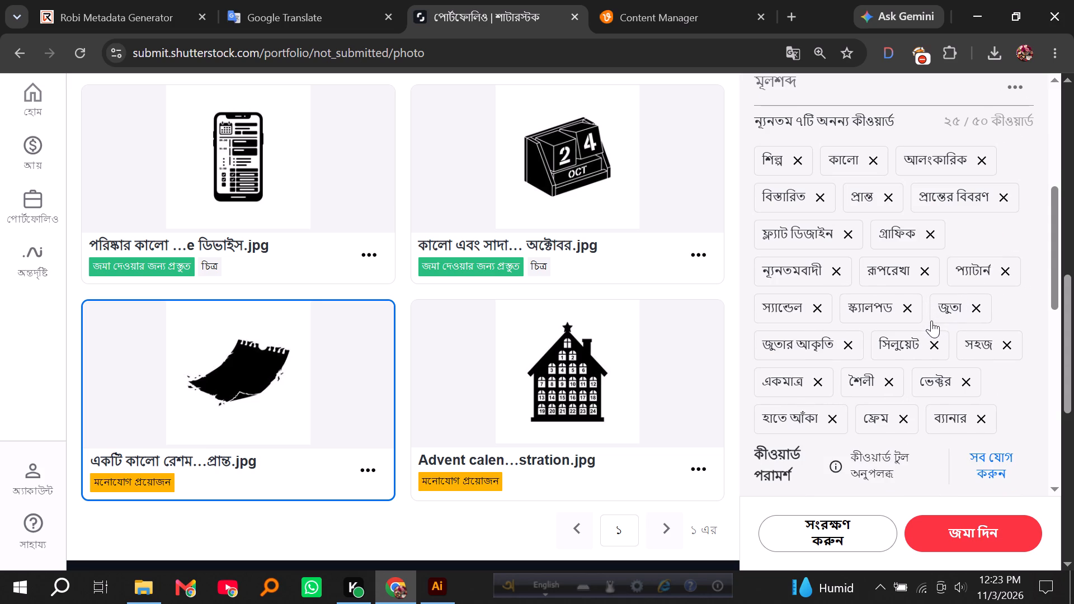
click(819, 306)
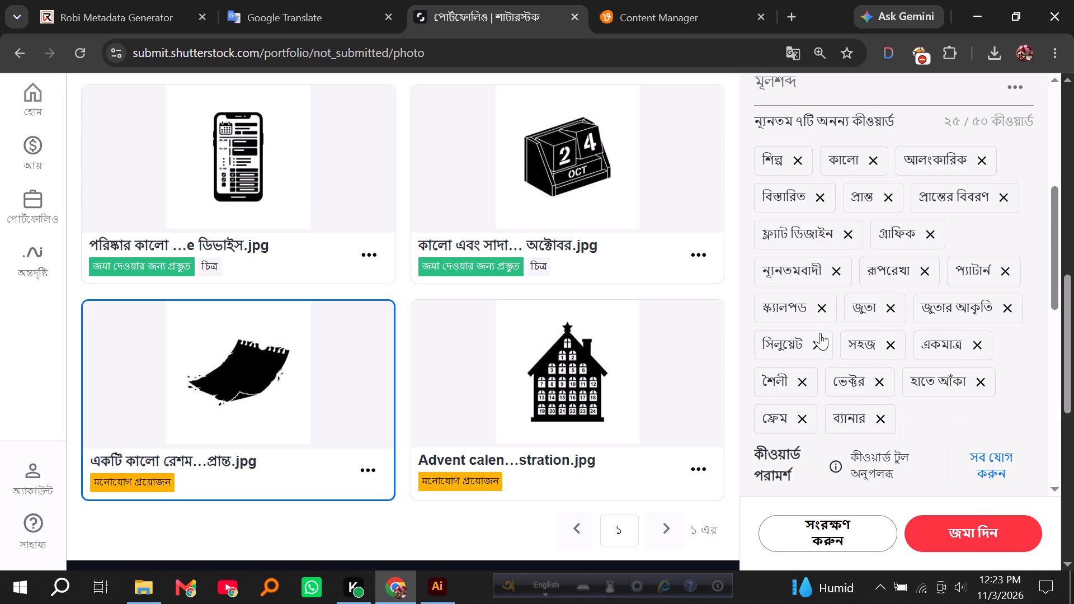
click(821, 305)
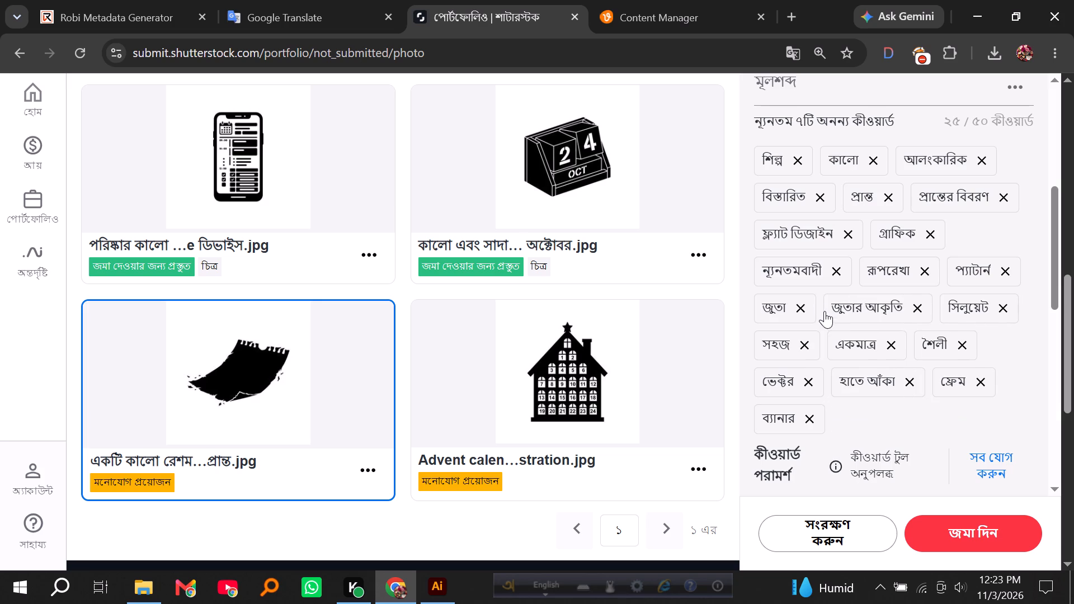
click(918, 305)
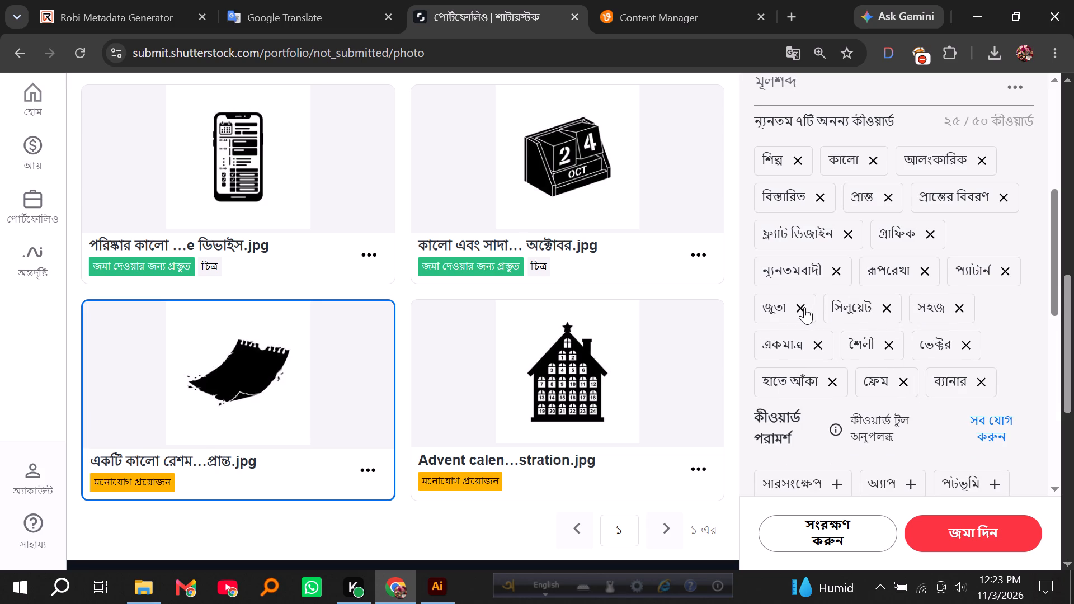
click(801, 304)
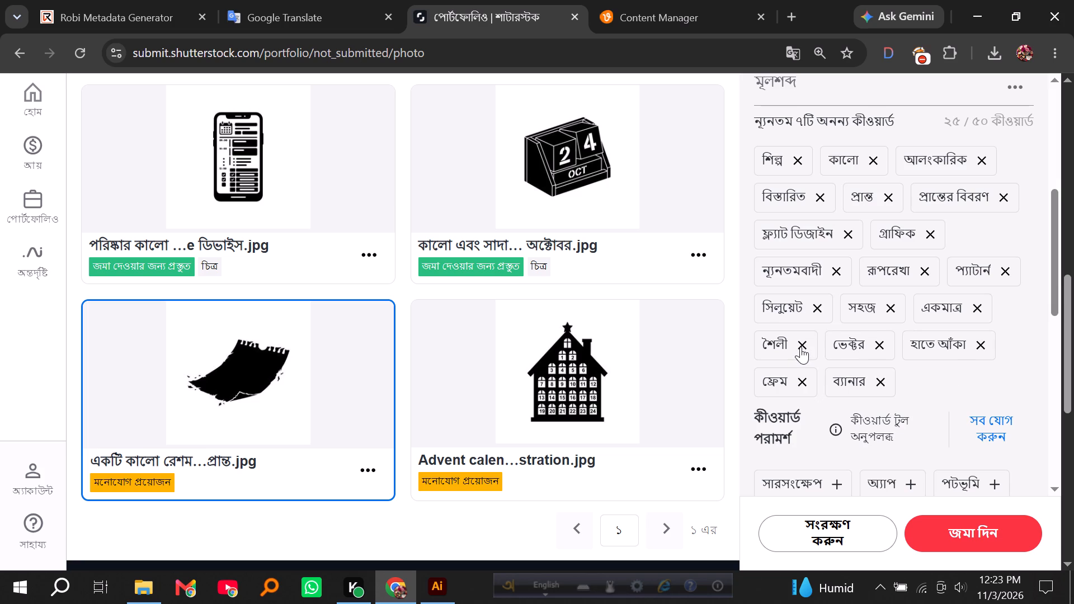
click(975, 307)
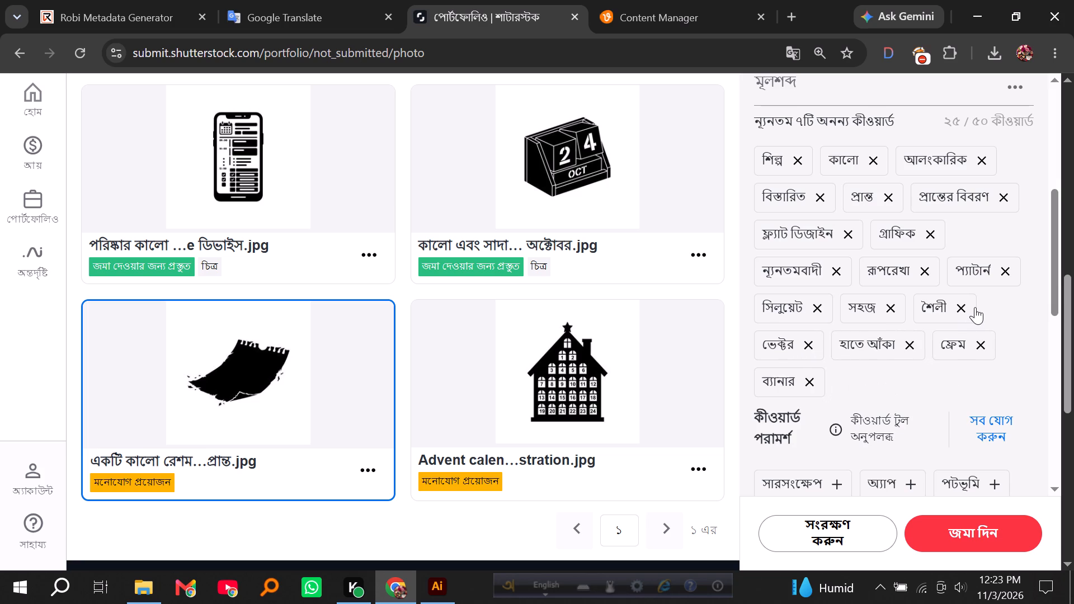
Add the suggested keyword ক্যালিগ্রাফি (calligraphy) to the torn paper illustration.
scroll(1021, 296, down, 3)
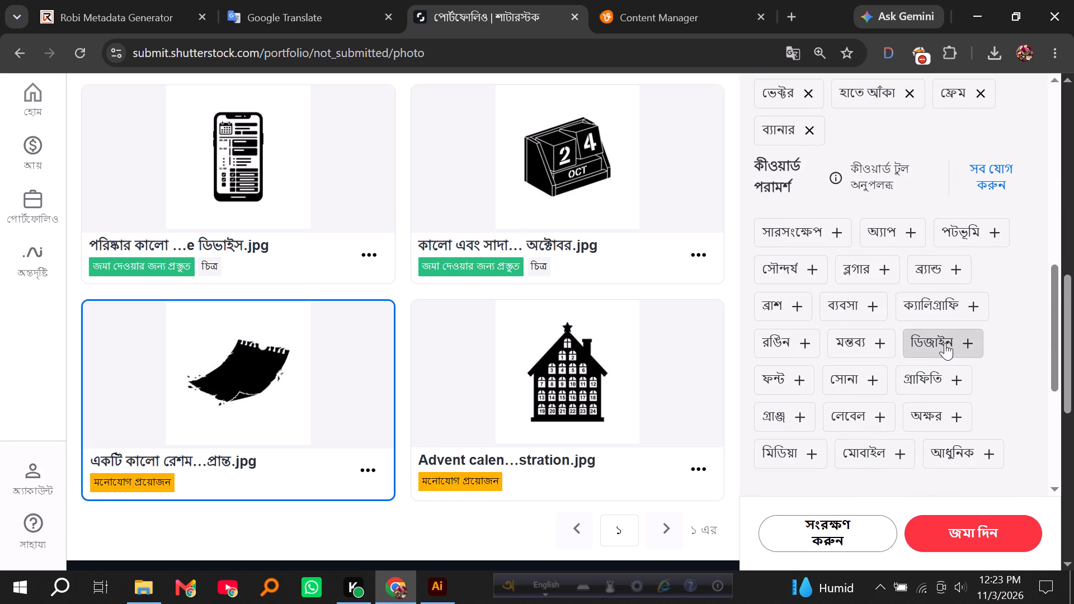
click(930, 291)
scroll(816, 469, down, 1)
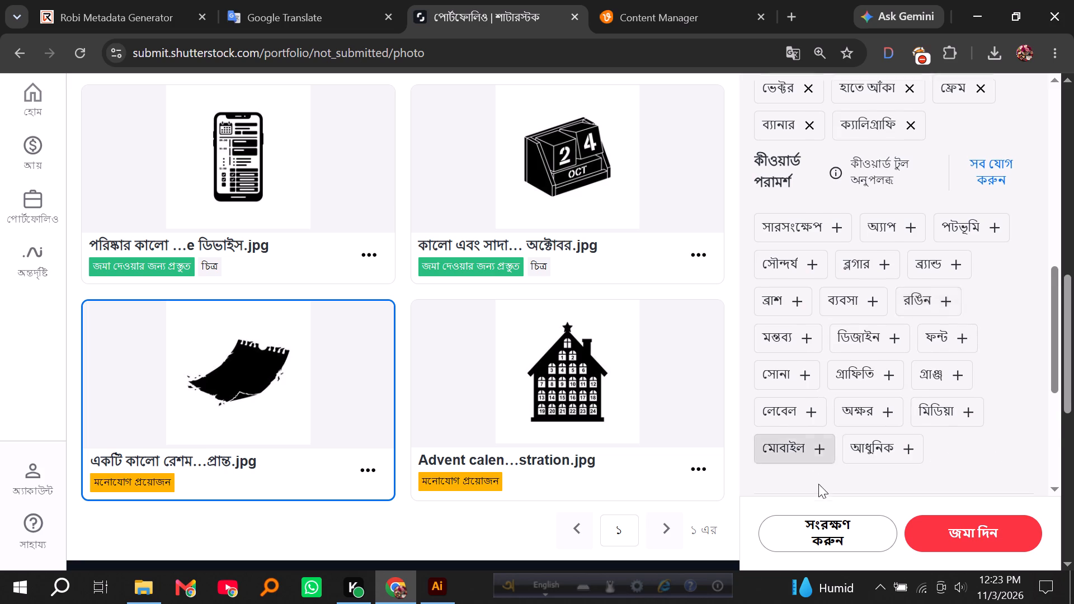
Save the torn paper illustration's Shutterstock entry.
scroll(818, 484, down, 1)
click(816, 527)
Copy the torn paper illustration's keywords from Shutterstock into the keywords of its selected Vecteezy file.
scroll(886, 329, up, 4)
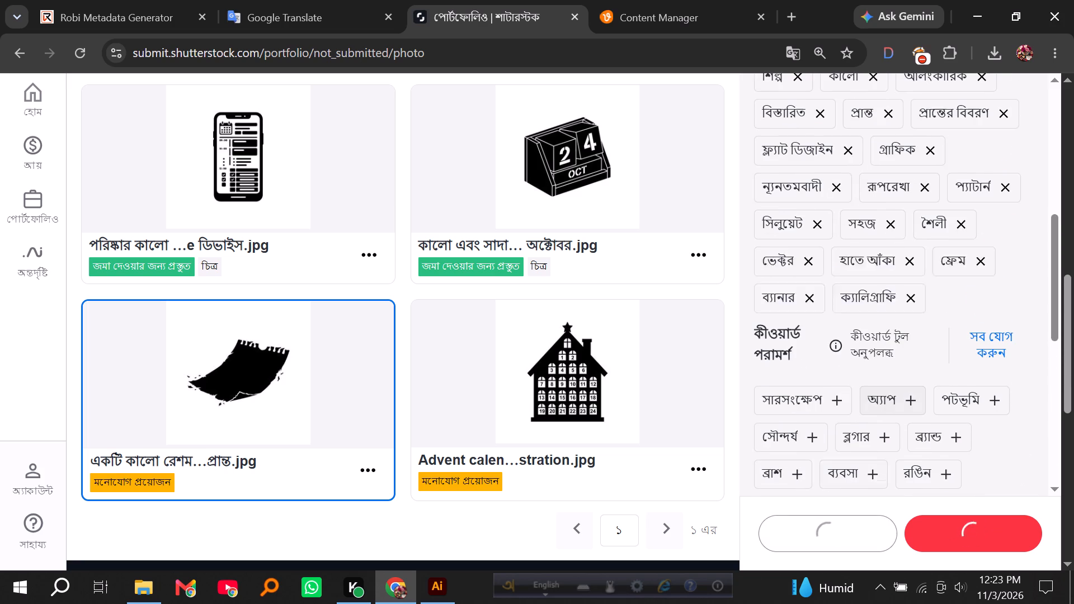
scroll(880, 339, up, 2)
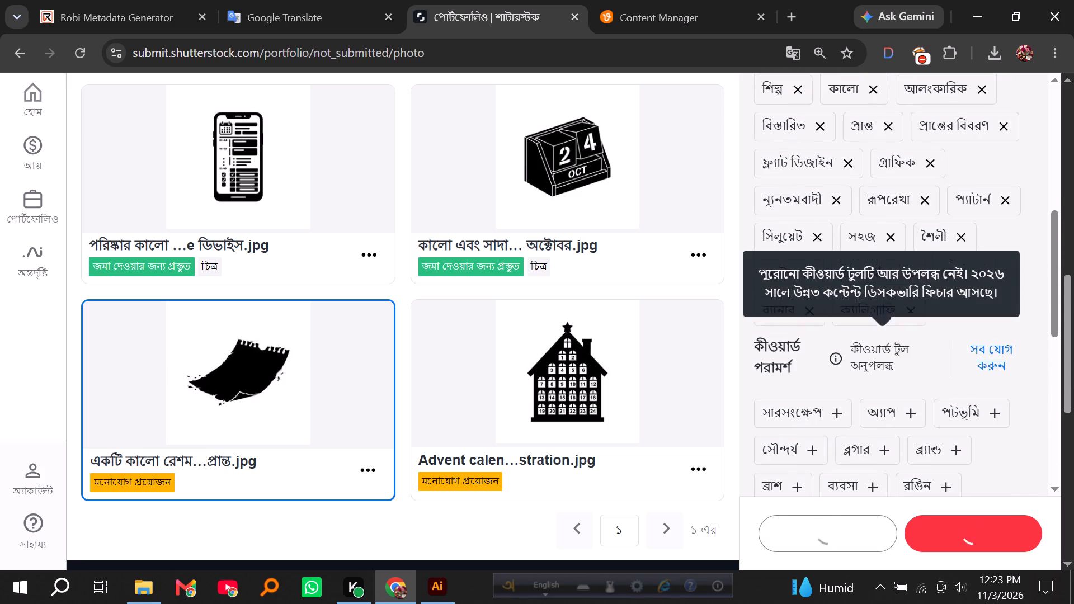
scroll(880, 339, up, 2)
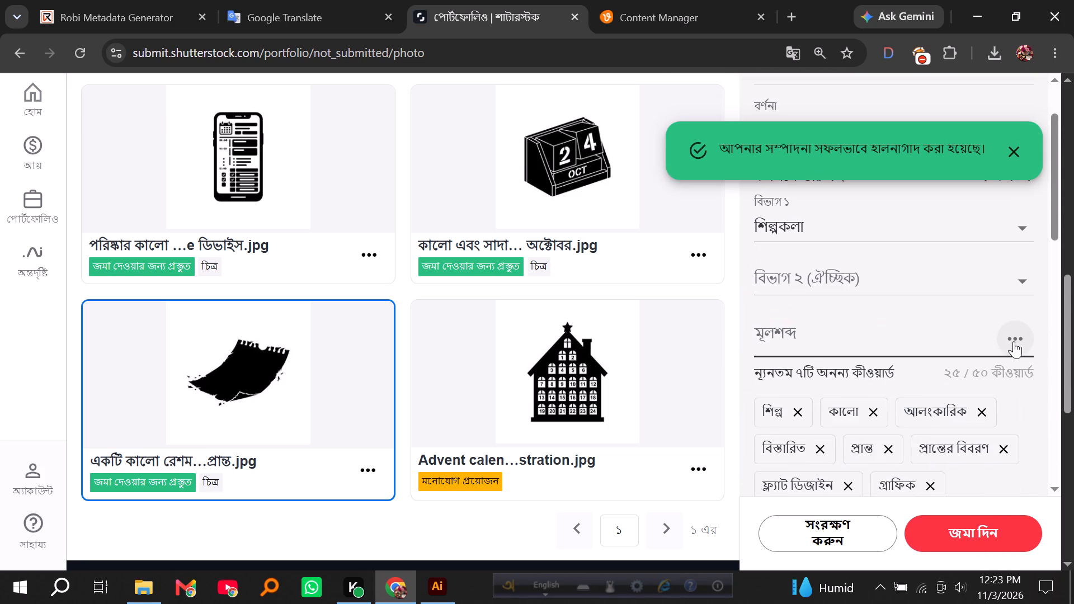
click(1013, 341)
click(956, 375)
click(654, 0)
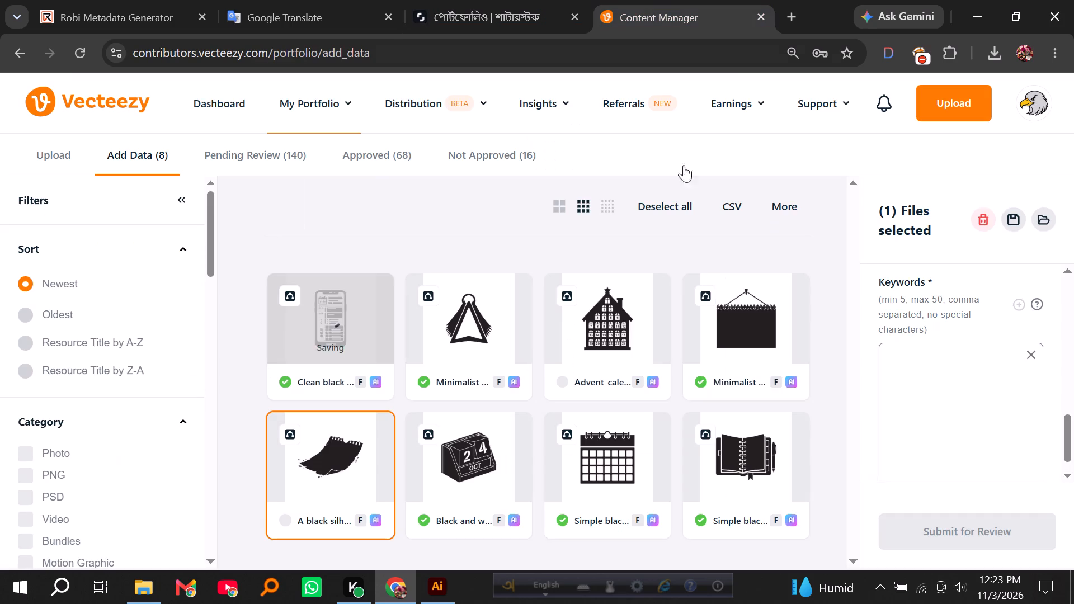
scroll(913, 352, up, 1)
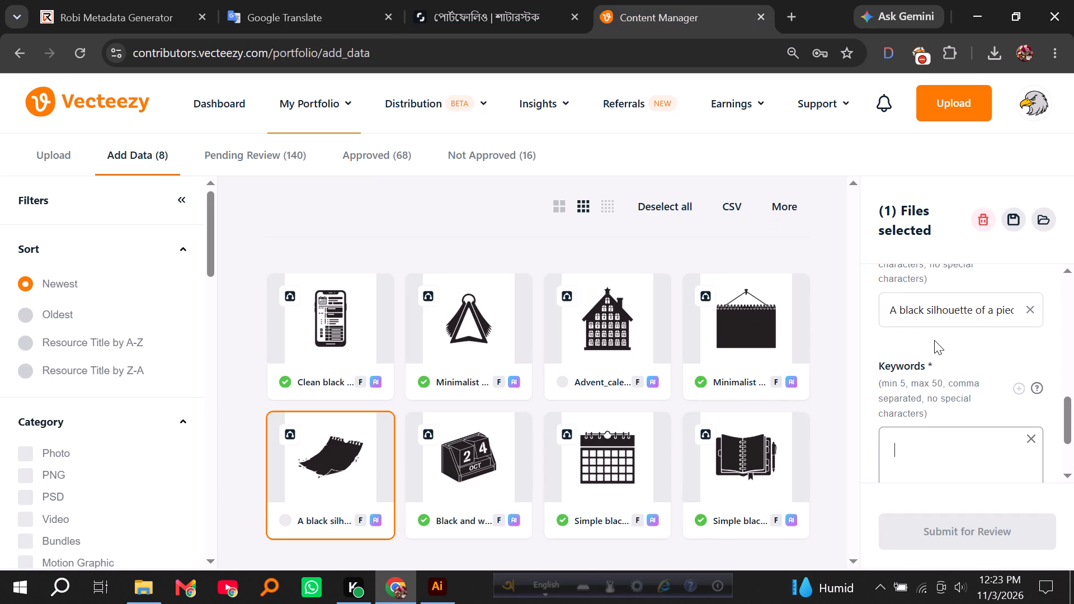
click(916, 451)
key(ctrl+v)
Remove the flagged keyword vector from the torn paper's Vecteezy file and save the file.
scroll(930, 442, down, 4)
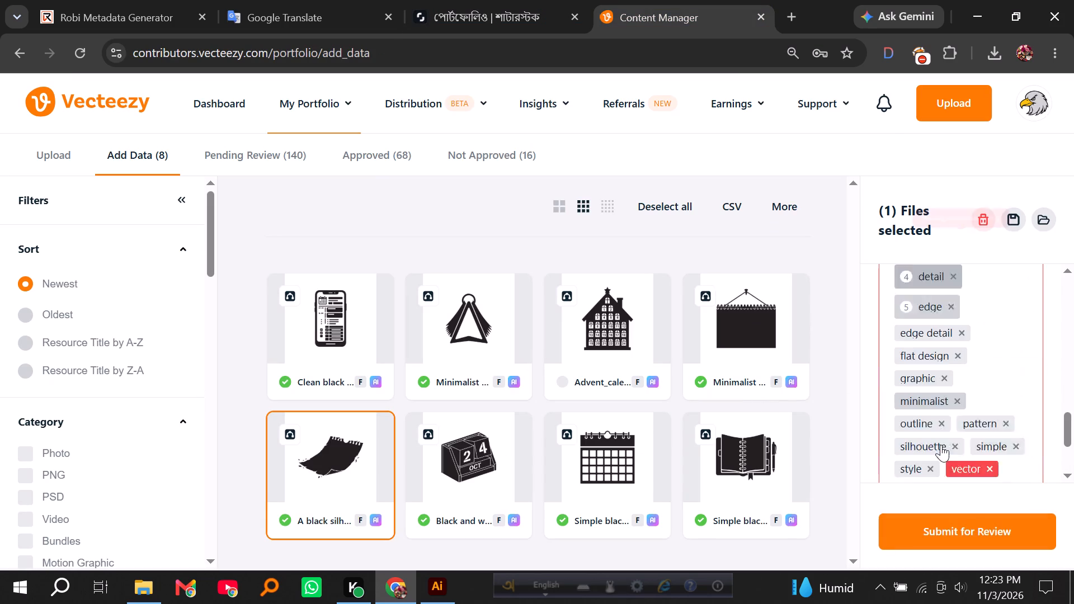
click(990, 429)
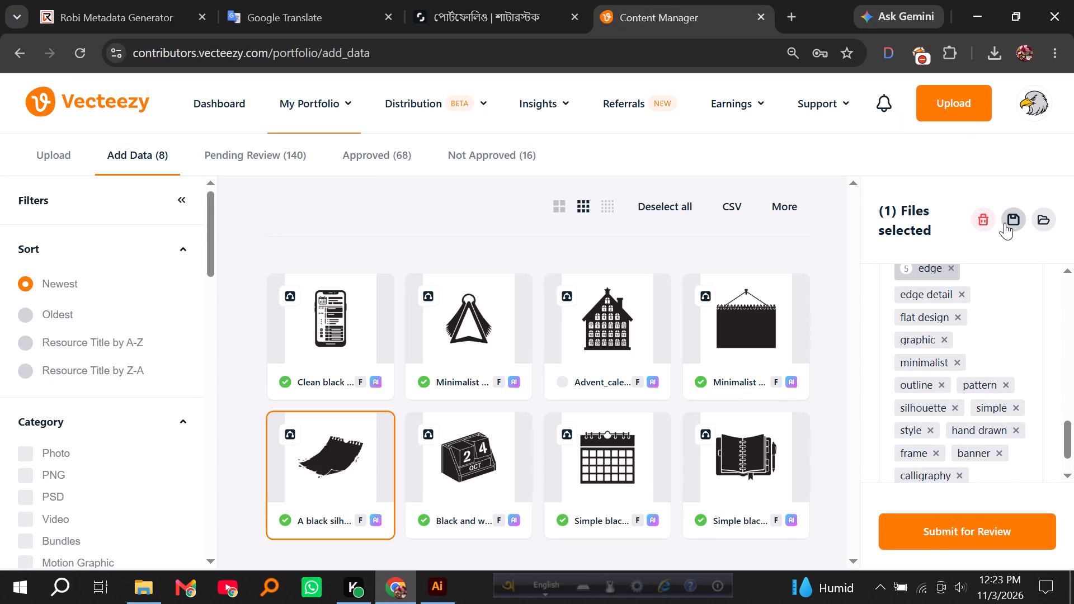
click(1006, 218)
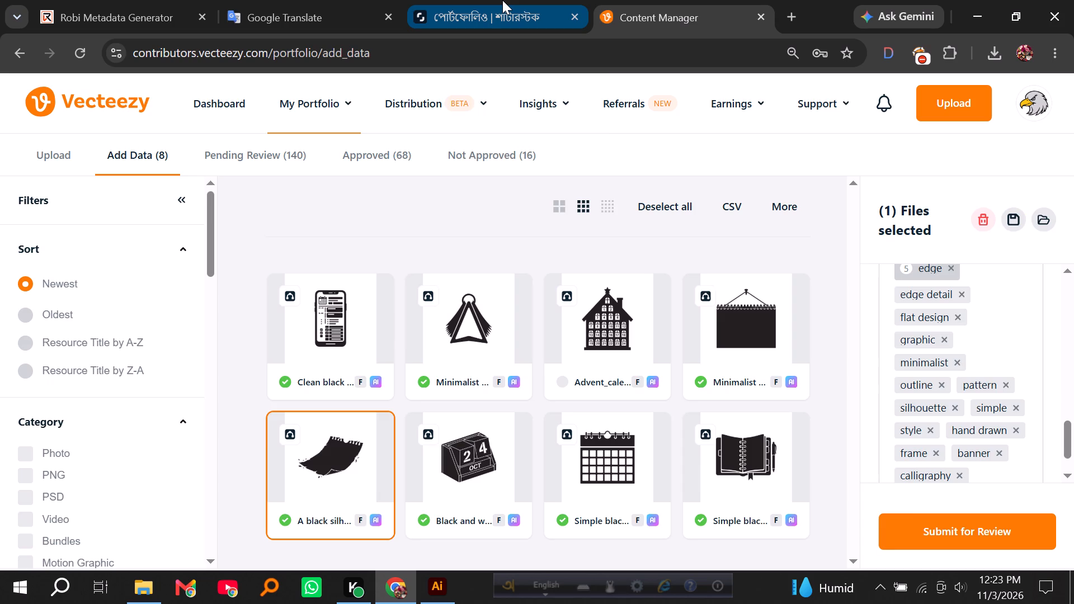
Select the advent calendar house illustration on Shutterstock and set its first category to Arts (শিল্পকলা).
click(502, 0)
click(573, 379)
scroll(832, 352, up, 3)
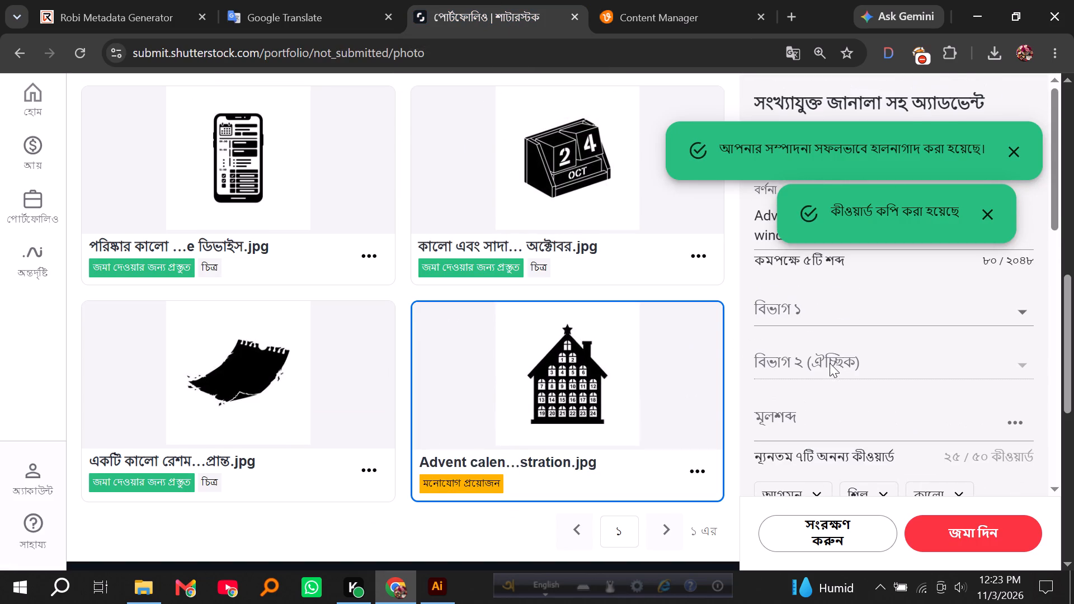
scroll(830, 363, up, 1)
click(795, 319)
click(788, 243)
Copy the advent calendar house's Shutterstock description into its Vecteezy file, replacing the title Mobile.
scroll(615, 395, down, 1)
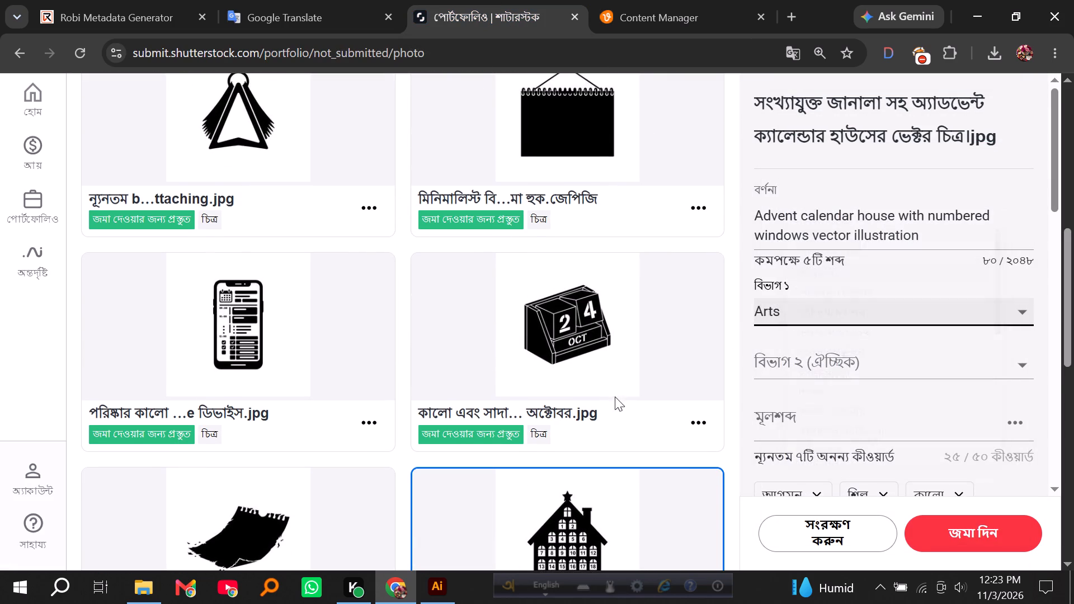
scroll(806, 350, up, 1)
triple_click(802, 226)
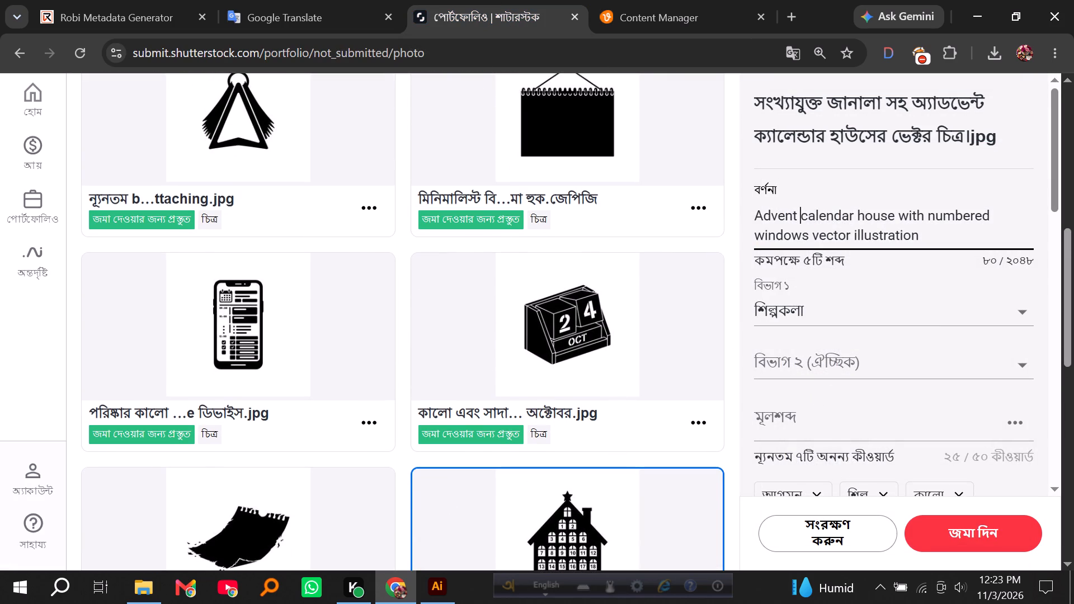
double_click(802, 224)
key(ctrl+c)
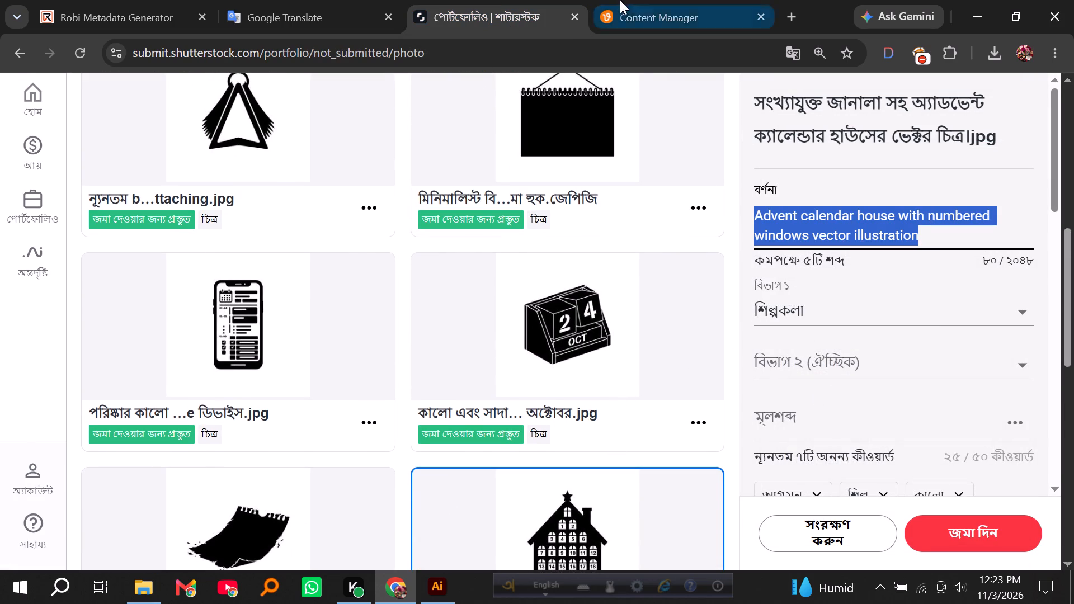
click(632, 0)
click(626, 328)
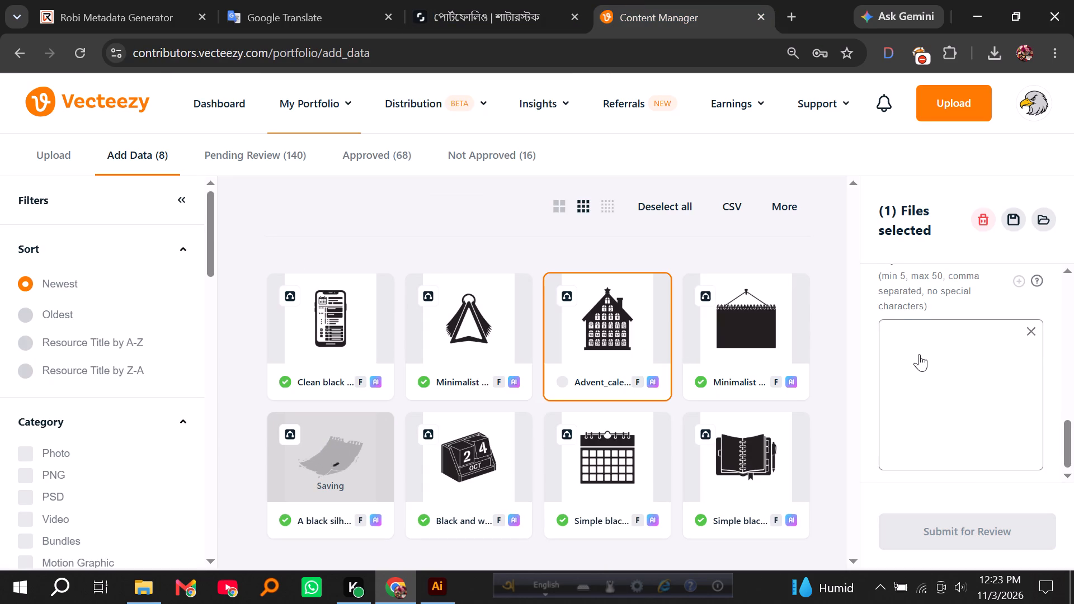
scroll(919, 354, up, 1)
drag(941, 289, 849, 282)
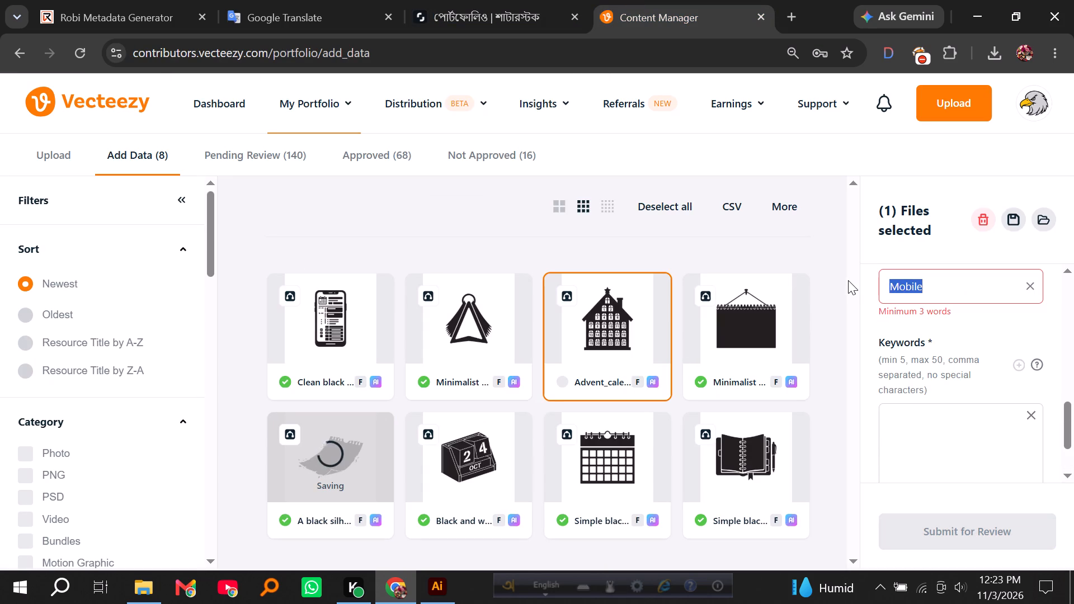
key(ctrl+v)
Remove the word vector from the advent calendar house's Vecteezy title.
key(Up)
key(Right)
key(Right)
key(Right)
key(Right)
key(Right)
key(Right)
key(Right)
key(Right)
key(Right)
key(Right)
key(Right)
key(Right)
key(Right)
key(Right)
key(Right)
key(Right)
key(Right)
key(Right)
key(Right)
key(Right)
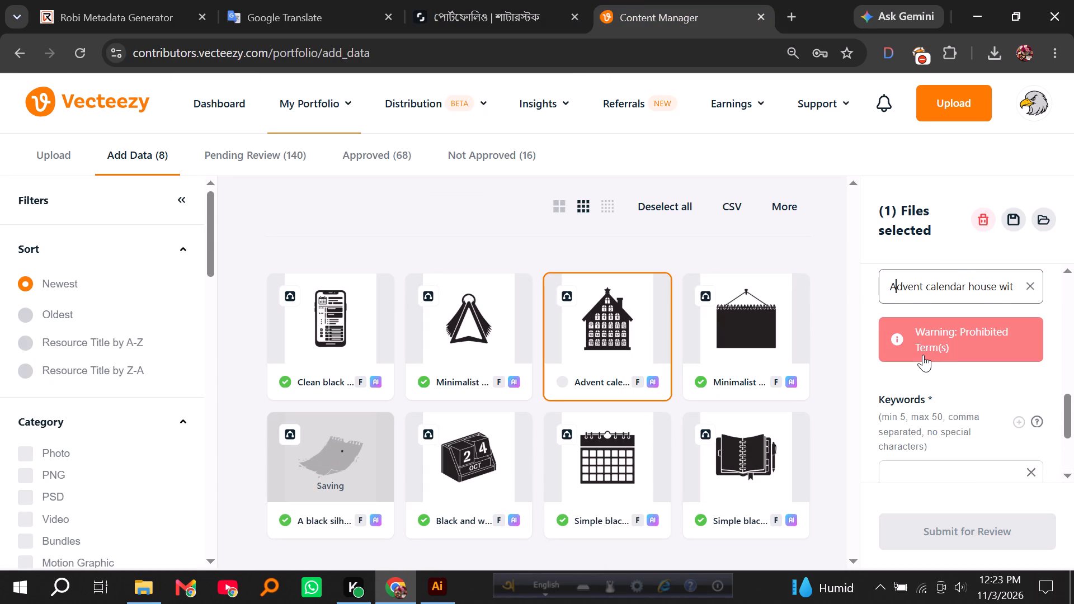
key(Right)
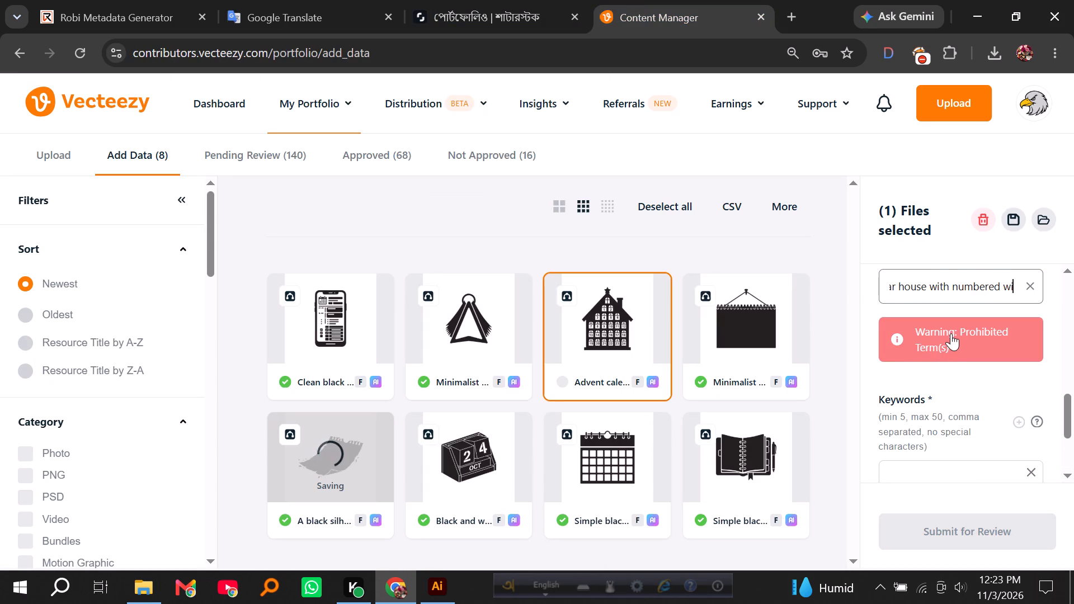
key(Right)
key(Right)
key(Right)
key(Right)
key(Right)
key(Right)
key(Right)
key(Right)
key(Right)
key(Right)
key(Right)
key(Right)
key(Right)
key(Right)
key(Right)
key(Right)
key(Right)
key(Right)
key(Right)
key(Right)
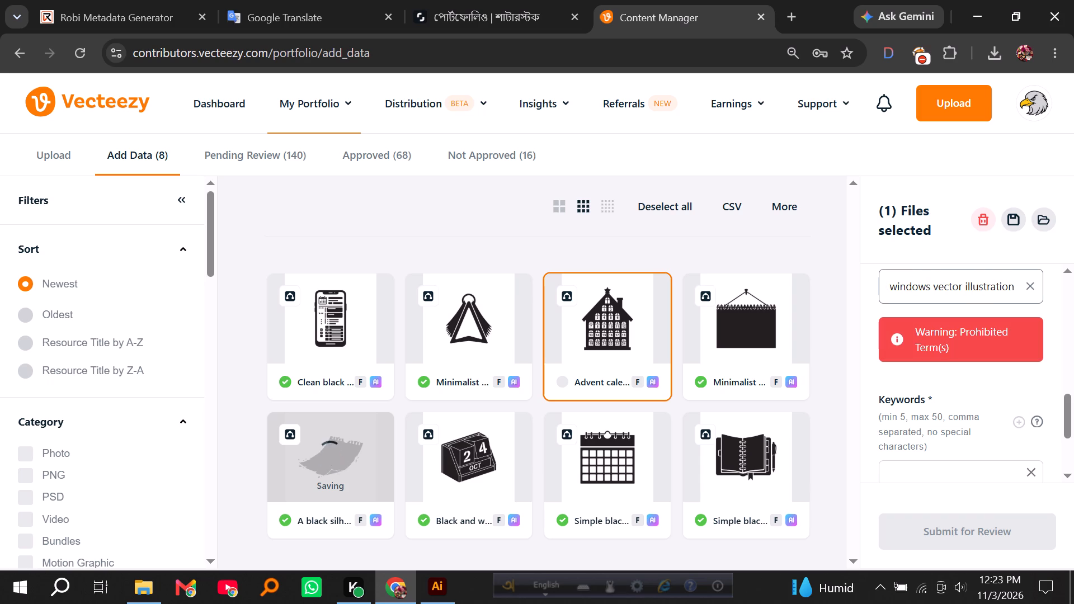
drag(962, 285, 935, 281)
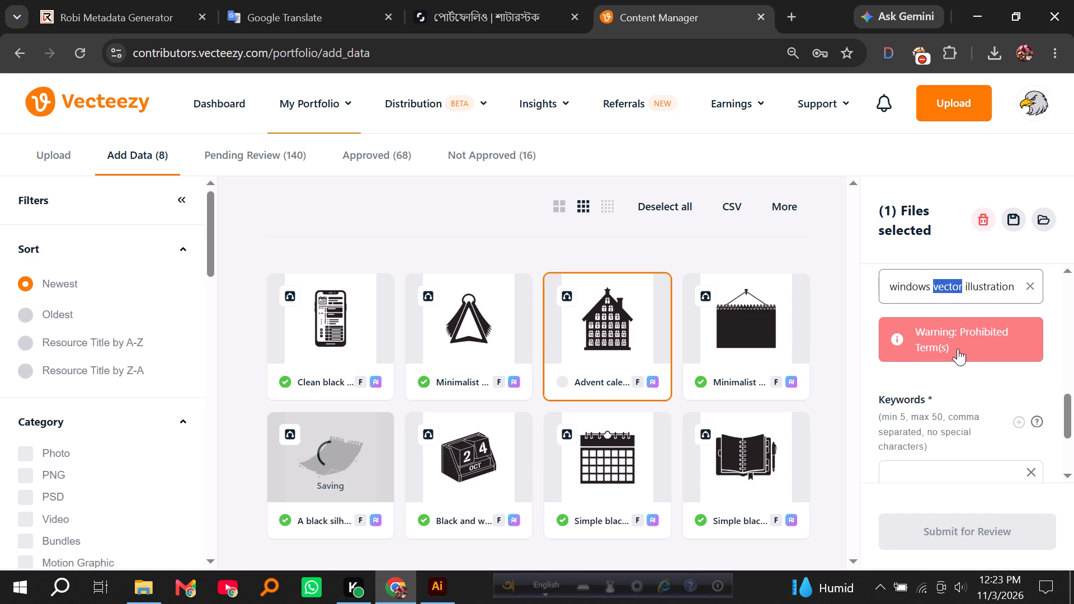
key(BackSpace)
key(BackSpace)
click(943, 430)
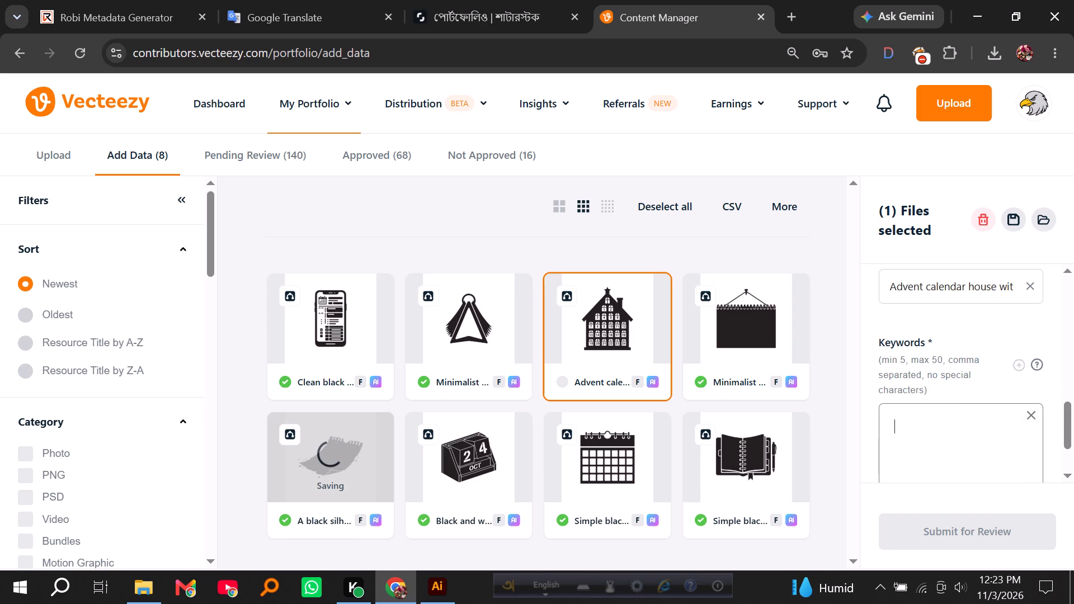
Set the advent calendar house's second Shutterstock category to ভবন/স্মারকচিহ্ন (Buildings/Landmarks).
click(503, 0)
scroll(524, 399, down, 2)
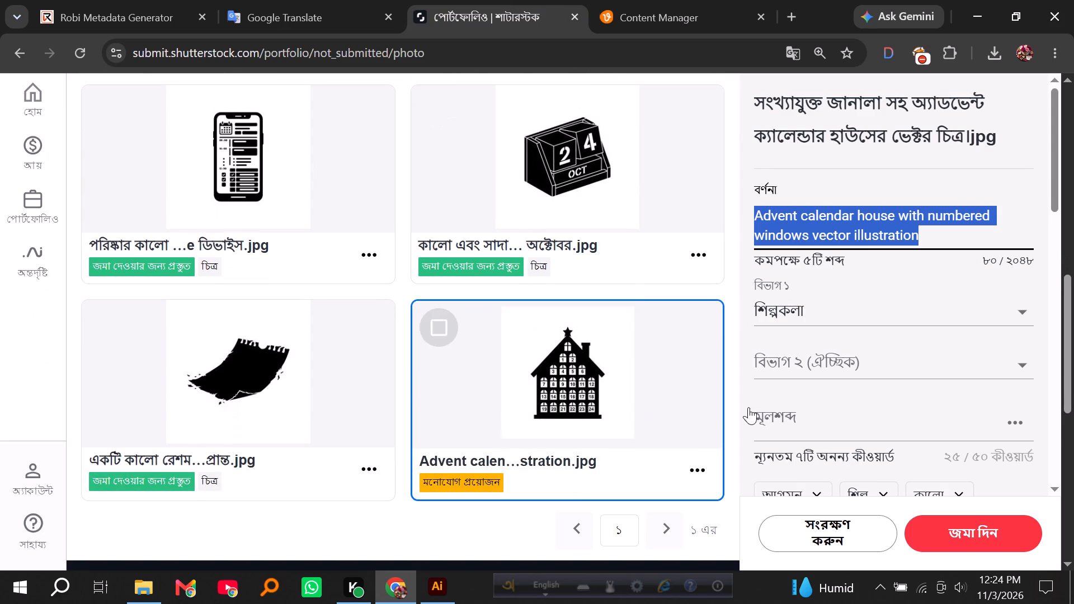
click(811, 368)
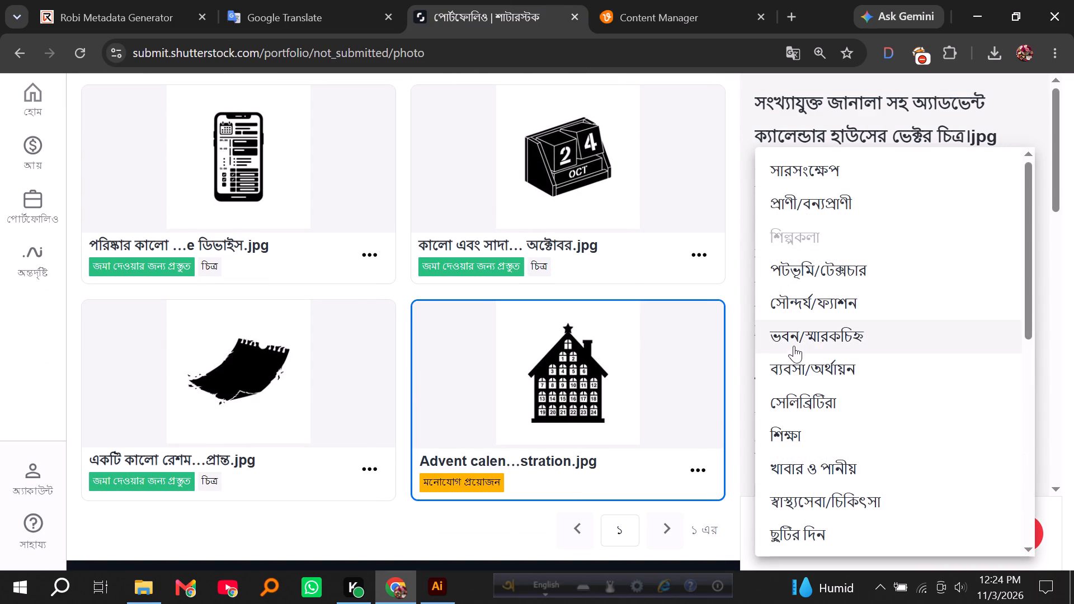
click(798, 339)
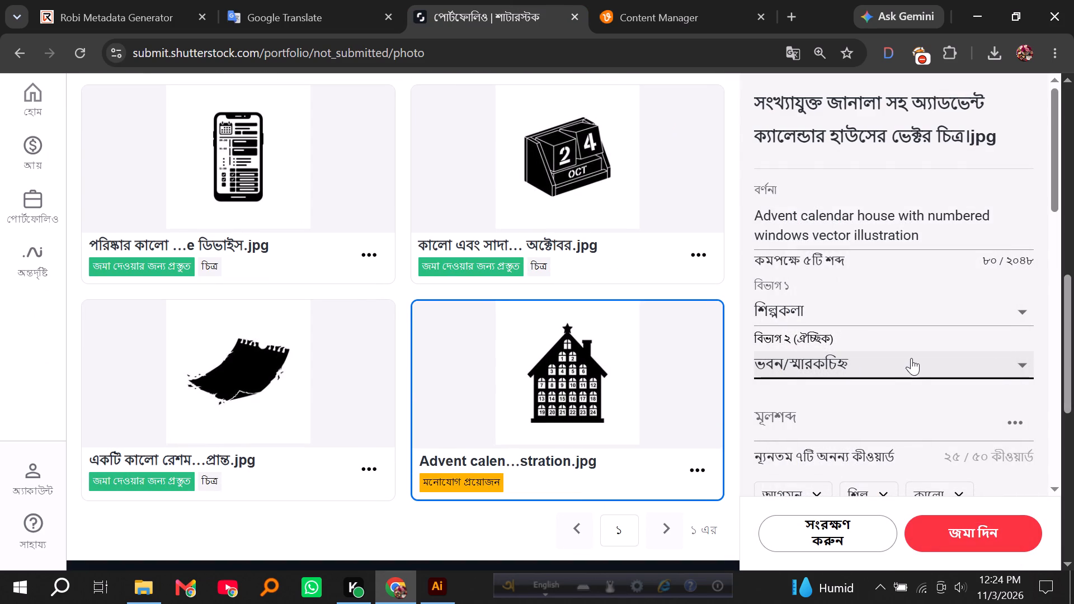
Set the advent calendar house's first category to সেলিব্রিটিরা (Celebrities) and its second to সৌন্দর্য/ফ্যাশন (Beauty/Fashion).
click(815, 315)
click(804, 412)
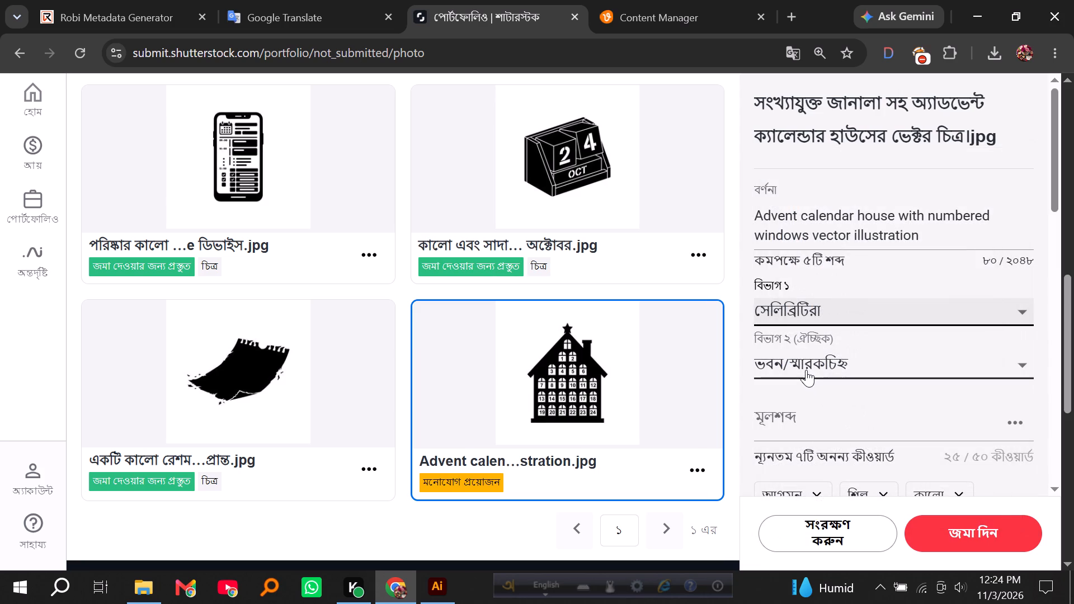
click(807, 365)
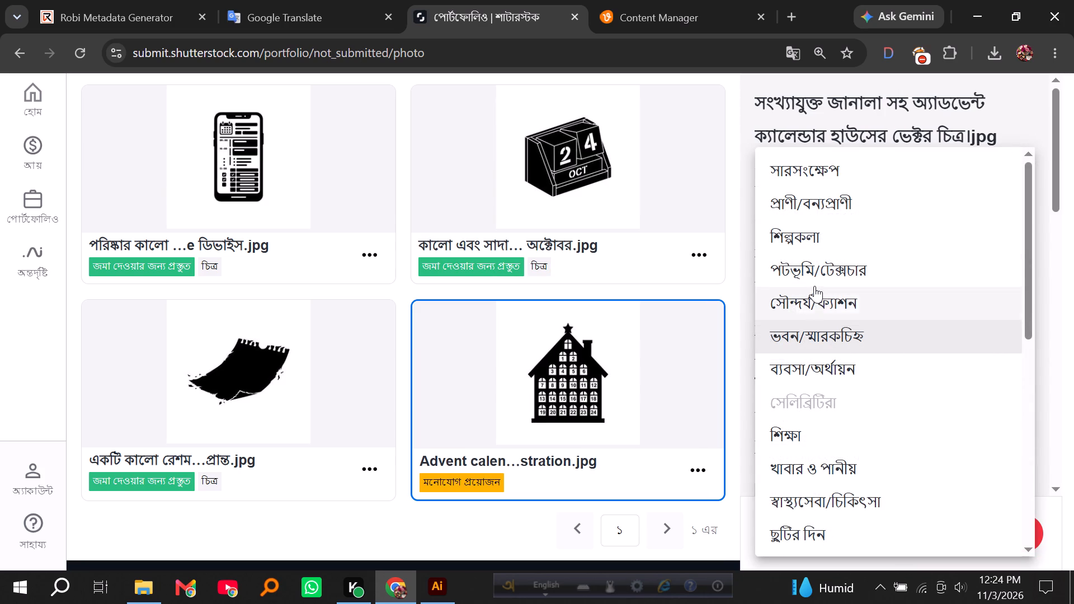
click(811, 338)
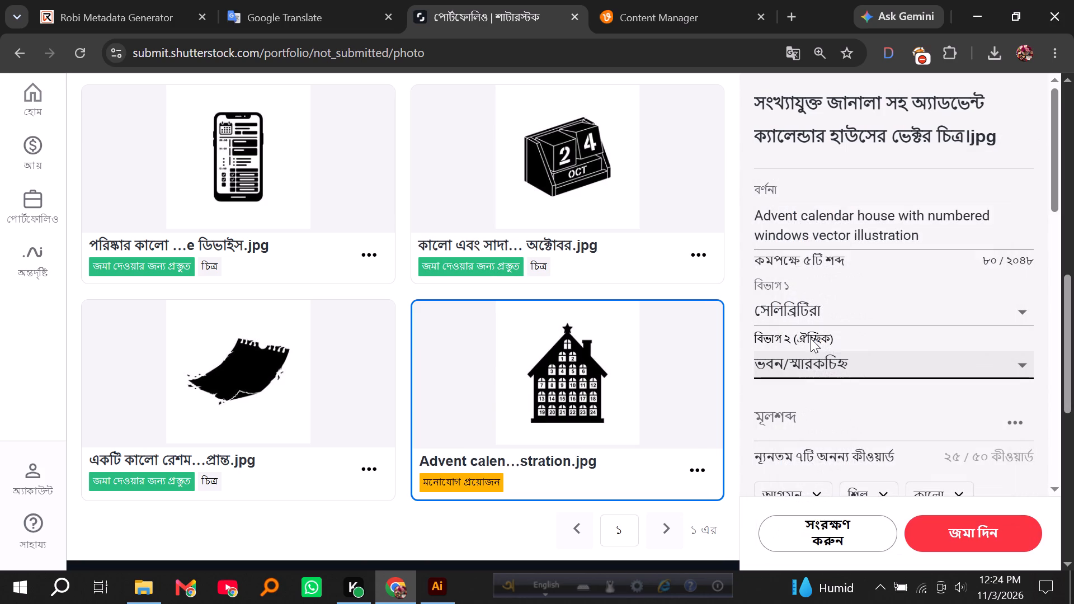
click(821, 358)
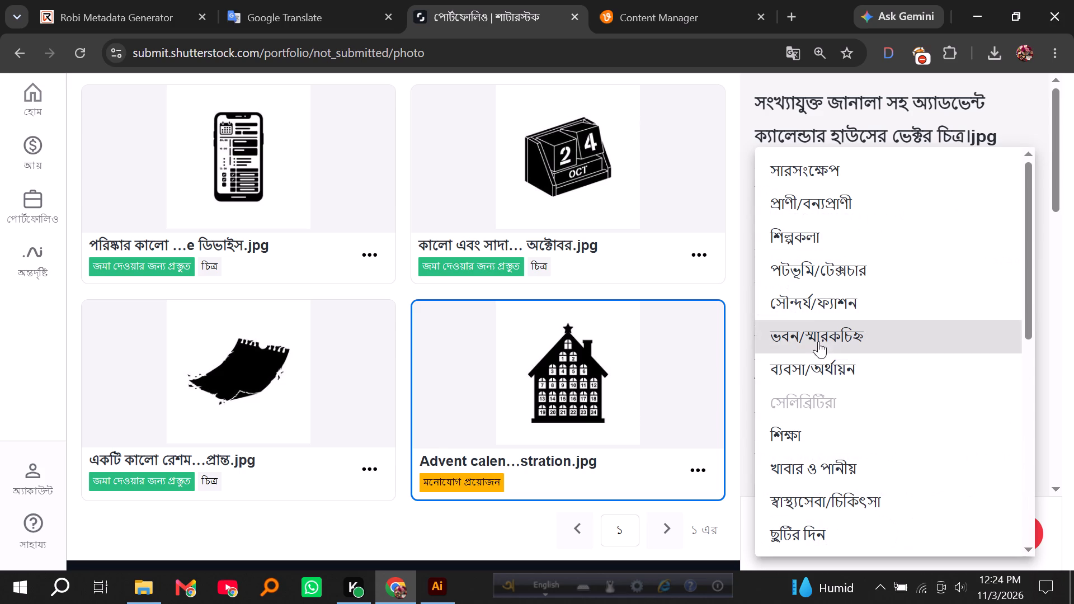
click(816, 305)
Set the advent calendar house's first category to ভবন/স্মারকচিহ্ন (Buildings/Landmarks) and its second to শিল্পকলা (Arts).
click(813, 312)
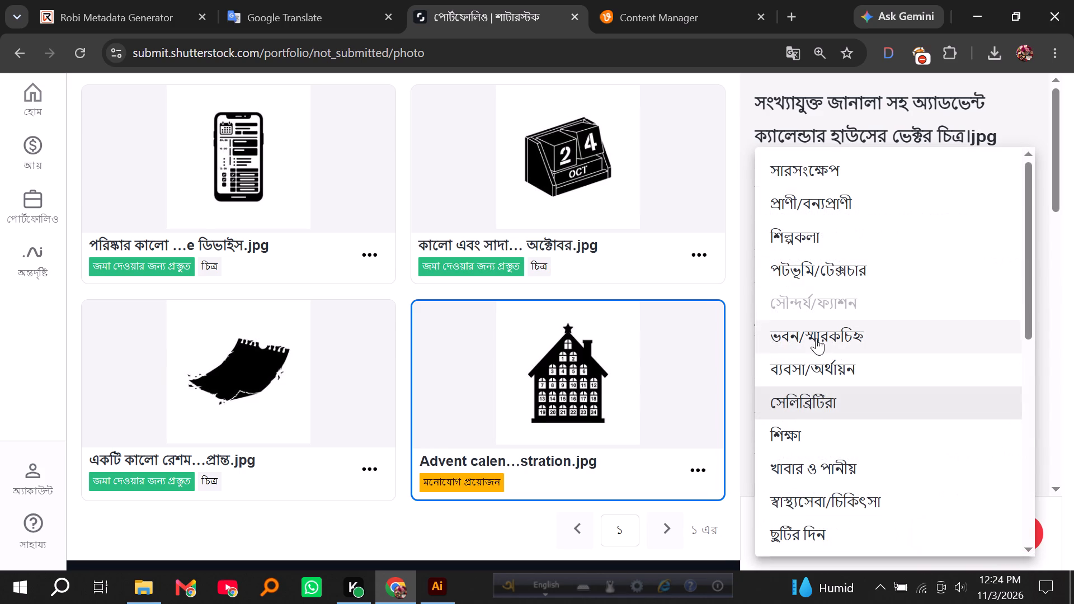
click(816, 338)
click(810, 360)
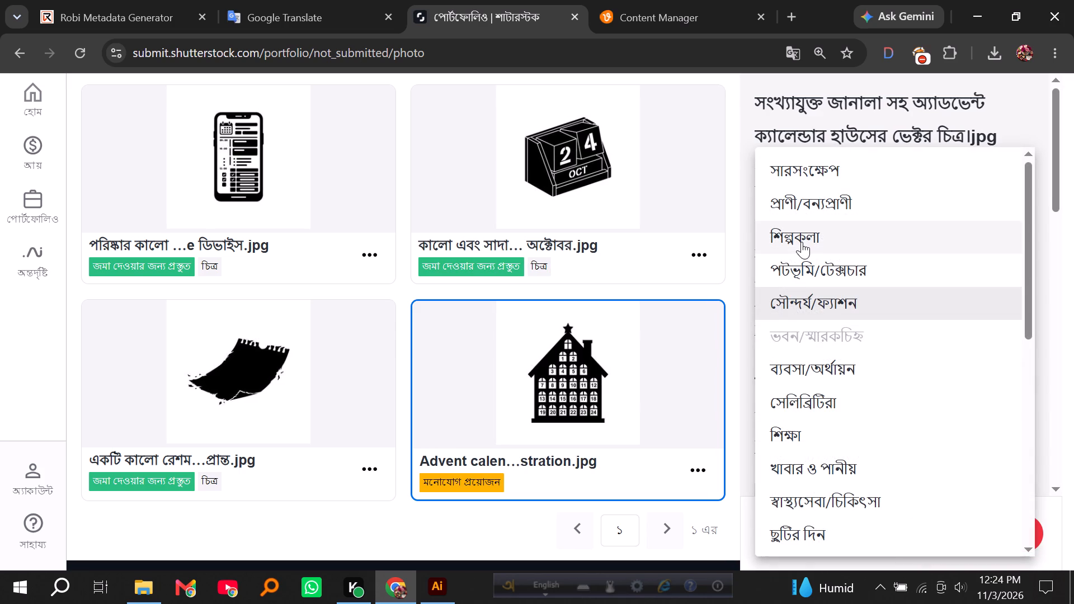
click(731, 277)
click(788, 366)
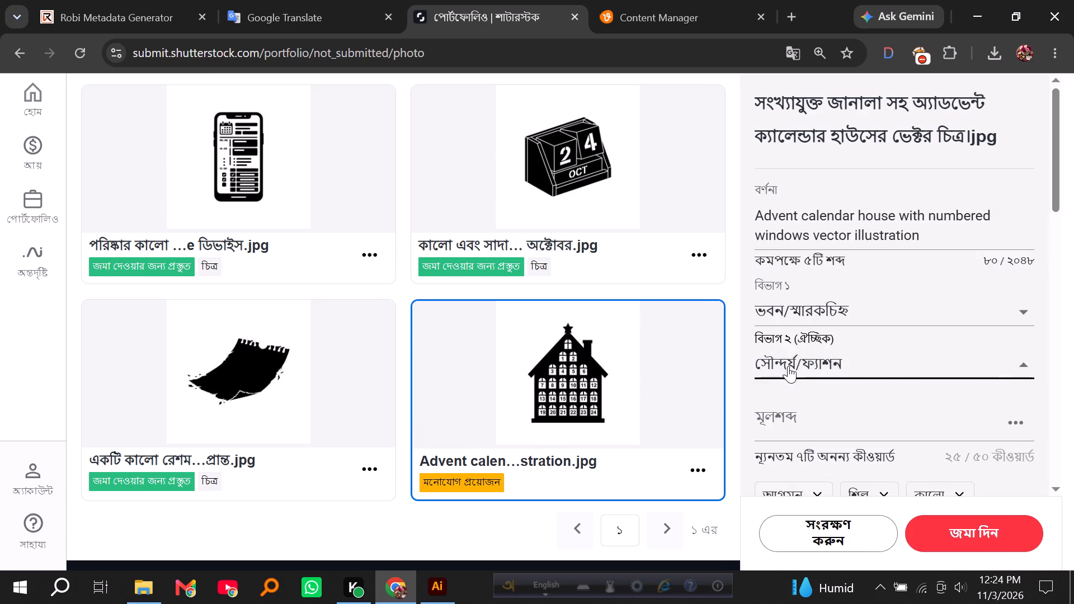
click(798, 239)
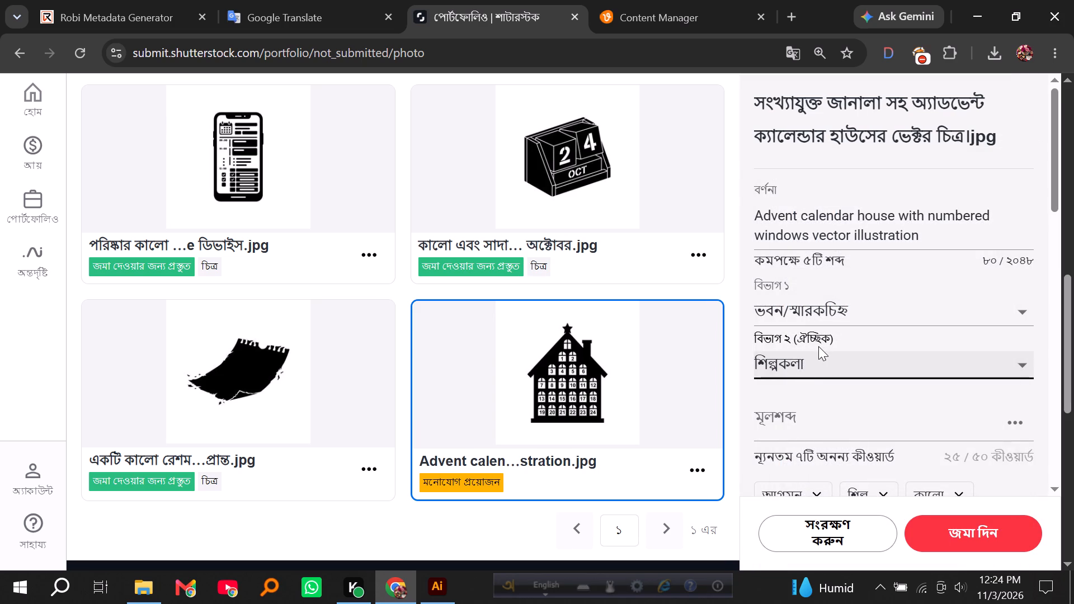
Remove the keyword ক্রিসমাস (Christmas) from the advent calendar house illustration.
scroll(818, 353, down, 4)
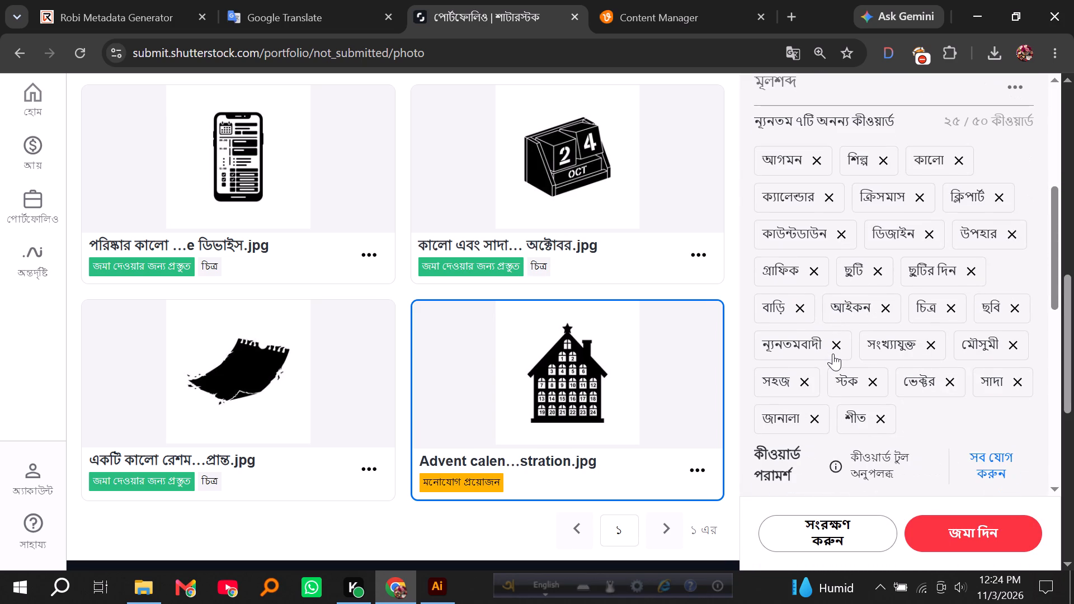
click(921, 195)
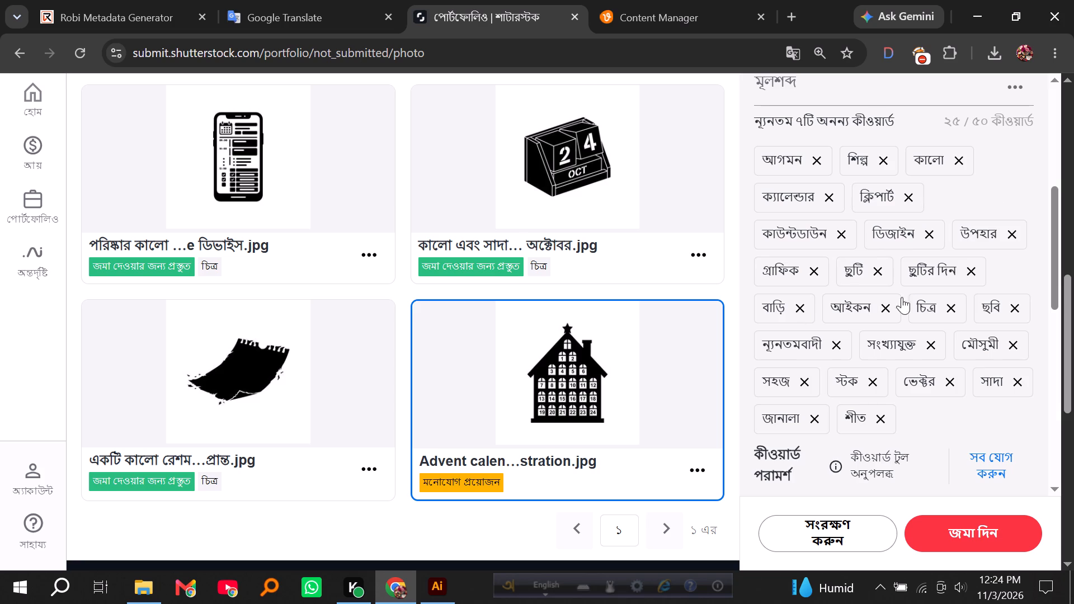
Add the suggested keywords সিলুয়েট (silhouette) and ভবন (building) to the advent calendar house illustration.
scroll(829, 356, down, 1)
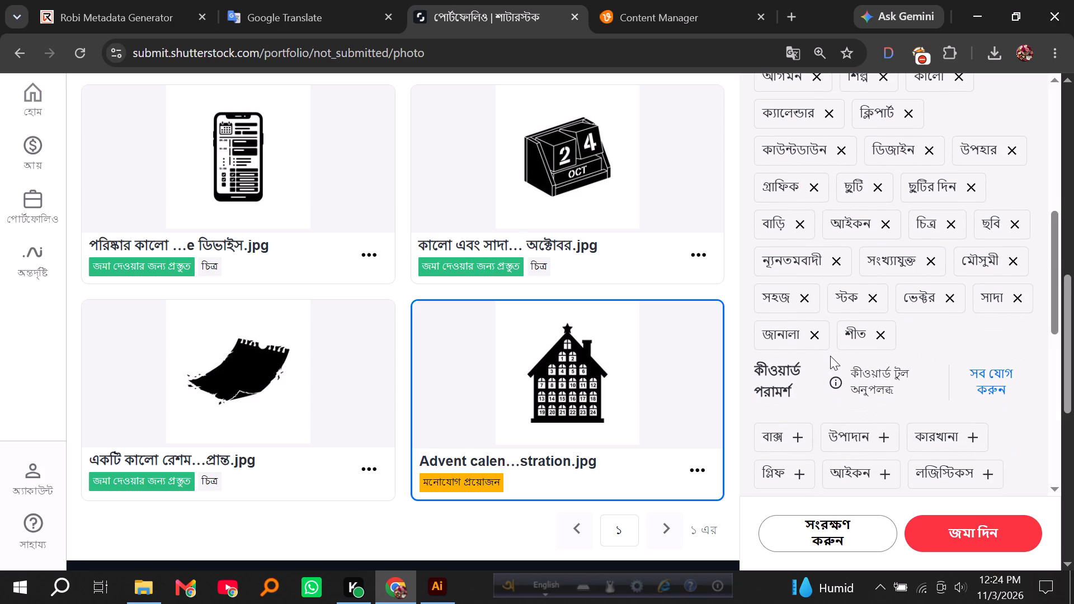
scroll(830, 356, down, 3)
click(860, 259)
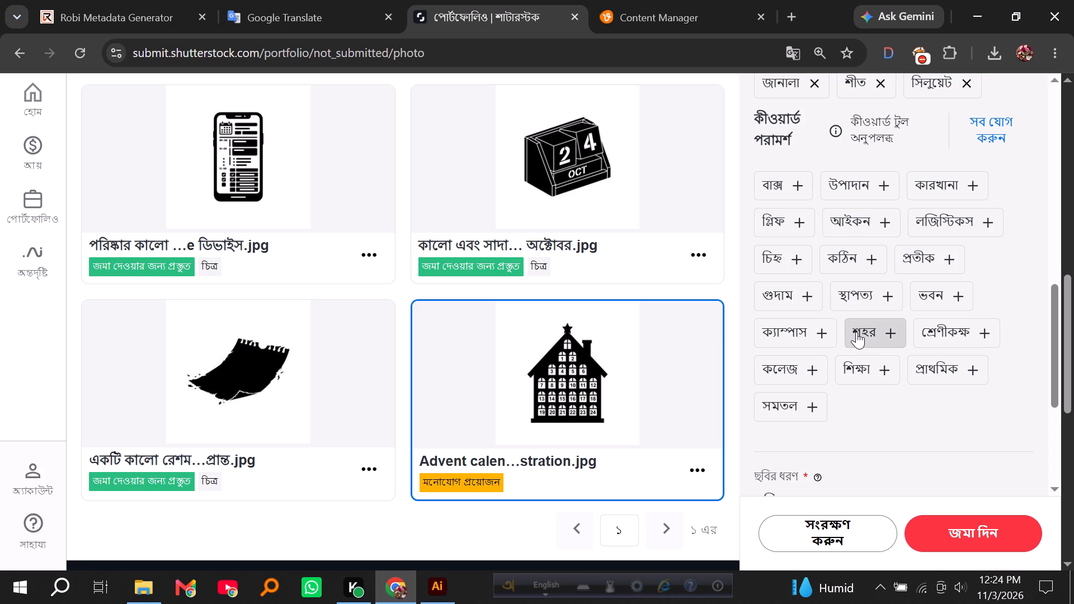
click(926, 299)
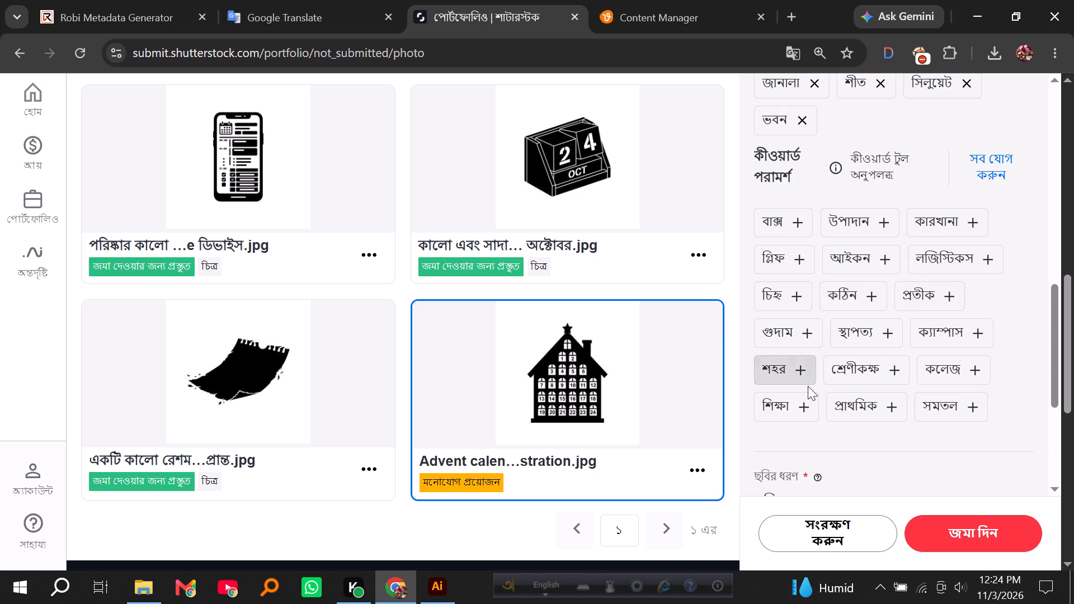
Add the suggested keywords শ্রেণীকক্ষ (classroom), শিক্ষা (education) and স্থাপত্য (architecture) to the advent calendar house illustration.
click(854, 375)
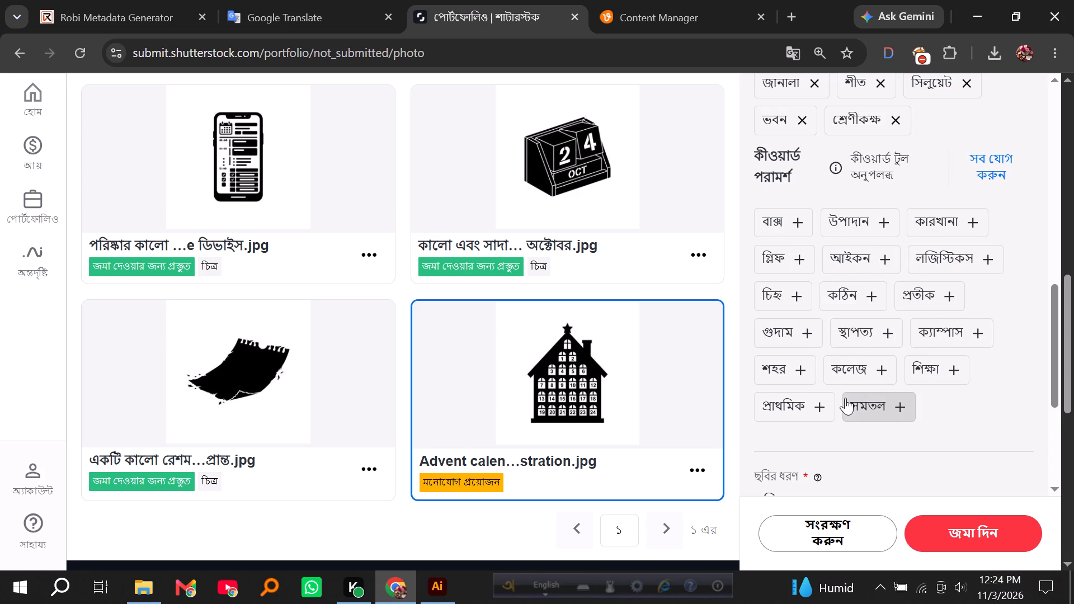
click(925, 363)
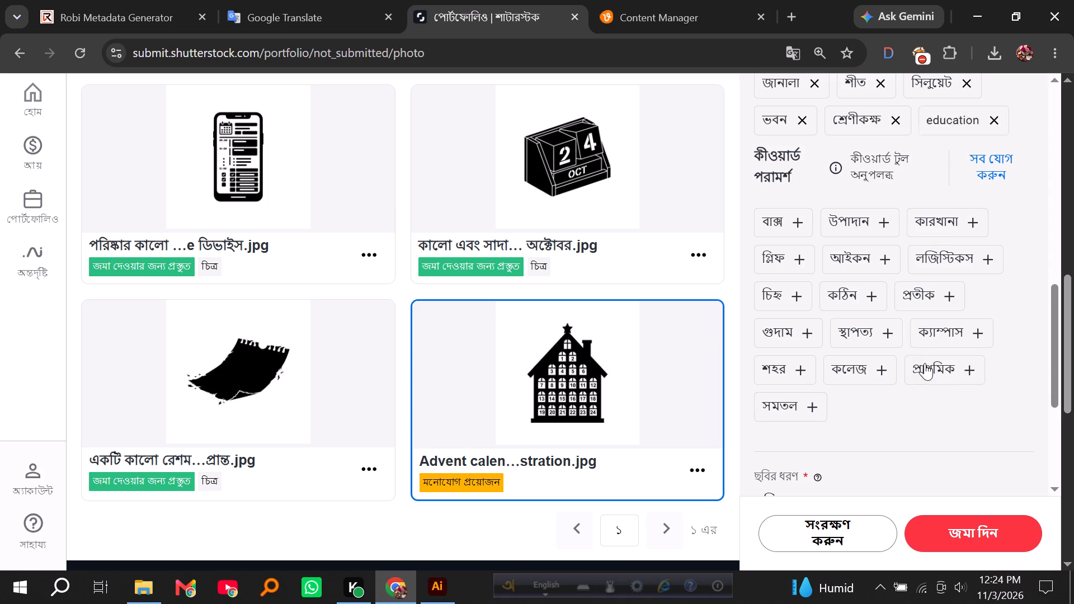
scroll(915, 363, up, 1)
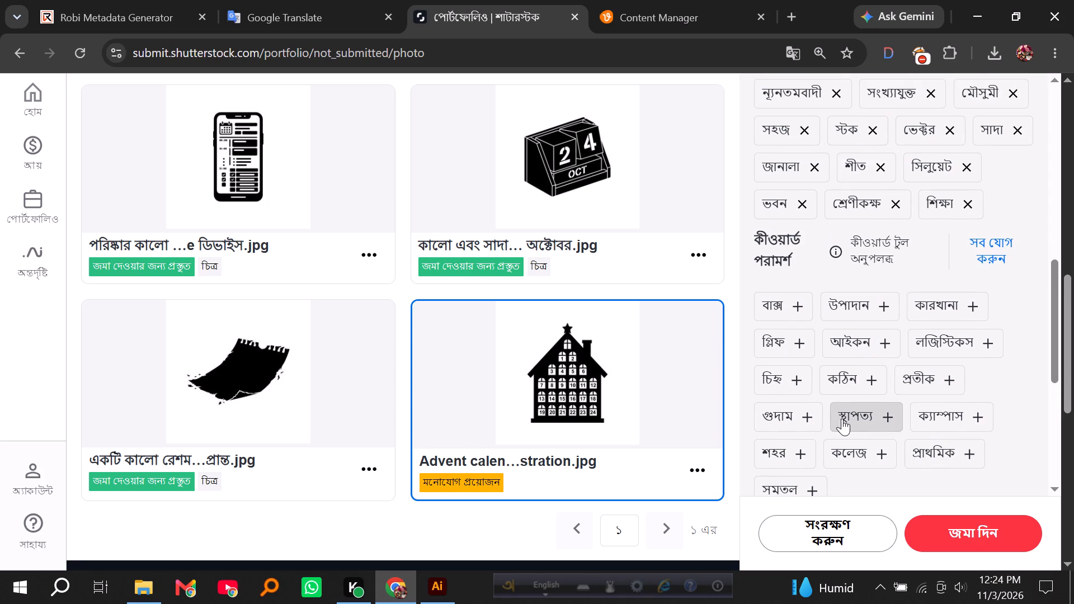
click(842, 418)
scroll(842, 417, up, 5)
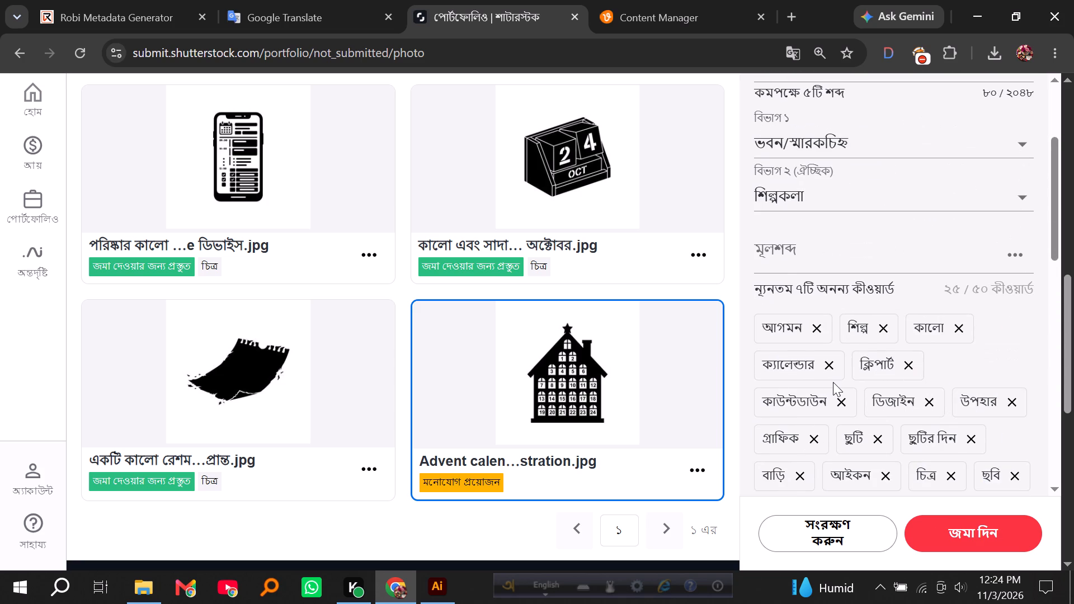
scroll(837, 451, down, 9)
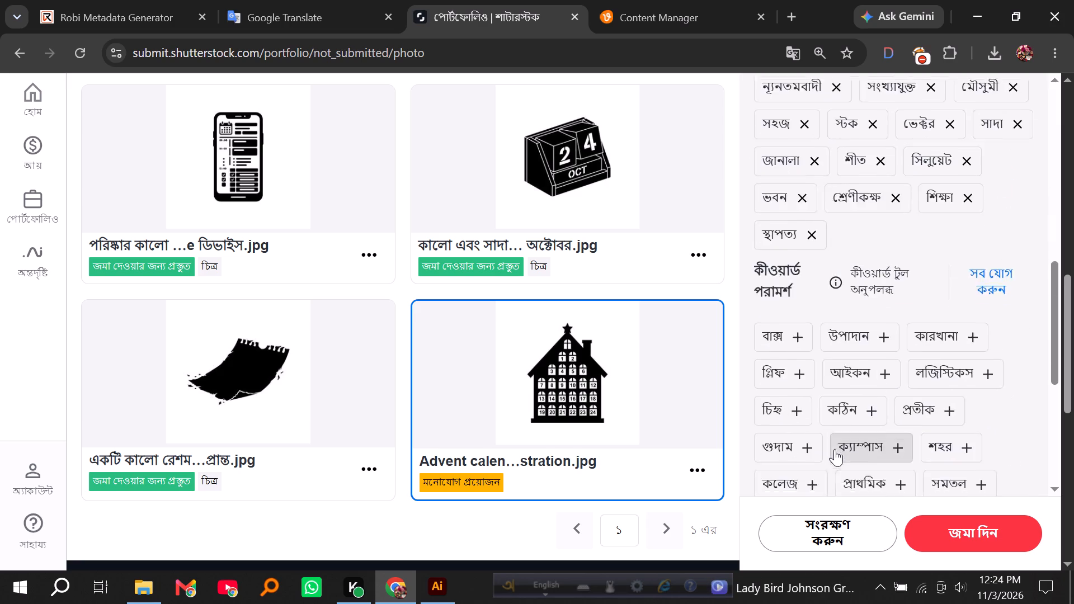
Set the advent calendar house's image type to চিত্র (Illustration) and save the entry.
scroll(835, 449, down, 1)
click(812, 252)
click(811, 320)
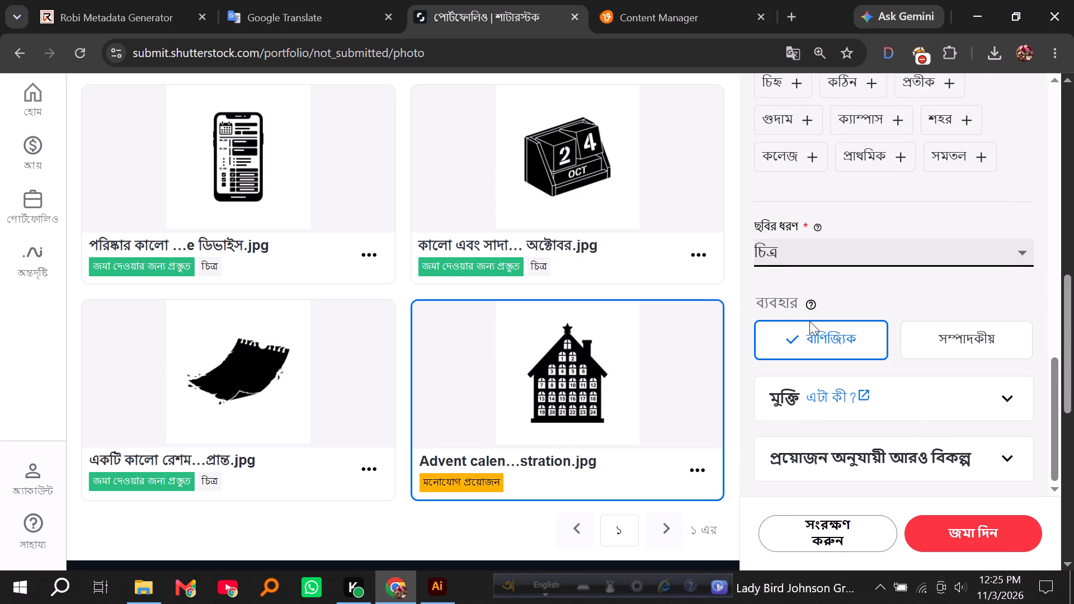
scroll(833, 285, up, 2)
click(814, 540)
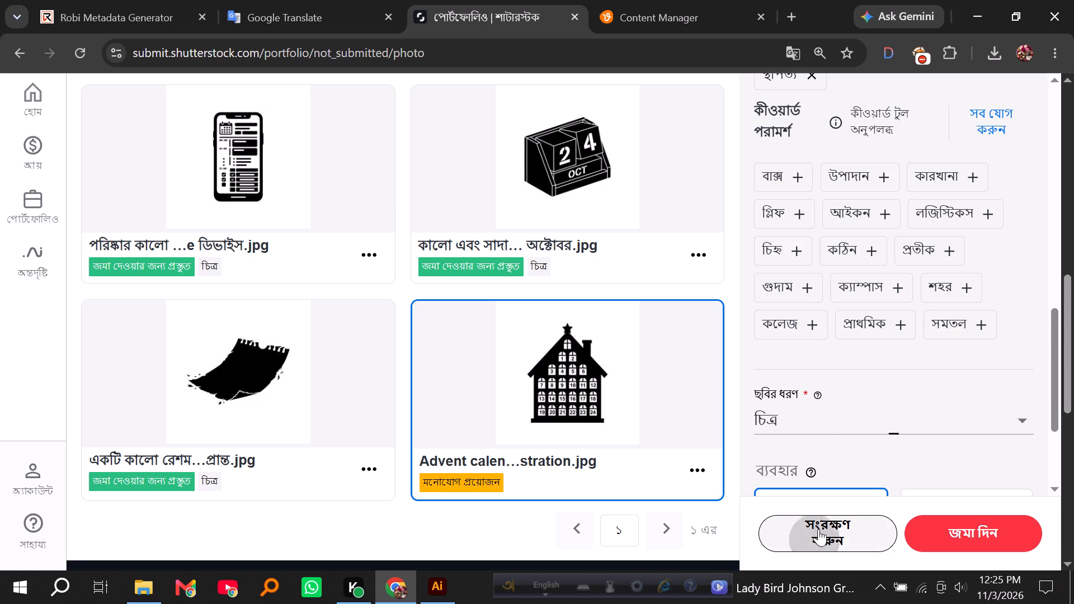
Add the suggested keyword চিহ্ন (sign) to the advent calendar house illustration and save the entry again.
scroll(866, 309, up, 2)
scroll(869, 352, down, 1)
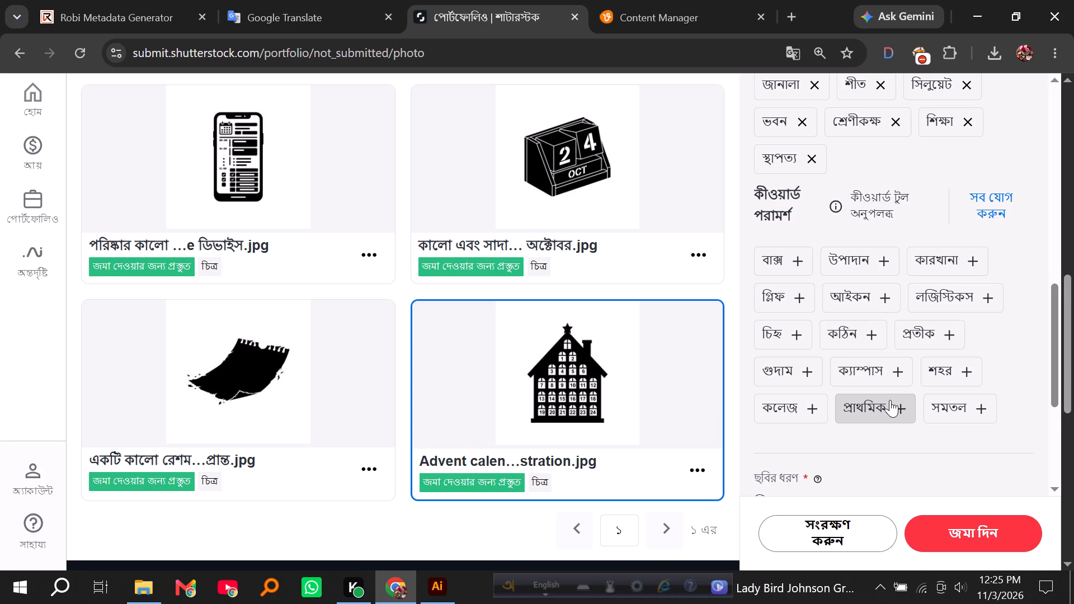
click(782, 331)
click(812, 527)
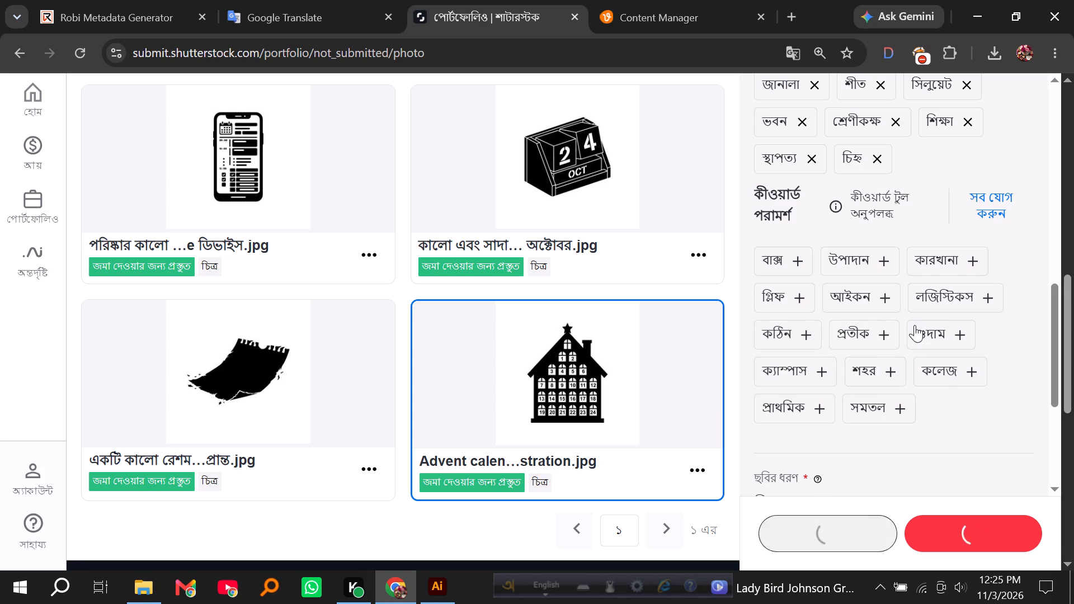
Copy the advent calendar house's keywords from Shutterstock, reload that page, and paste them into the matching Vecteezy file's keywords.
scroll(915, 325, up, 5)
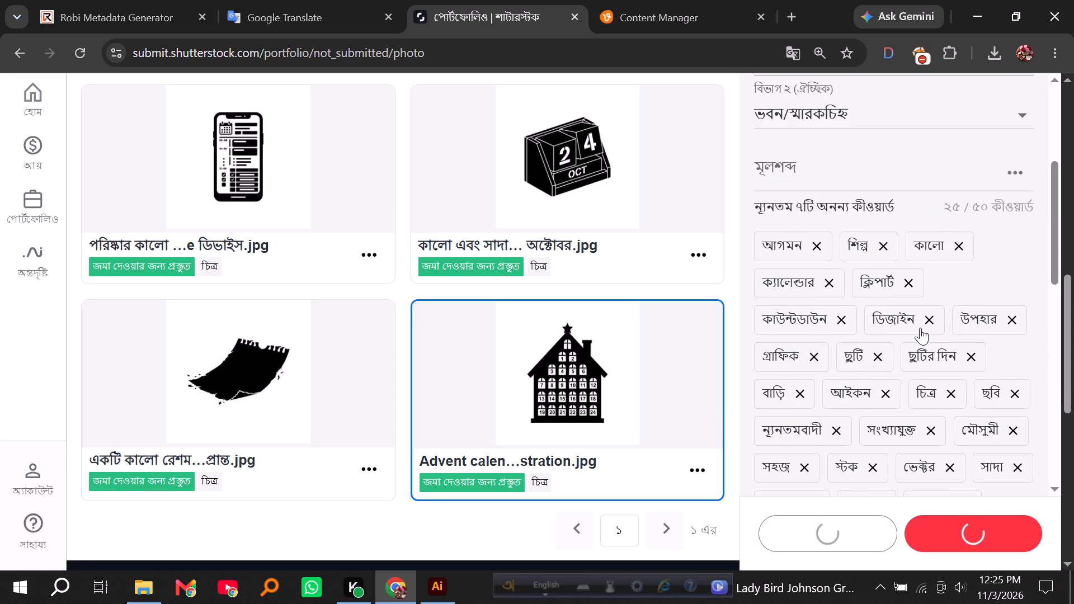
scroll(921, 328, up, 1)
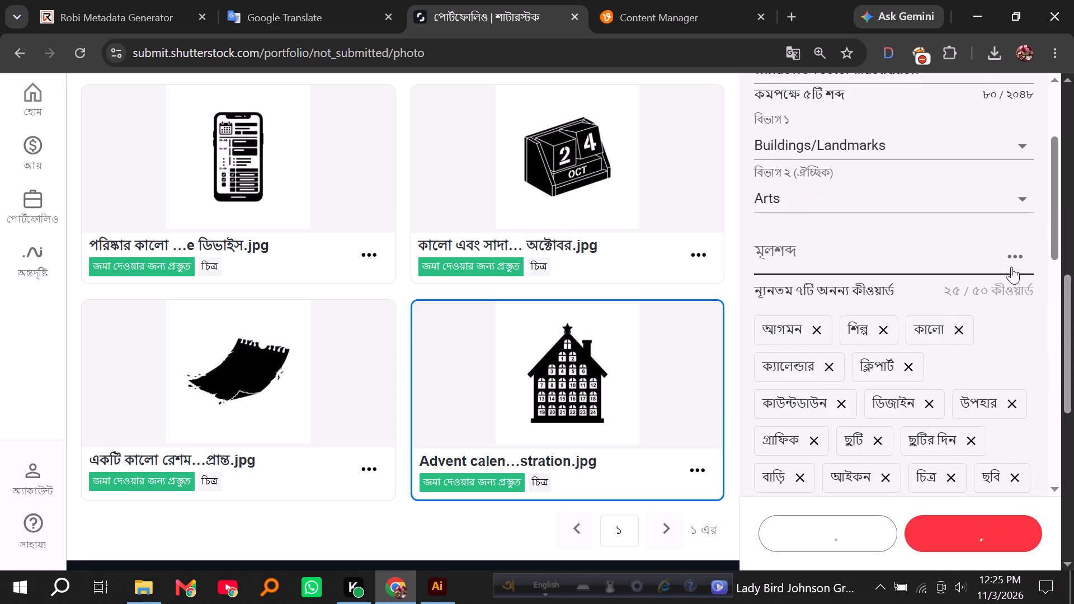
click(1014, 256)
click(990, 292)
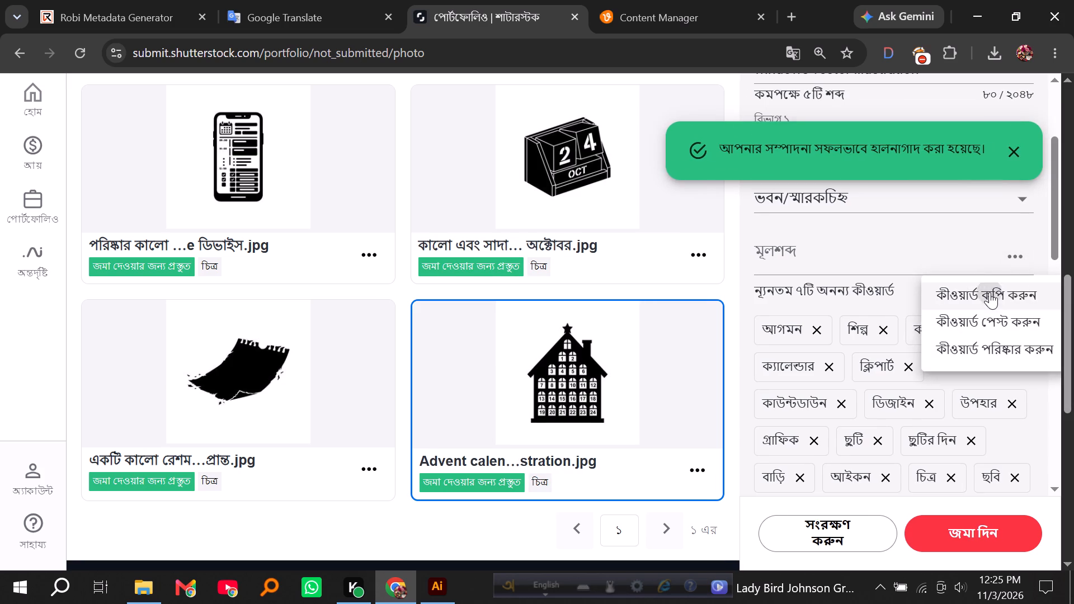
click(86, 49)
click(611, 8)
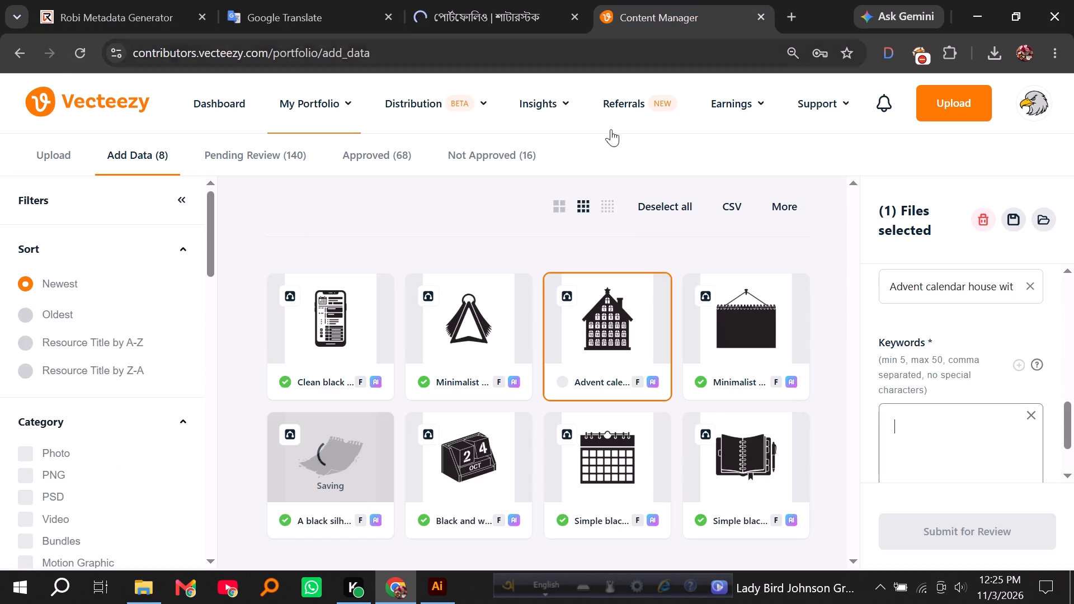
click(946, 424)
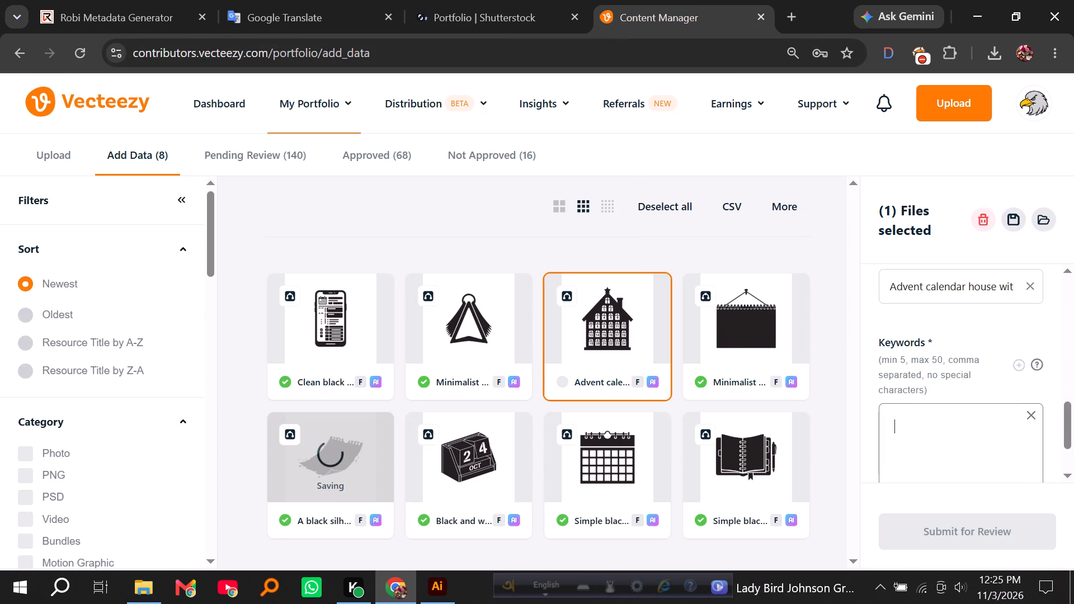
key(ctrl+v)
Remove the keyword vector from the advent calendar house file in Vecteezy and save its data.
scroll(934, 366, down, 5)
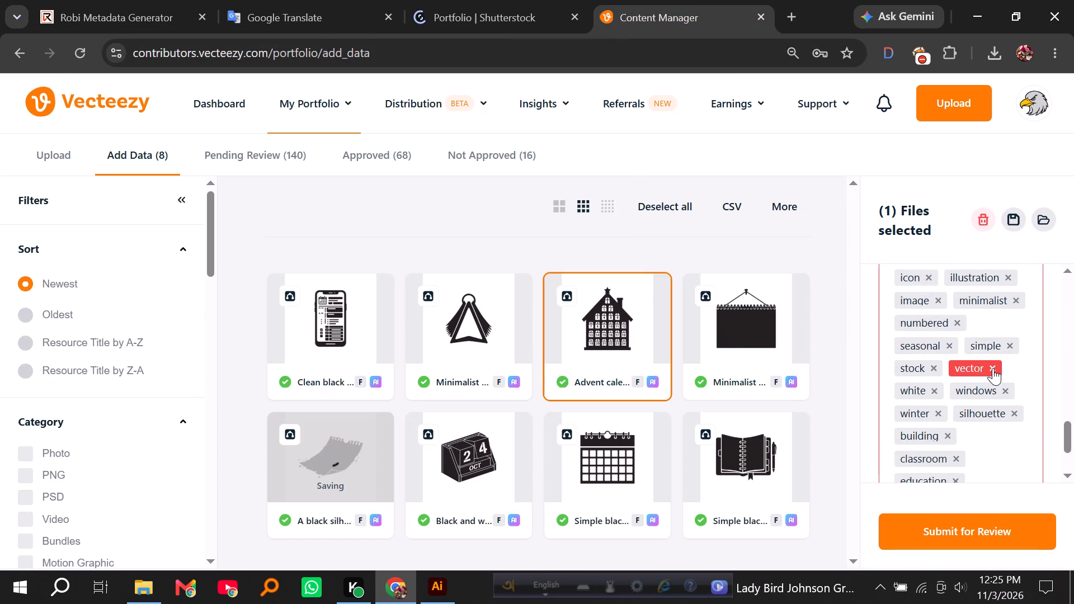
click(993, 368)
click(1011, 220)
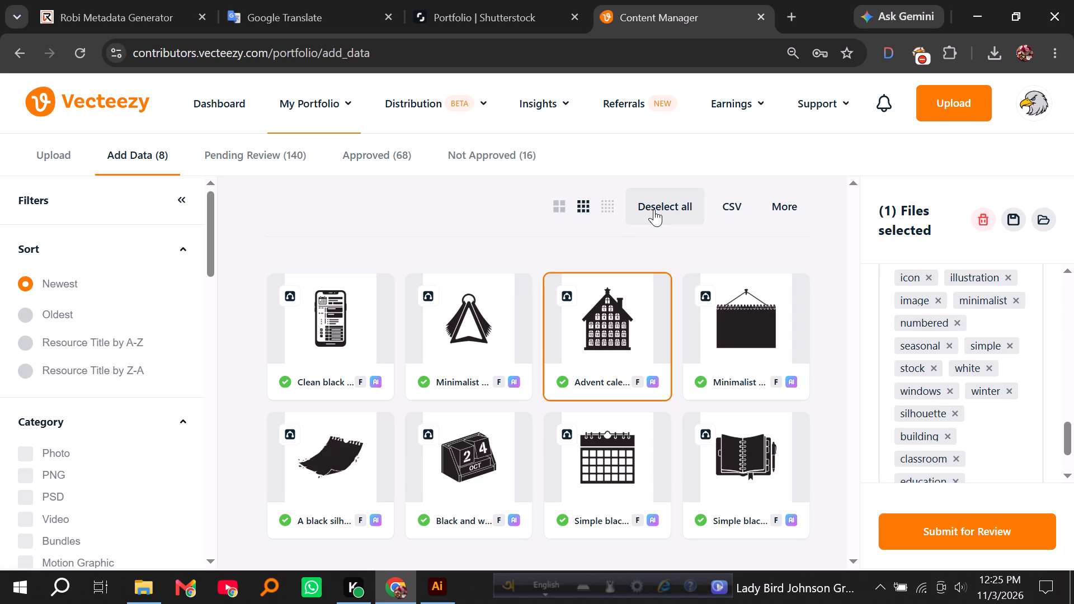
Replace the single-file selection in Vecteezy with a selection of all eight files.
click(670, 207)
click(670, 207)
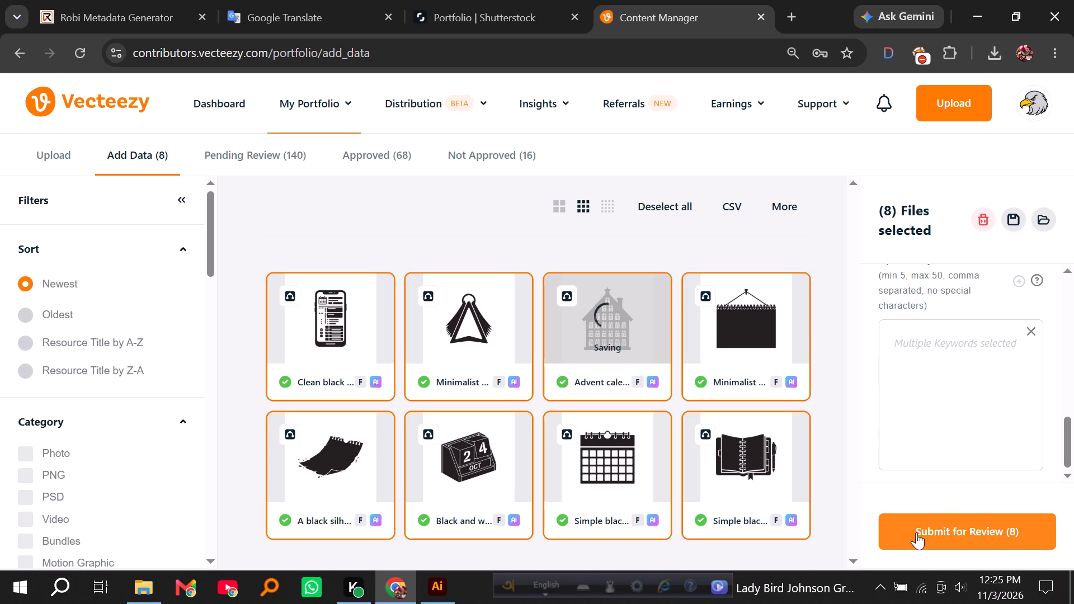
Switch to the Shutterstock portfolio, select every illustration marked ready to submit, and submit them.
click(468, 0)
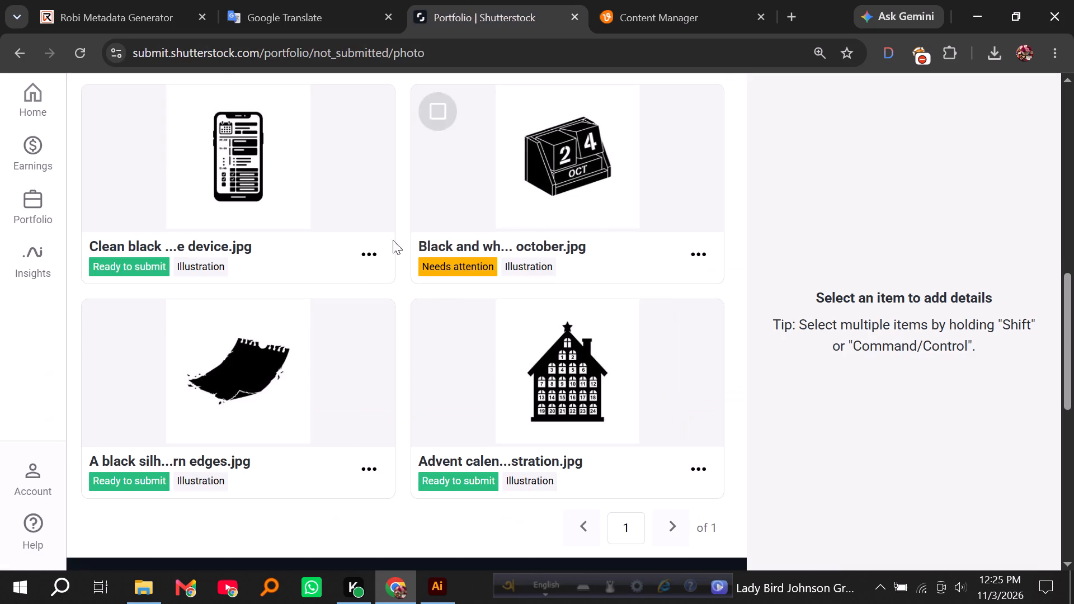
scroll(363, 319, up, 14)
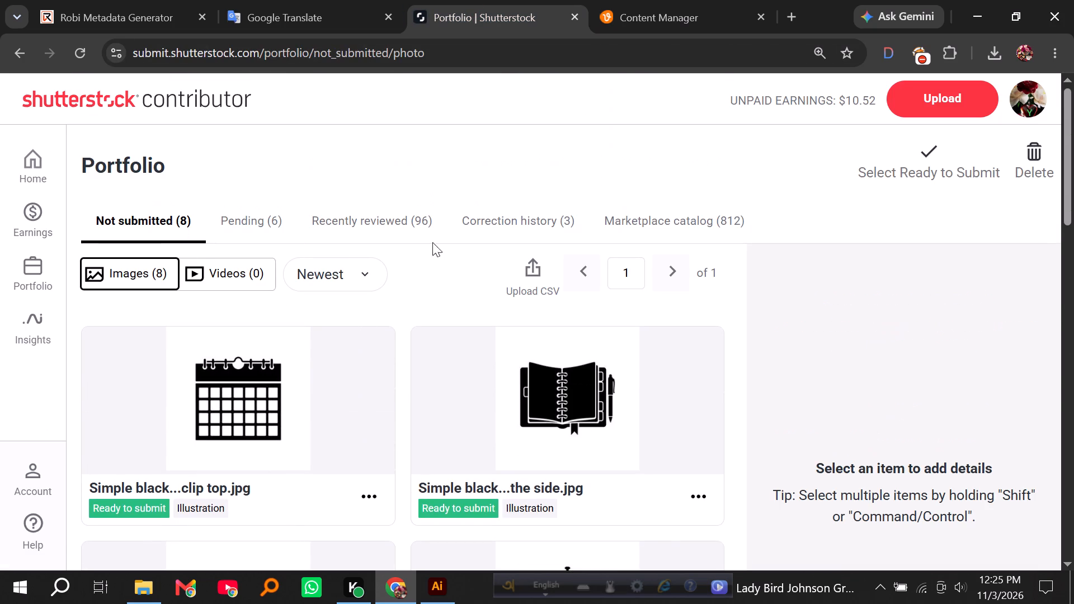
click(921, 149)
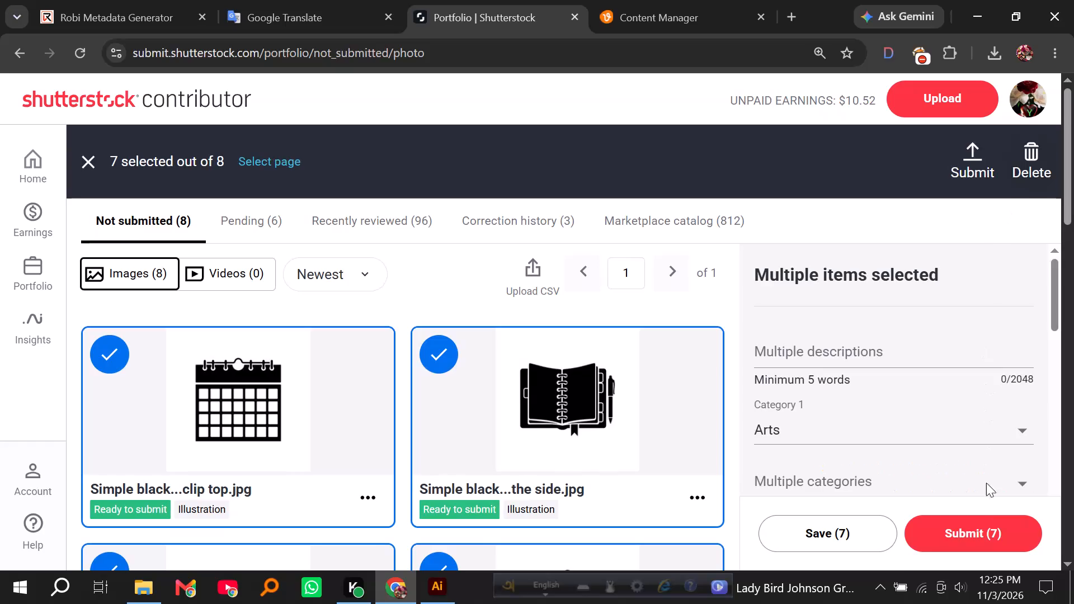
click(982, 531)
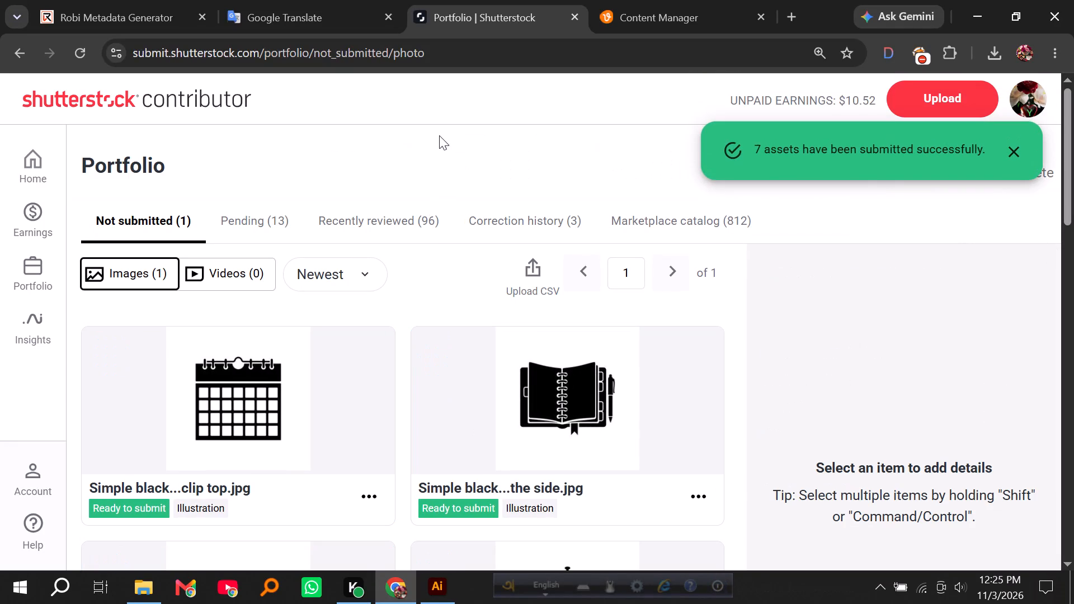
Return to Vecteezy and submit the eight selected files for review, accepting the guidelines confirmation.
click(652, 0)
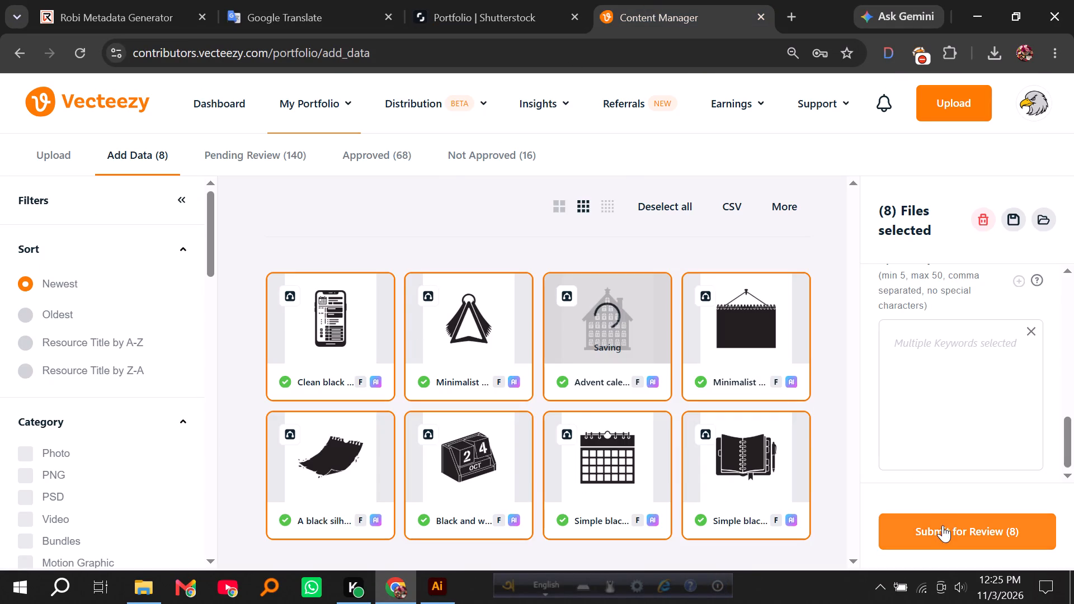
click(943, 525)
click(305, 397)
click(478, 460)
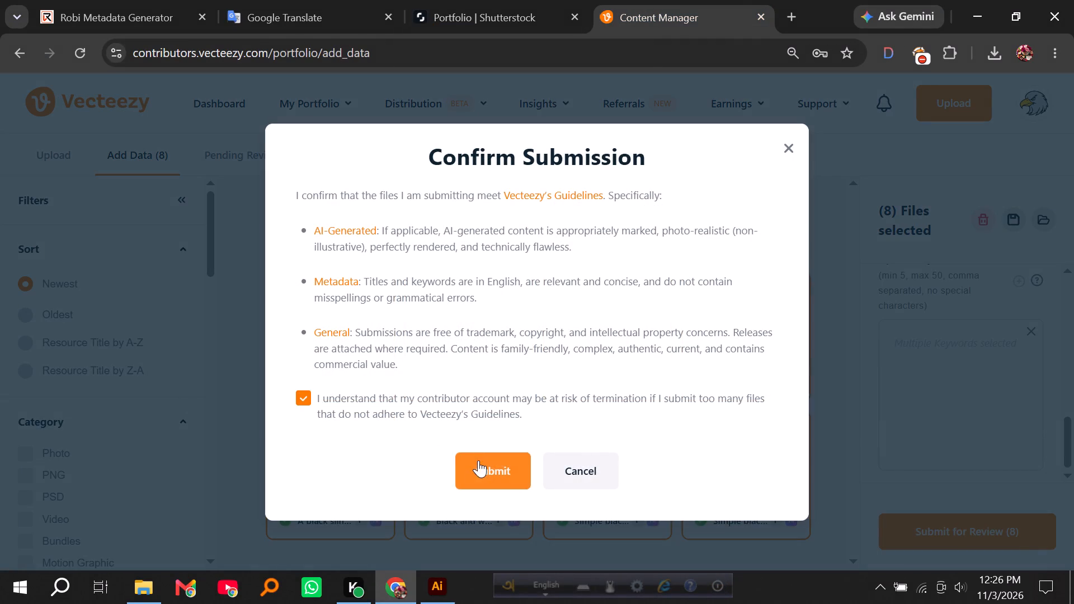
click(515, 389)
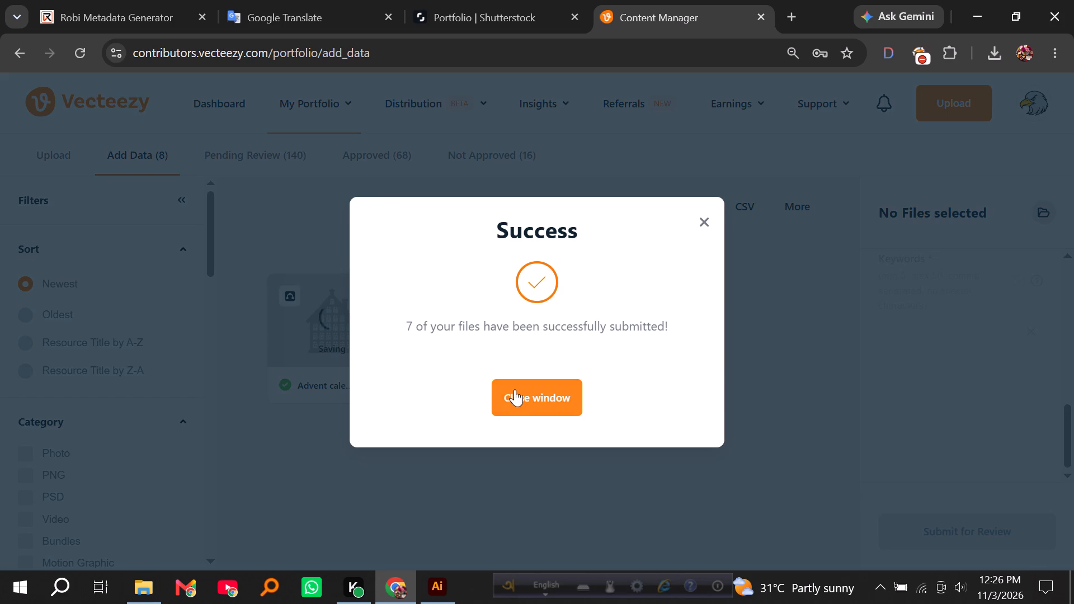
Reload the Vecteezy portfolio and check the files pending review and those still awaiting data.
click(79, 54)
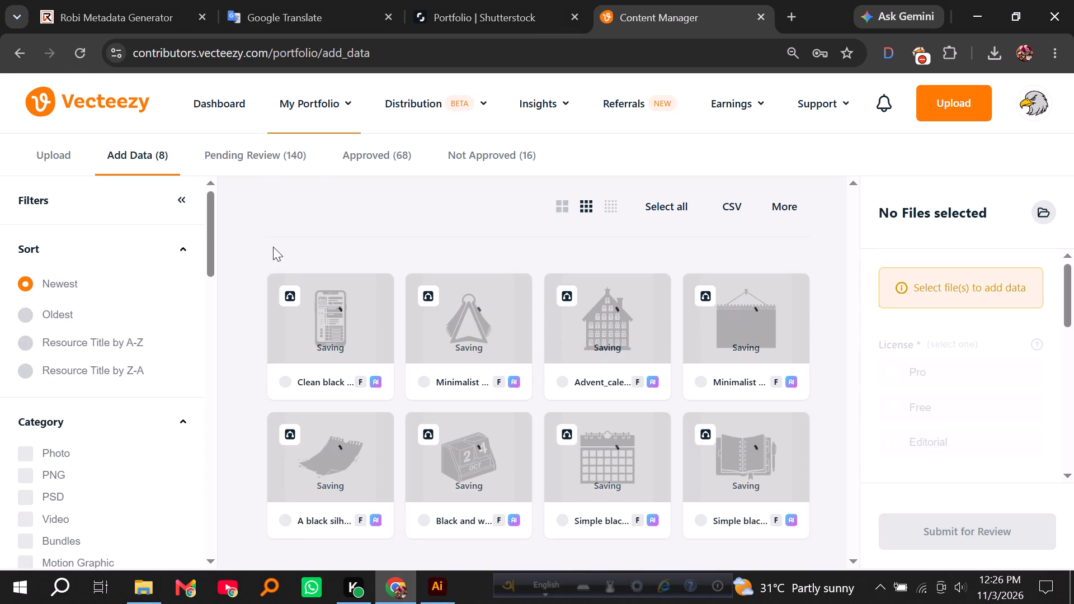
click(258, 161)
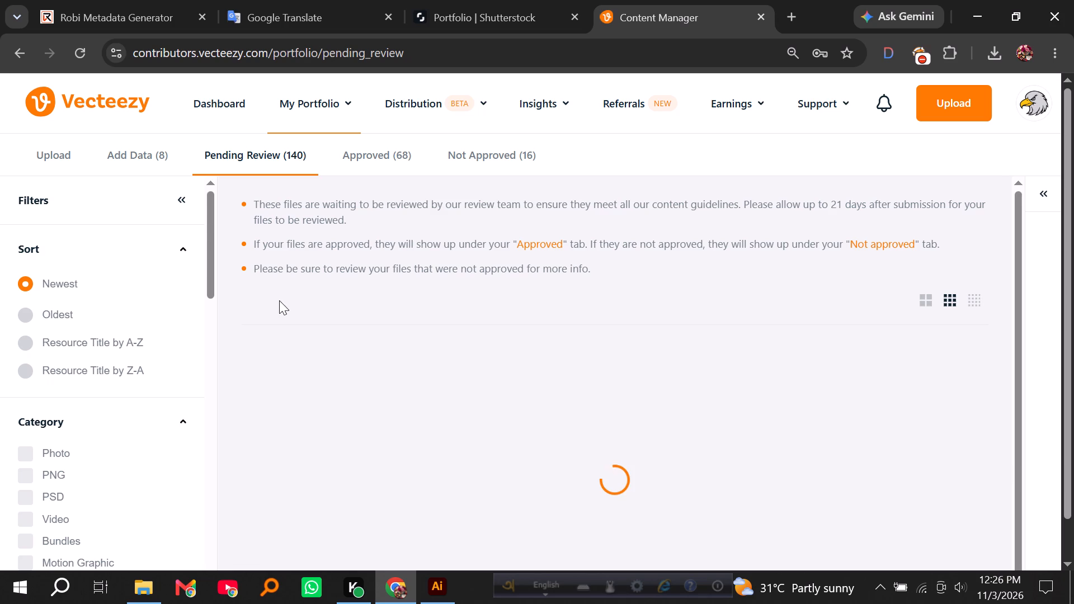
scroll(372, 331, down, 2)
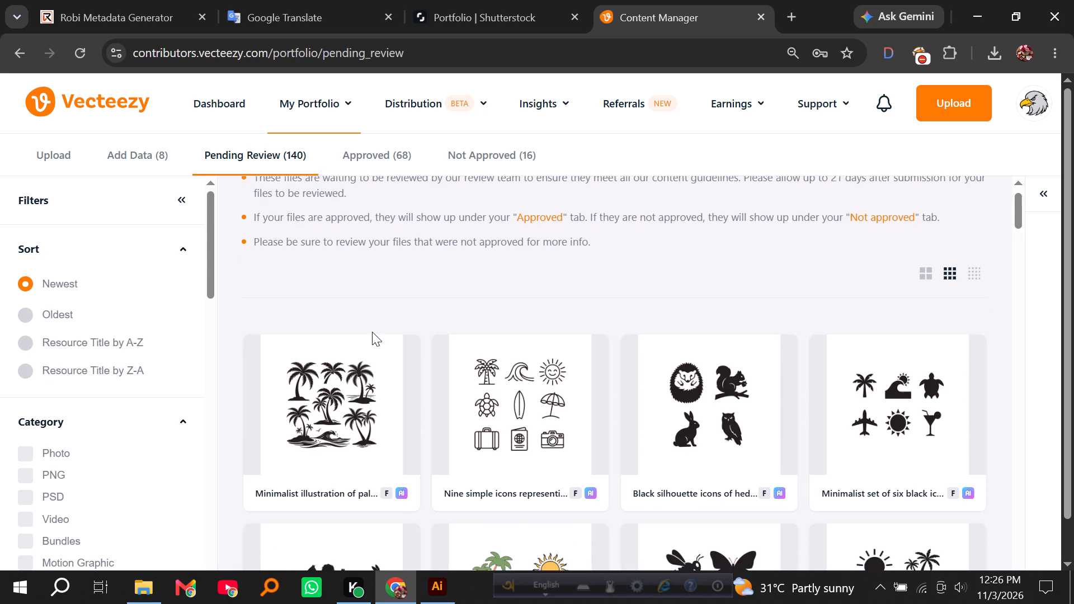
click(149, 158)
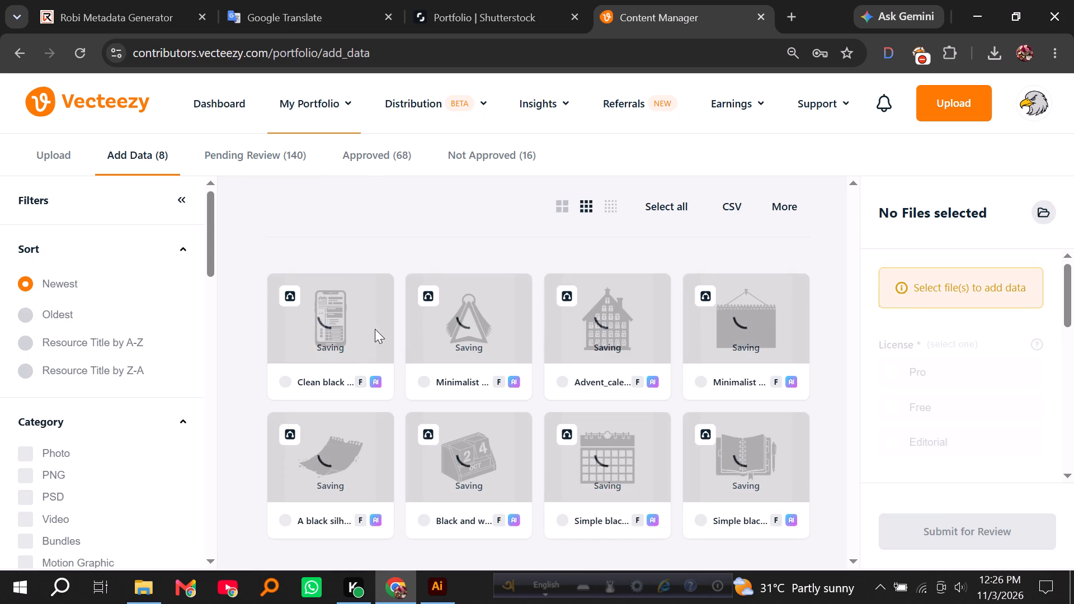
scroll(406, 329, down, 2)
Submit the remaining 24 October wooden date block illustration in the Shutterstock portfolio.
click(486, 0)
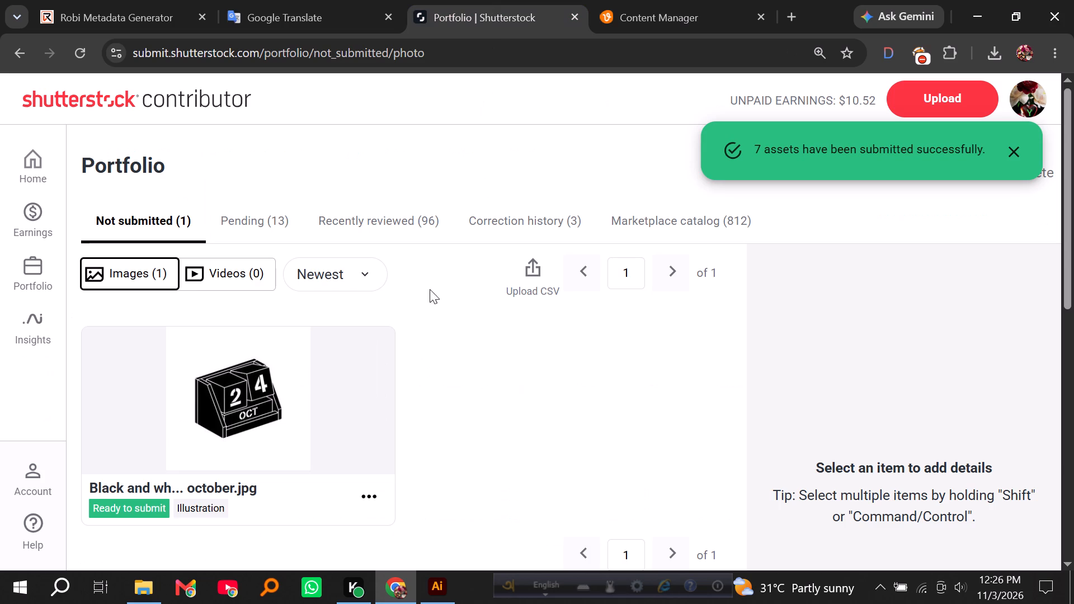
scroll(293, 355, down, 1)
click(295, 331)
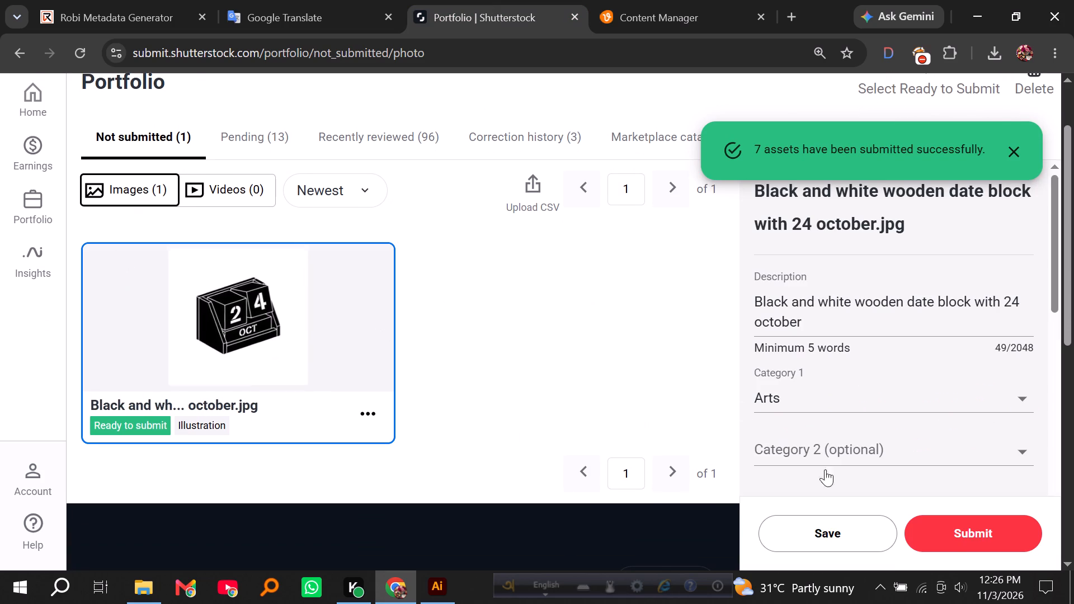
click(965, 535)
Reload the Shutterstock portfolio and look through its pending images for the submitted illustrations.
scroll(845, 332, down, 8)
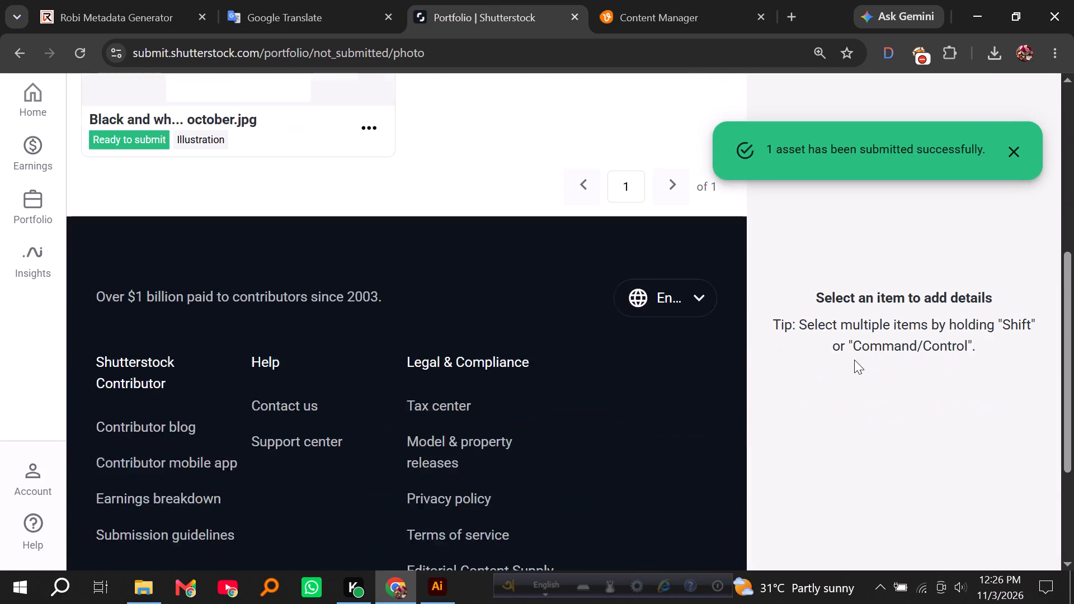
scroll(832, 362, up, 8)
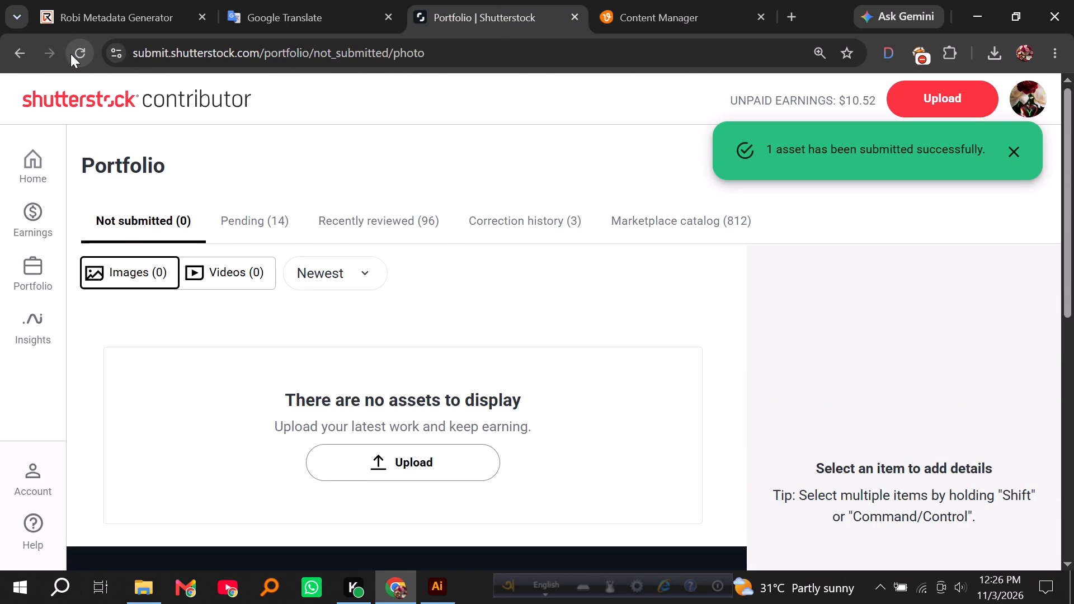
click(70, 54)
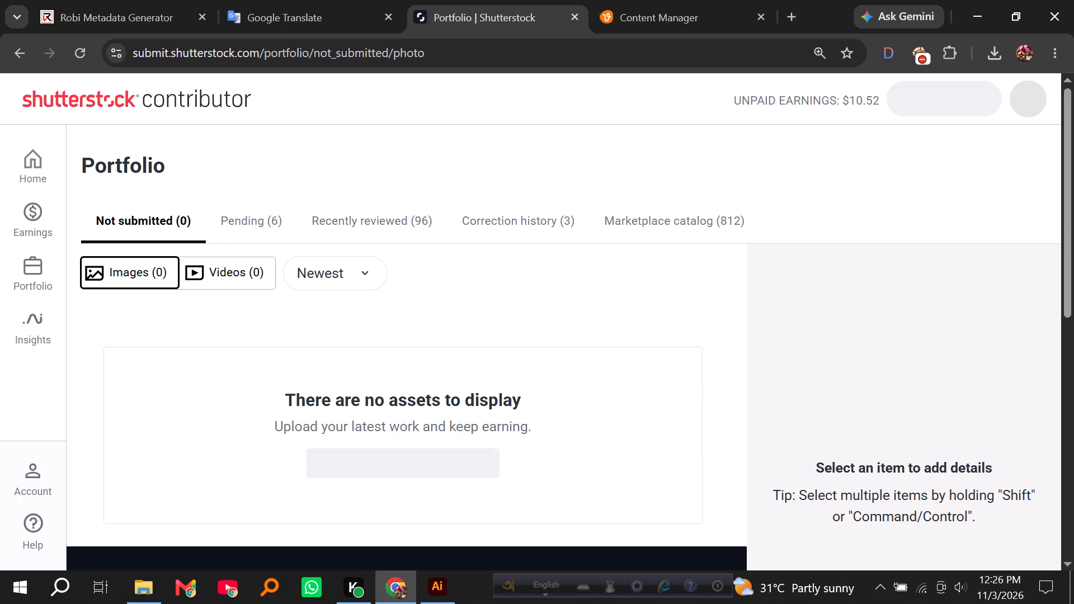
click(252, 221)
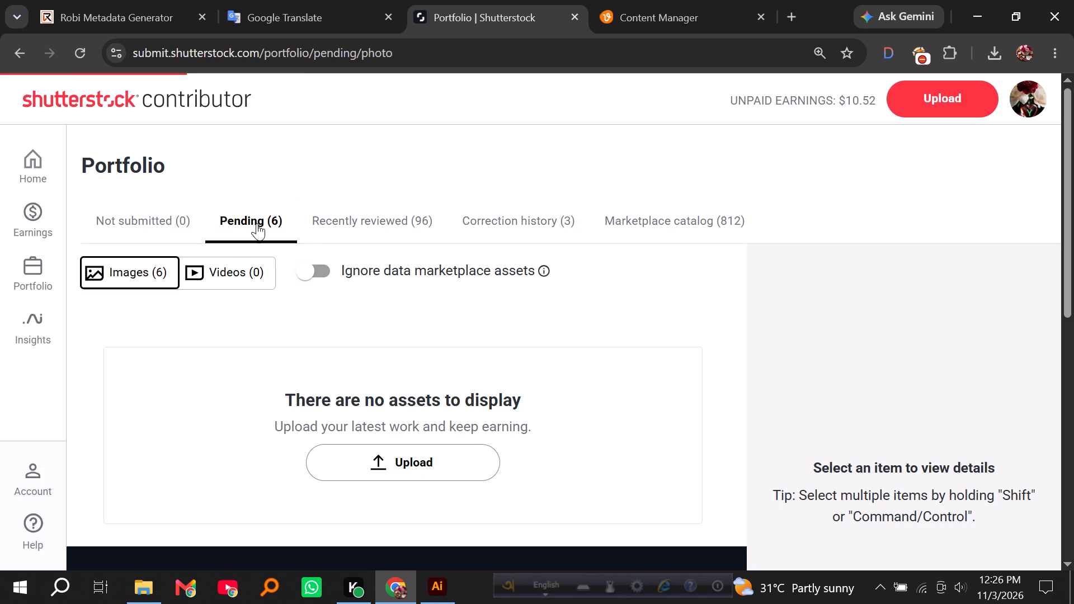
scroll(276, 309, down, 12)
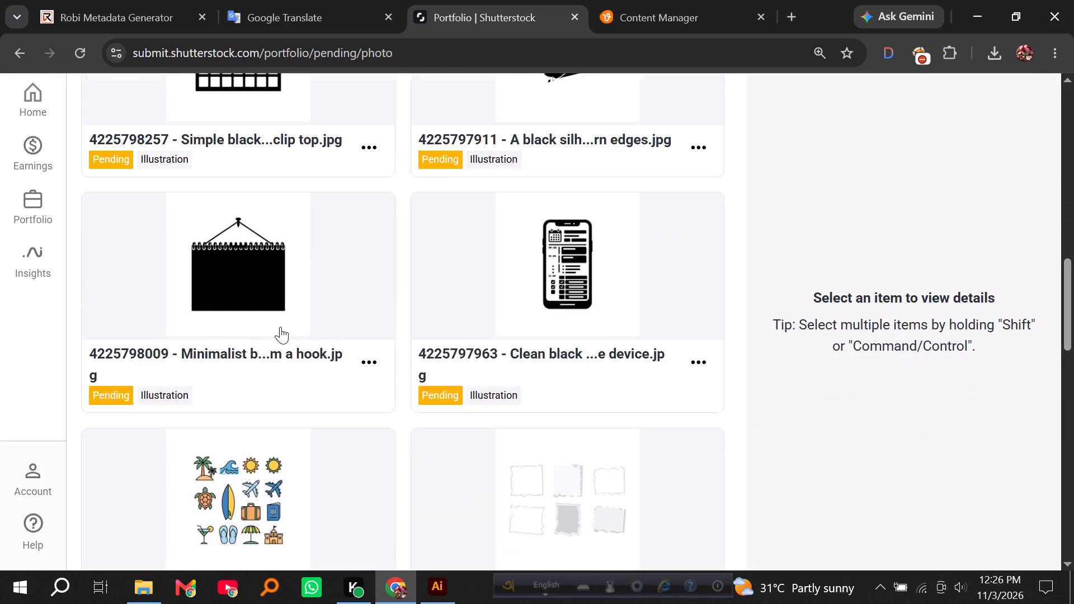
Look through the rest of the pending images in the Shutterstock portfolio and reload the page.
scroll(280, 327, down, 9)
scroll(282, 328, up, 5)
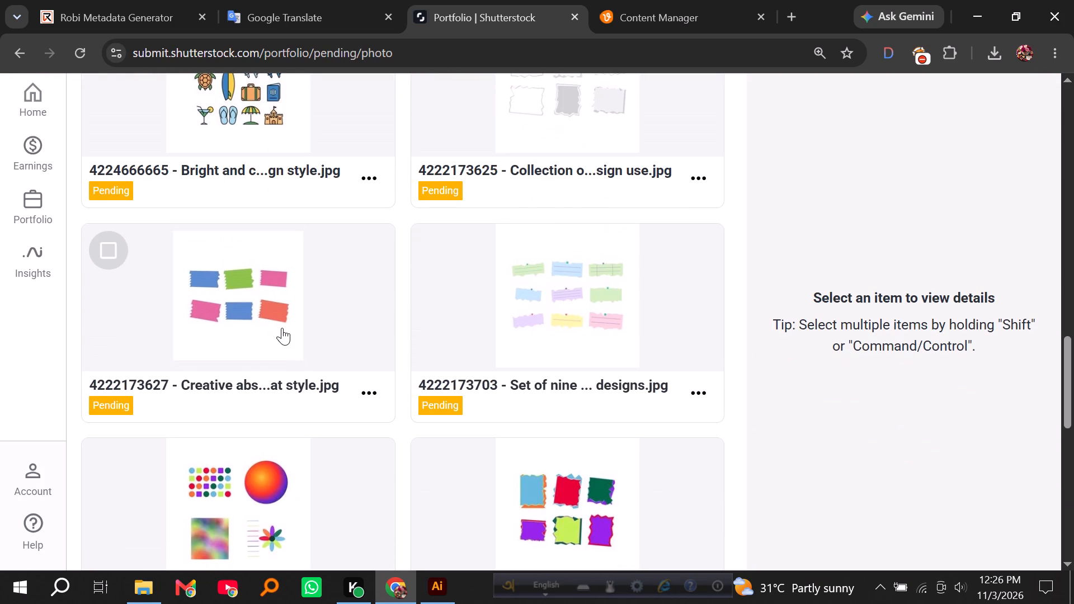
scroll(282, 328, up, 20)
scroll(282, 328, up, 4)
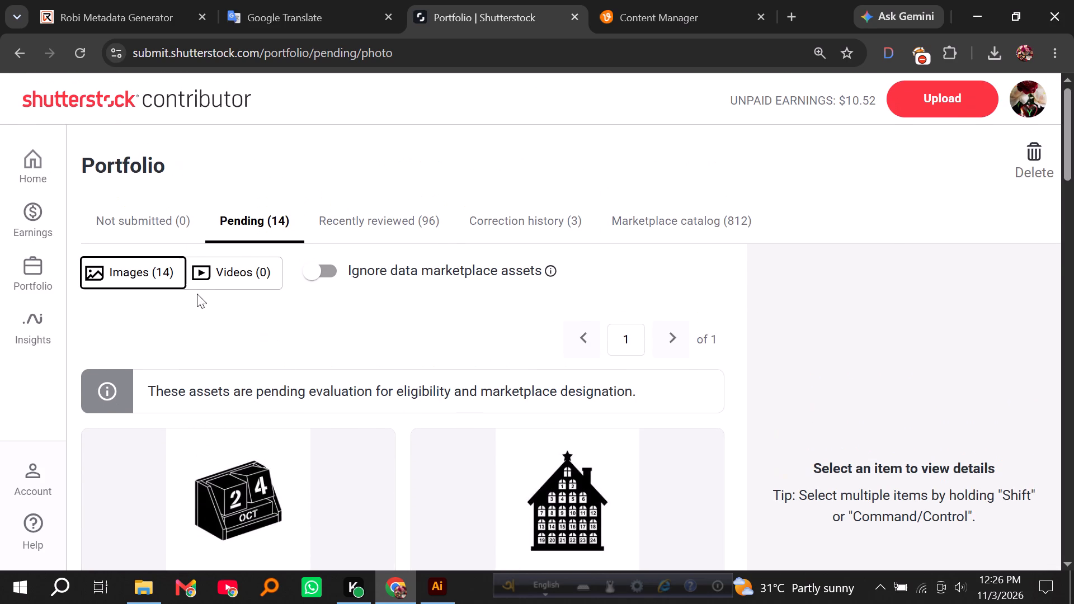
click(85, 47)
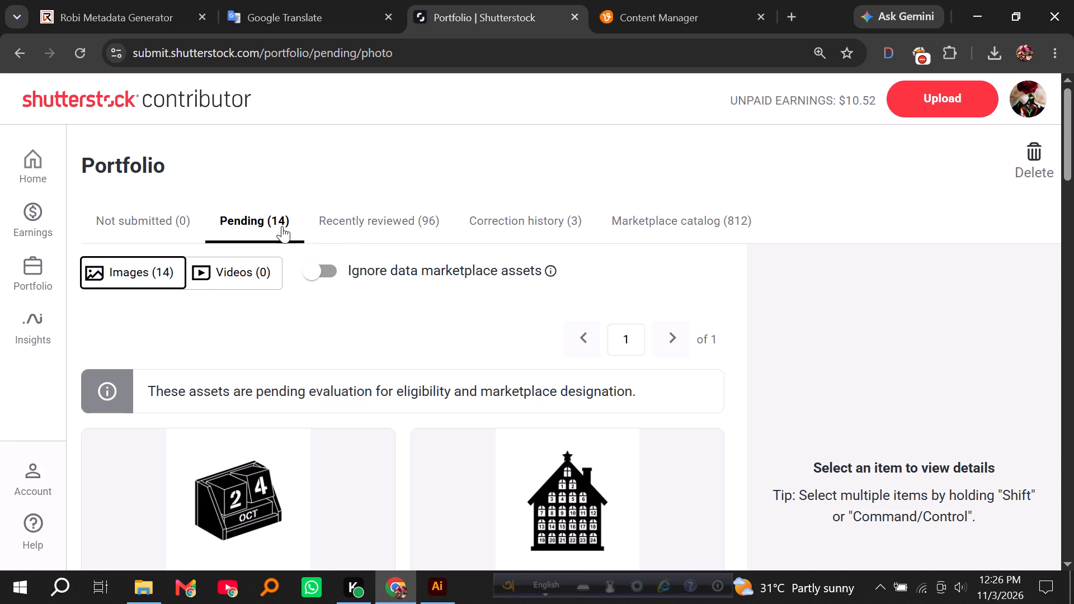
Look through the recently reviewed images in the Shutterstock portfolio and check their approval status.
click(341, 225)
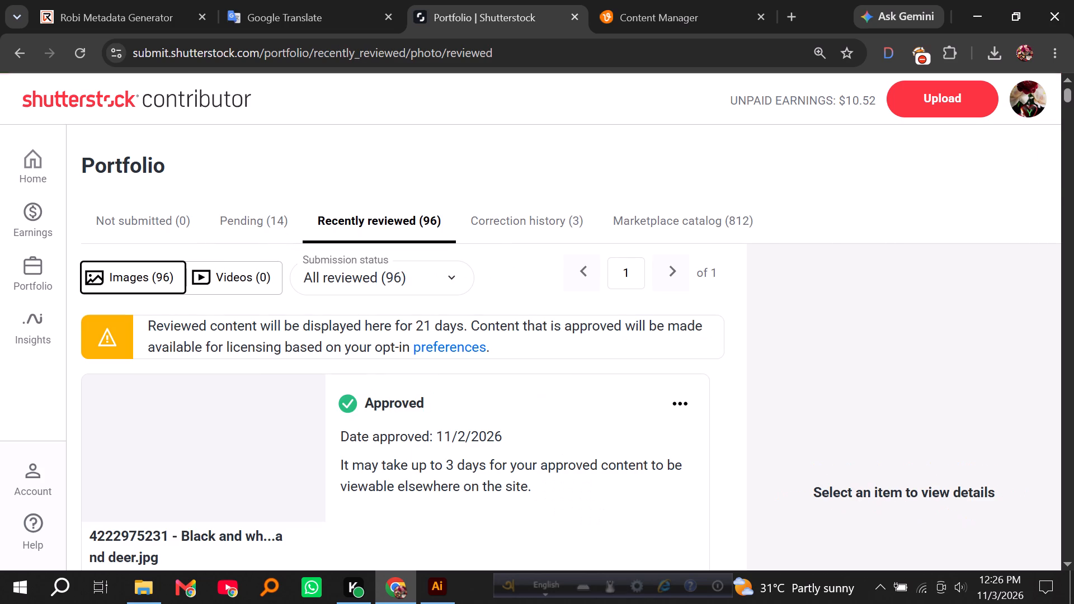
scroll(383, 367, down, 4)
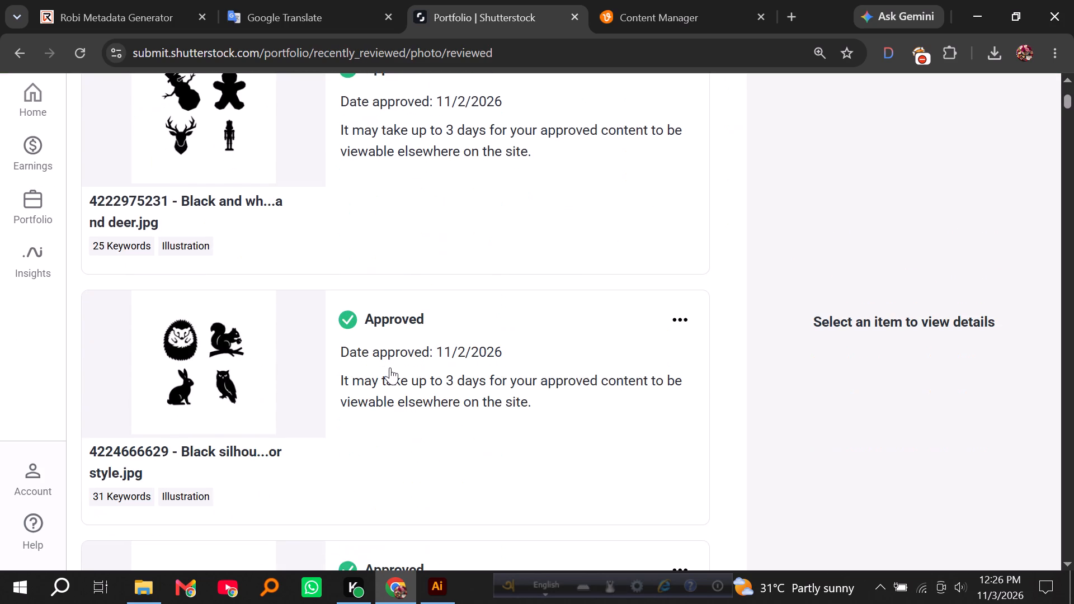
scroll(390, 367, down, 7)
scroll(390, 367, up, 13)
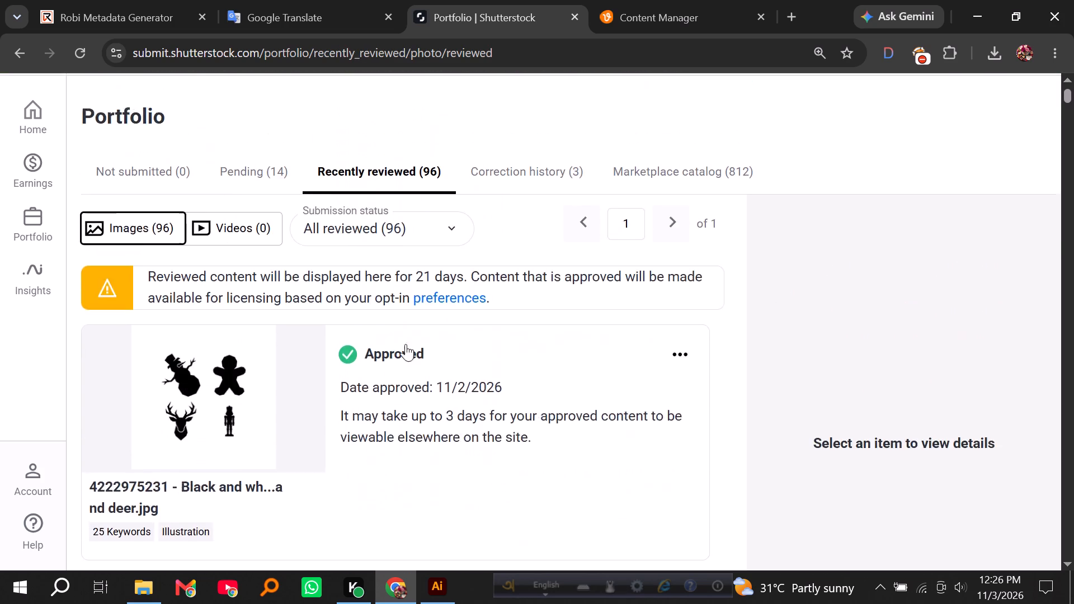
Examine Shutterstock's correction history for the images that need changes and the reasons given.
click(515, 223)
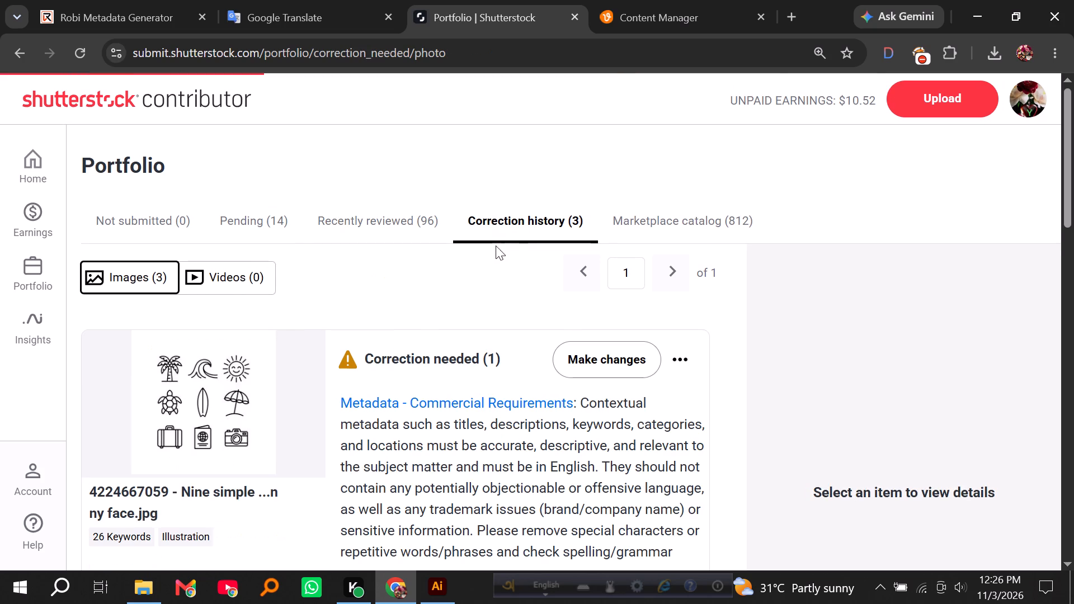
scroll(479, 312, down, 4)
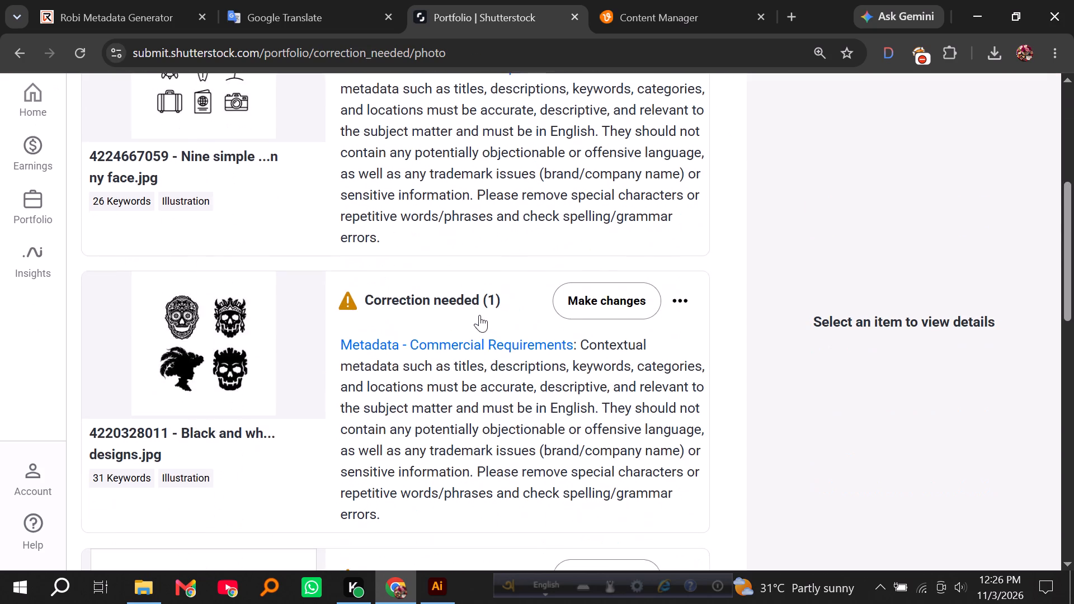
scroll(479, 315, down, 7)
scroll(479, 315, up, 6)
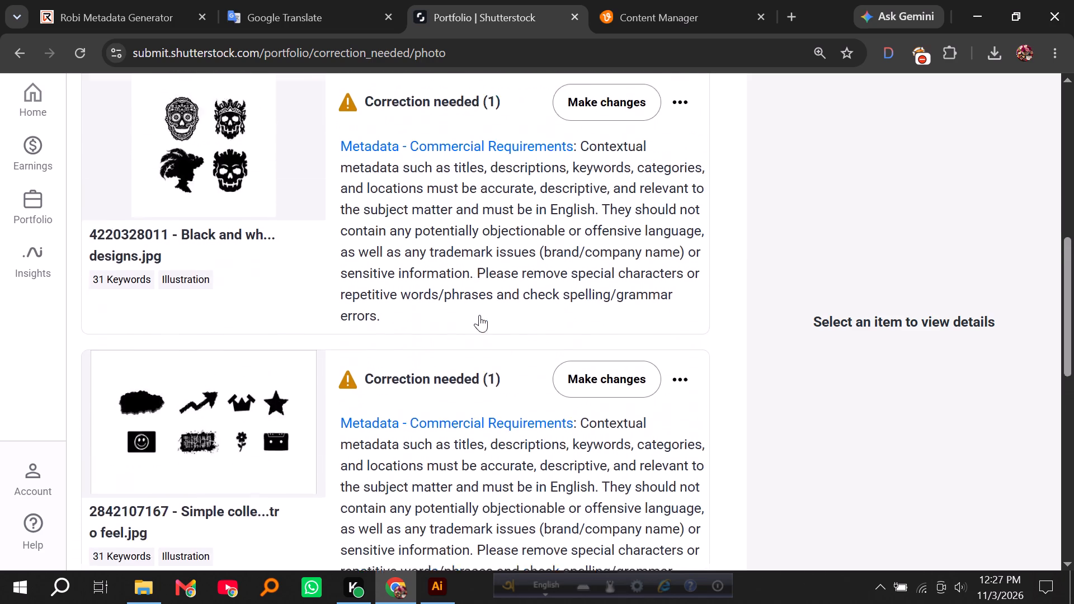
scroll(479, 315, up, 3)
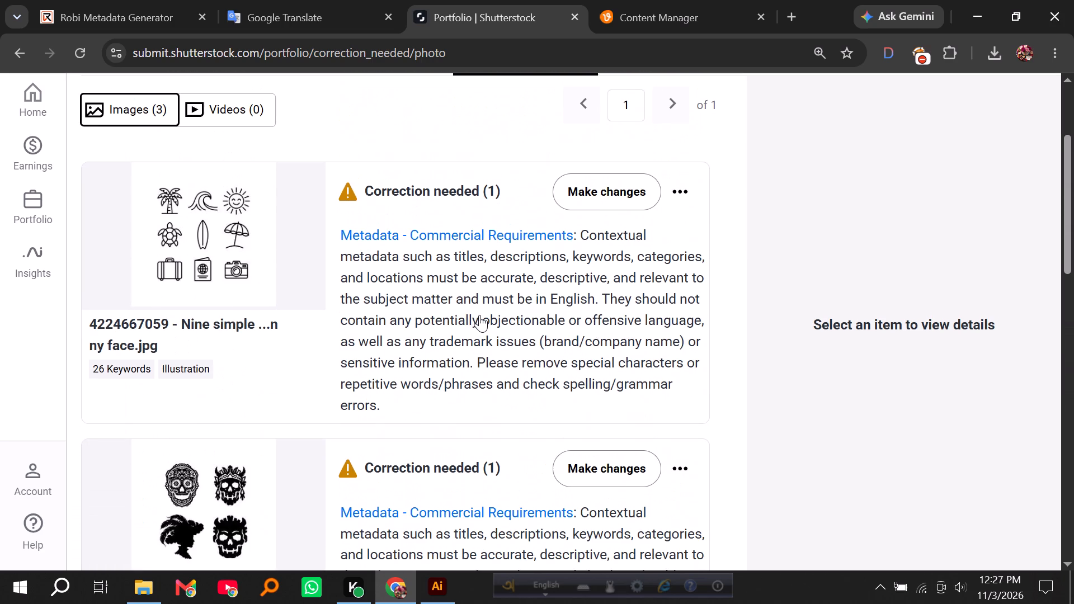
Translate the corrections page to Bangla and open the nine beach and travel icons illustration for changes.
right_click(435, 136)
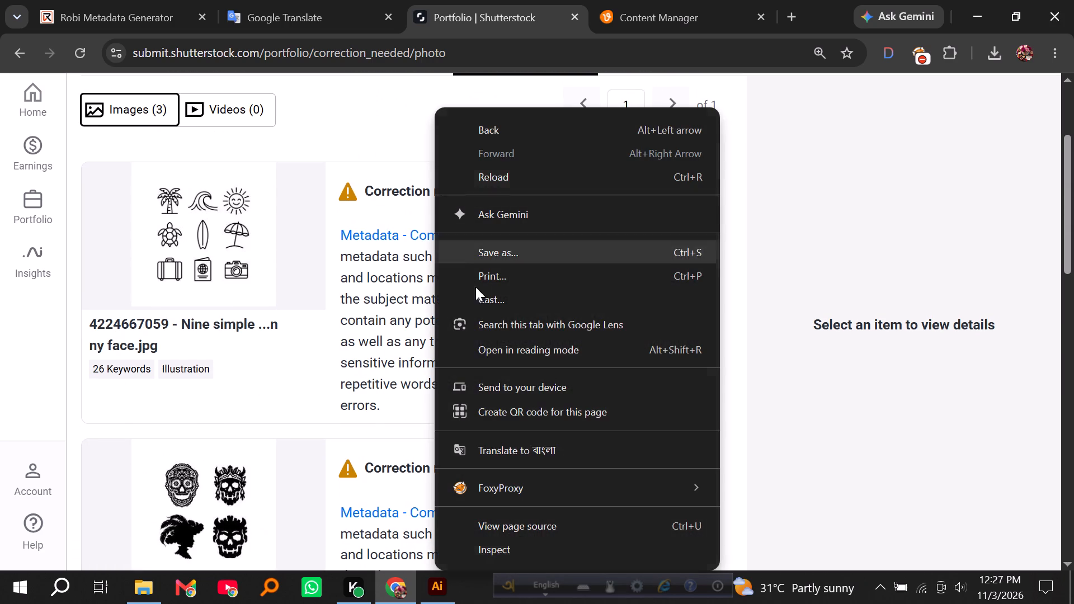
click(500, 451)
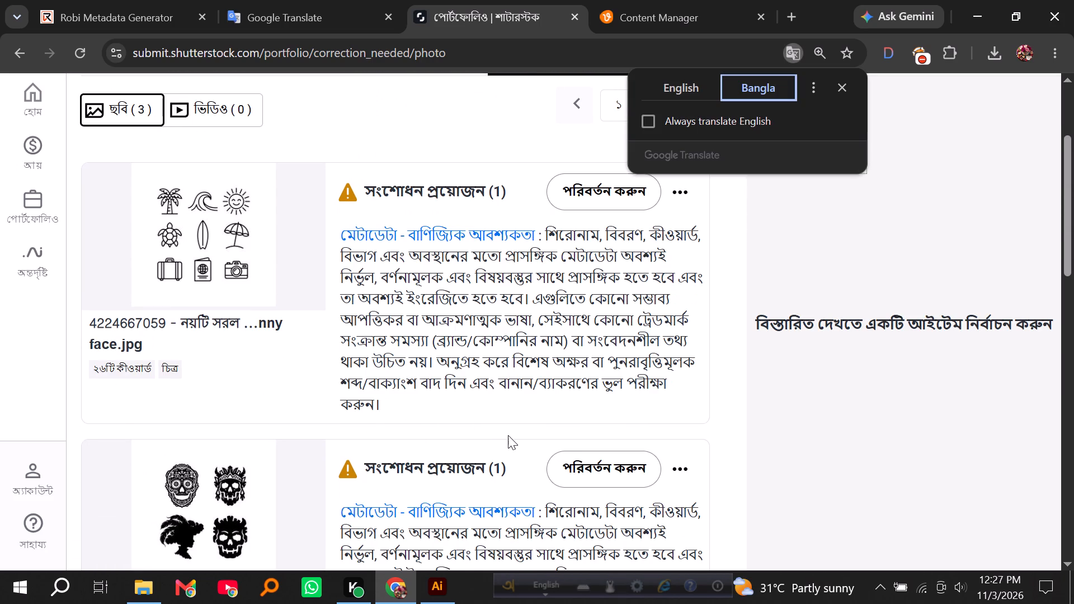
click(588, 193)
scroll(806, 361, down, 1)
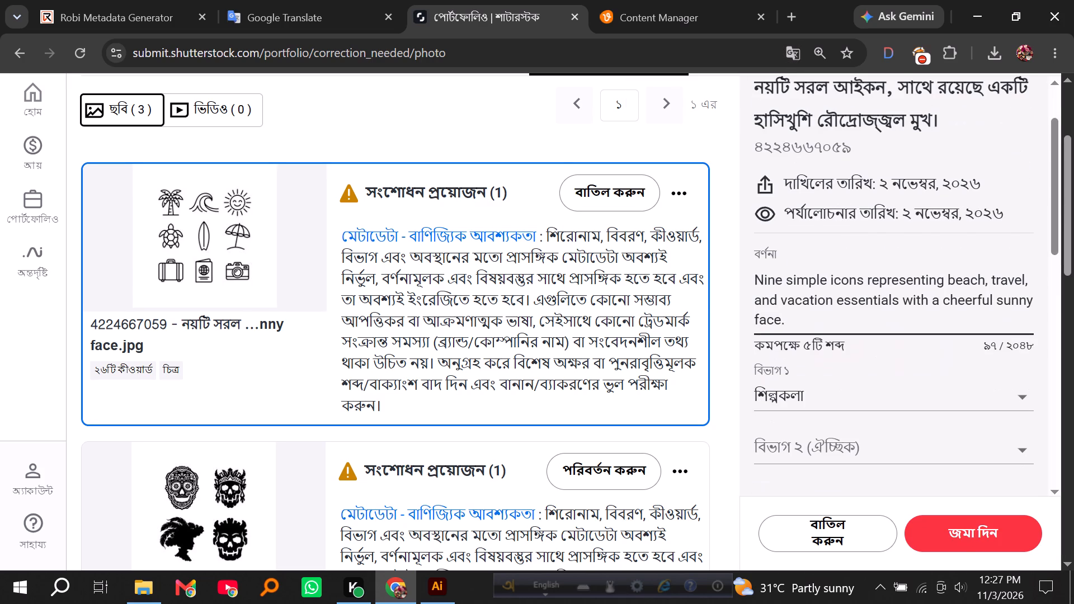
Switch to Vecteezy and go through the files under Add Data one by one to check whether their data is complete.
click(647, 6)
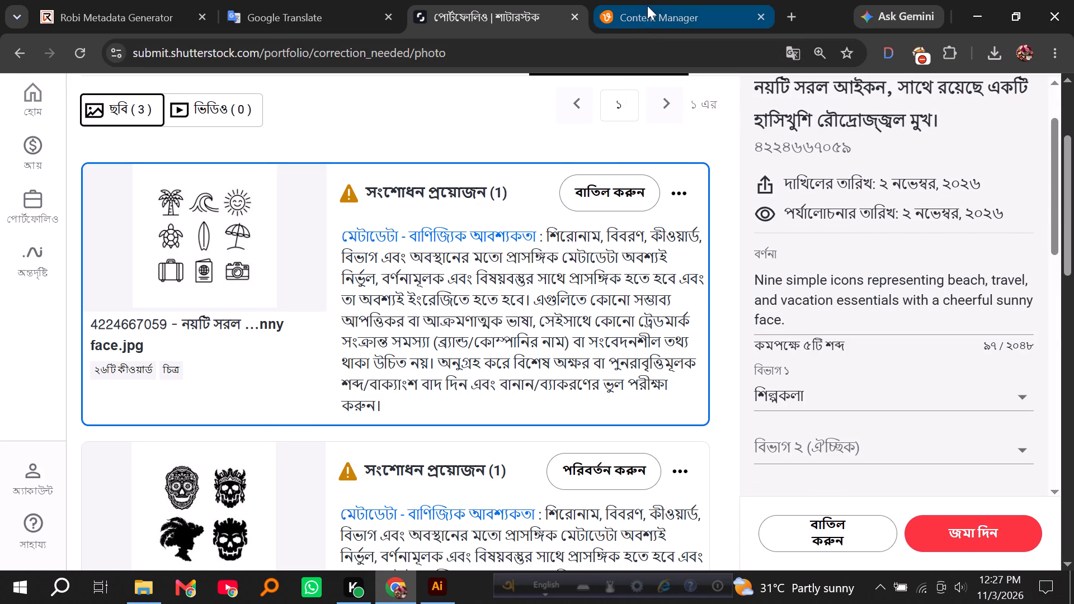
click(441, 305)
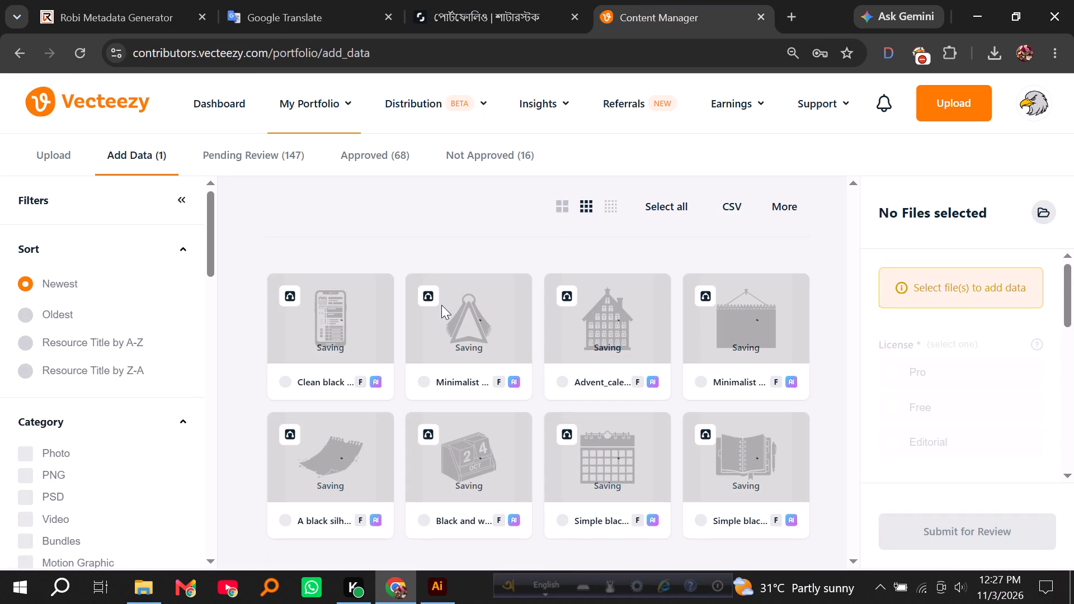
click(665, 202)
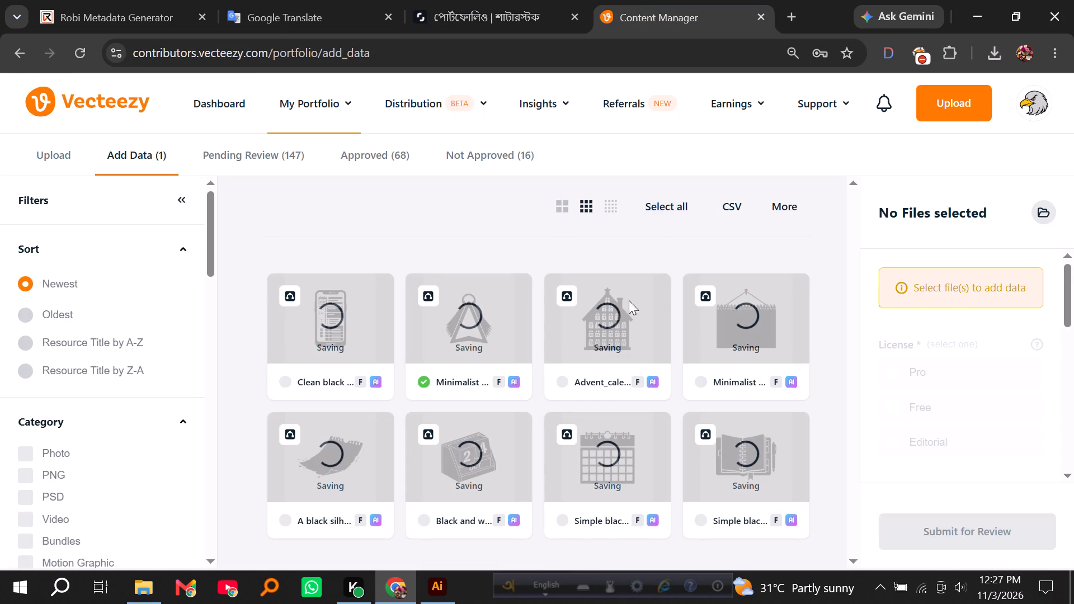
click(614, 318)
click(340, 334)
click(685, 328)
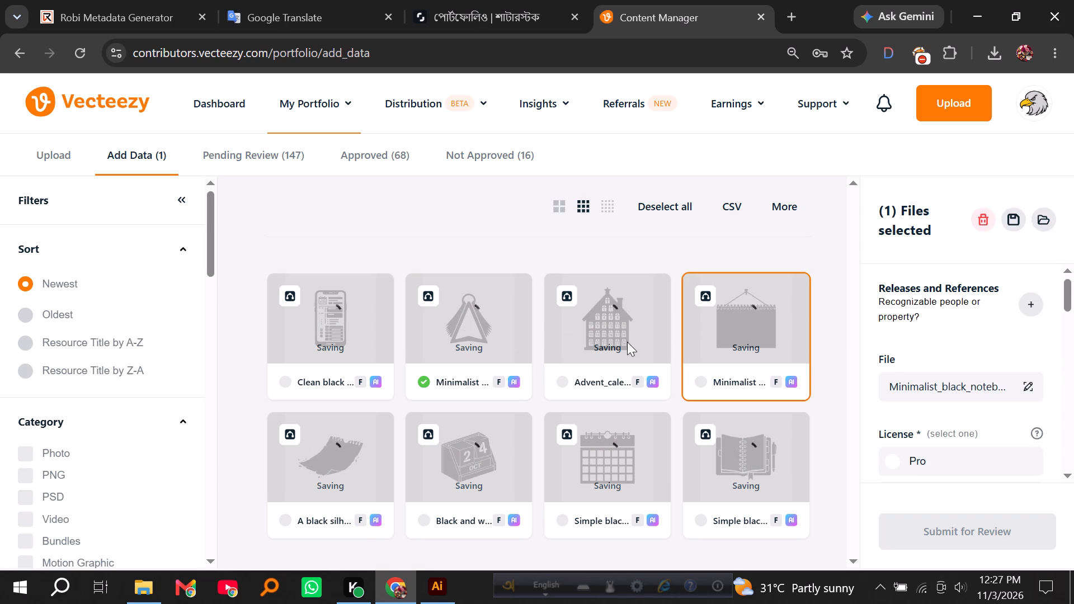
click(623, 342)
click(755, 475)
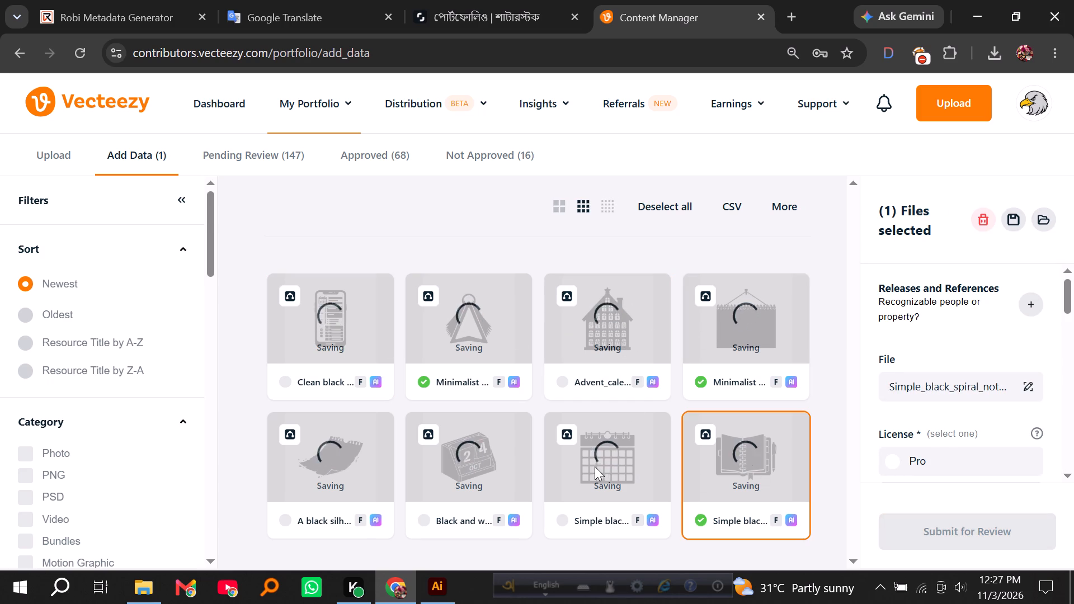
click(580, 343)
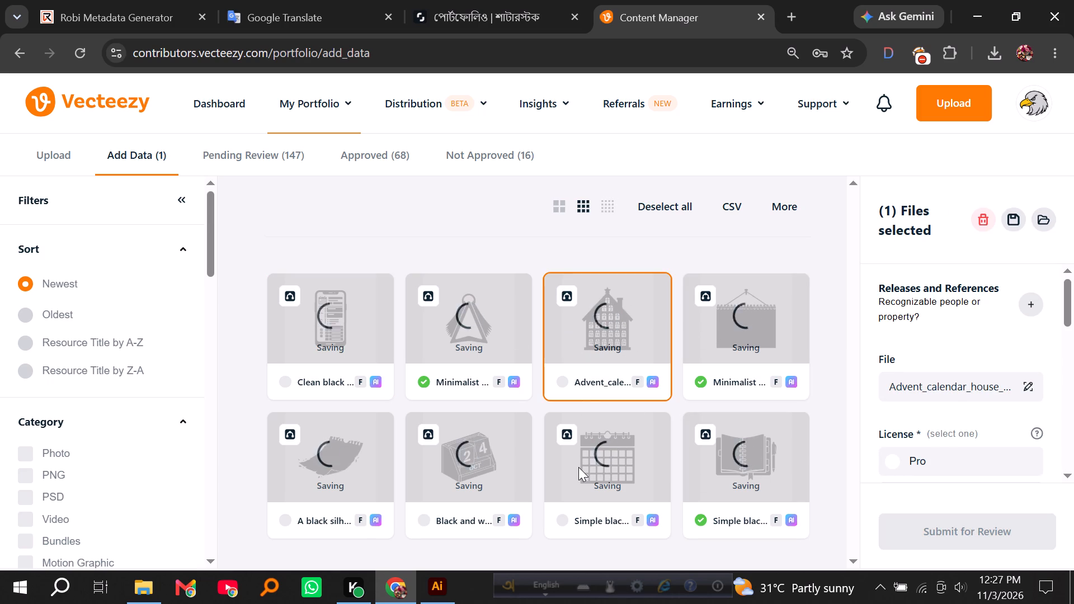
click(578, 468)
click(477, 471)
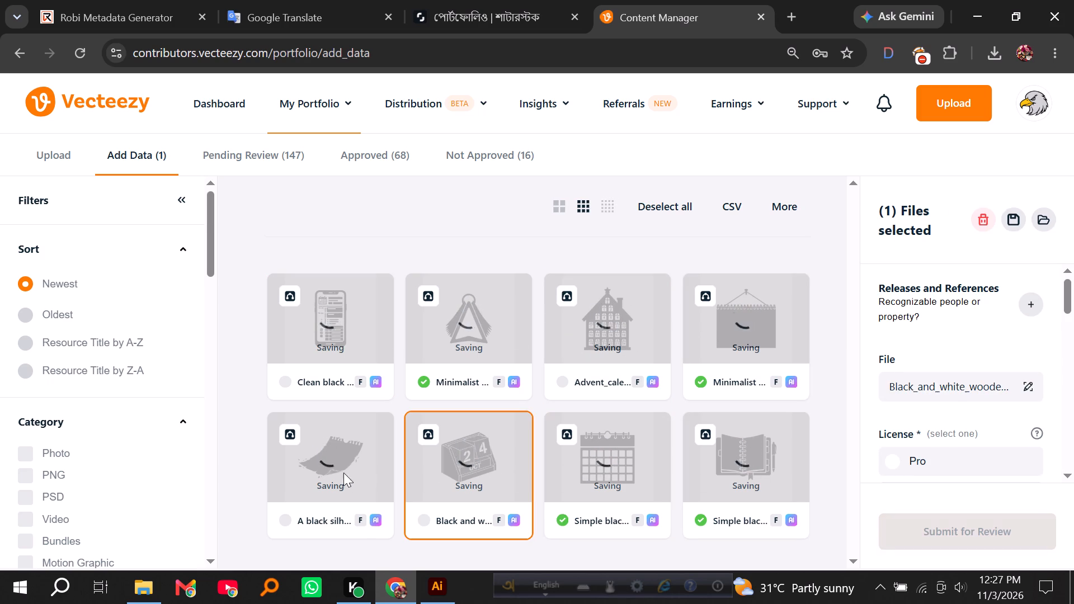
click(325, 471)
click(569, 339)
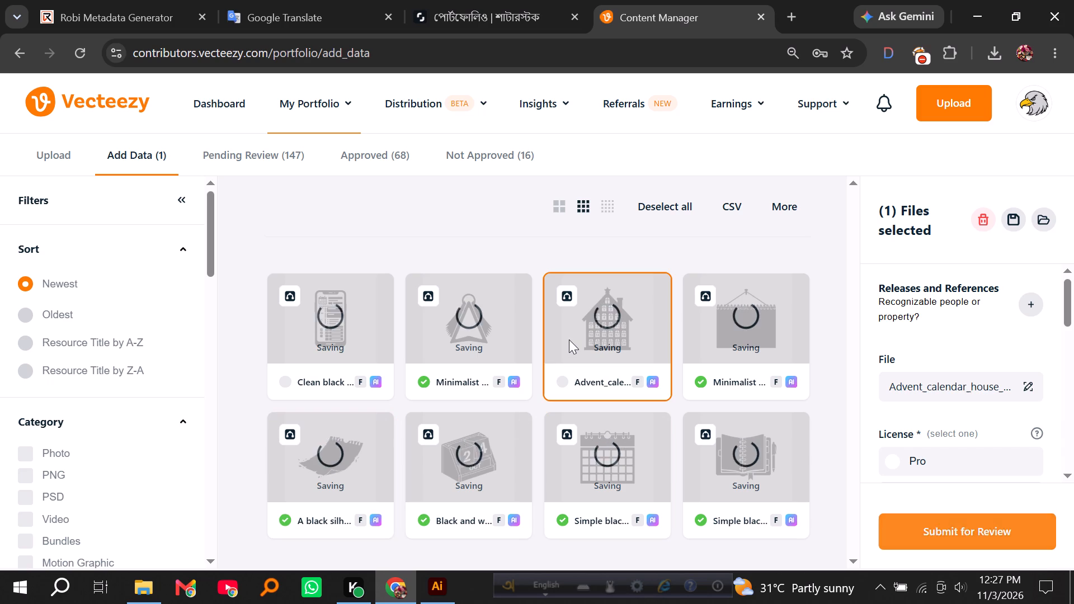
Remove the mobile-app keyword from the Clean black and white phone file in Vecteezy and save the file.
click(333, 328)
scroll(978, 396, down, 2)
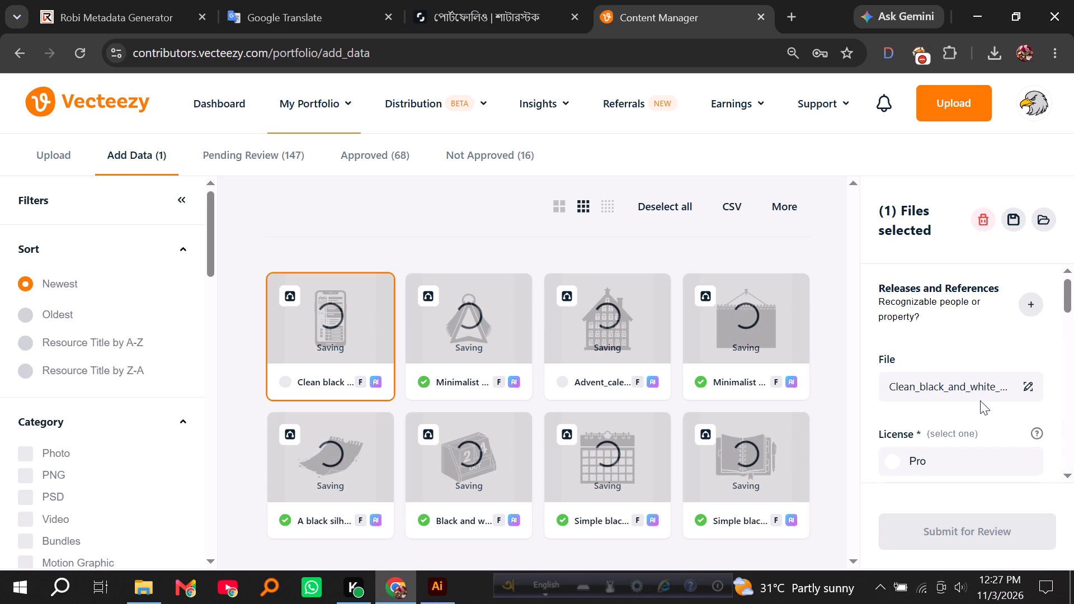
scroll(980, 400, down, 8)
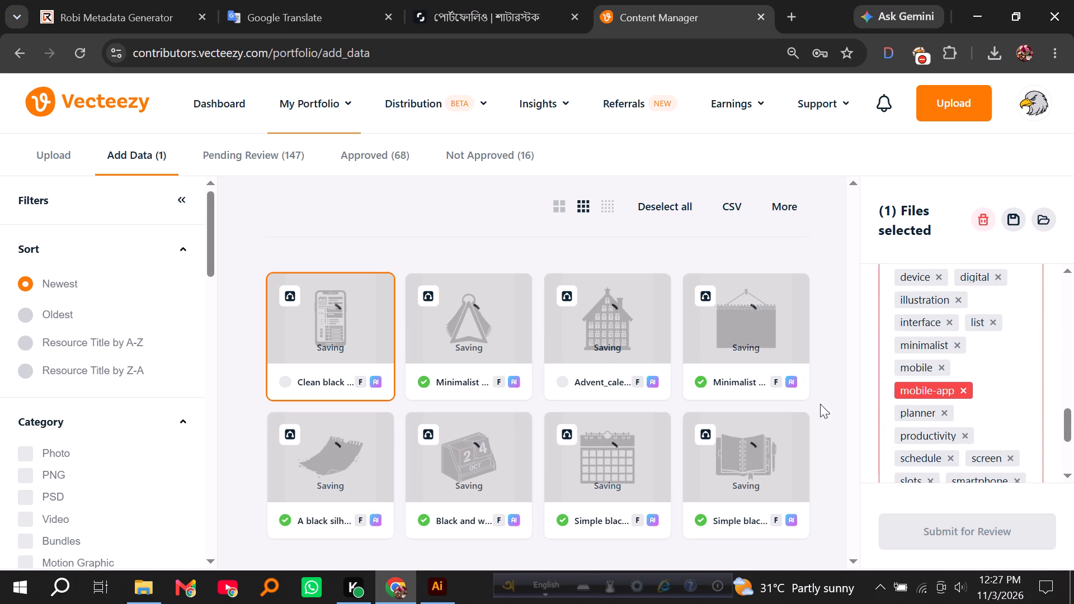
click(964, 390)
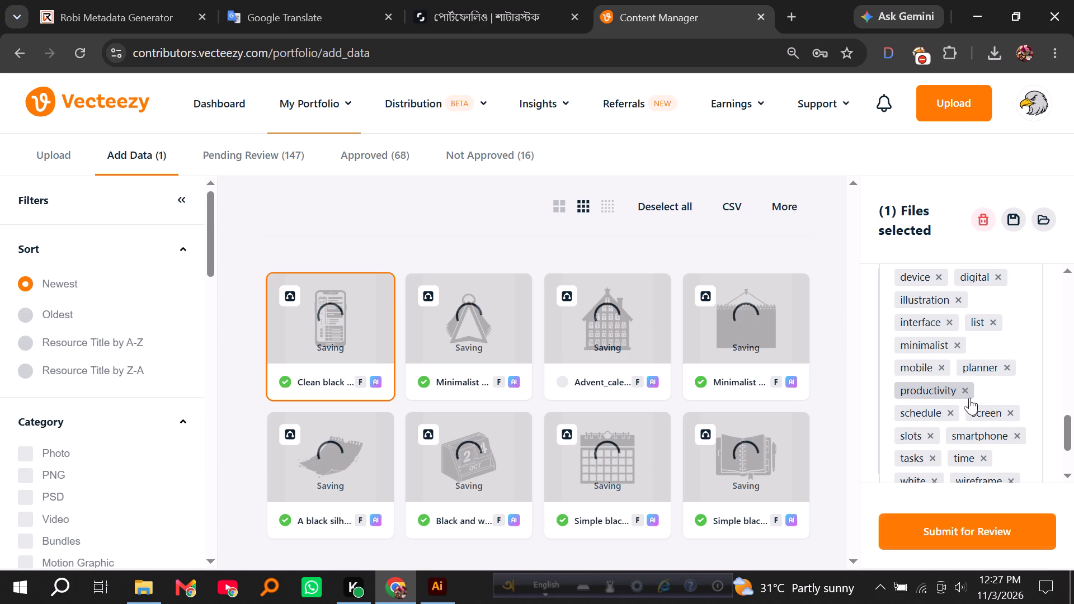
scroll(993, 327, up, 1)
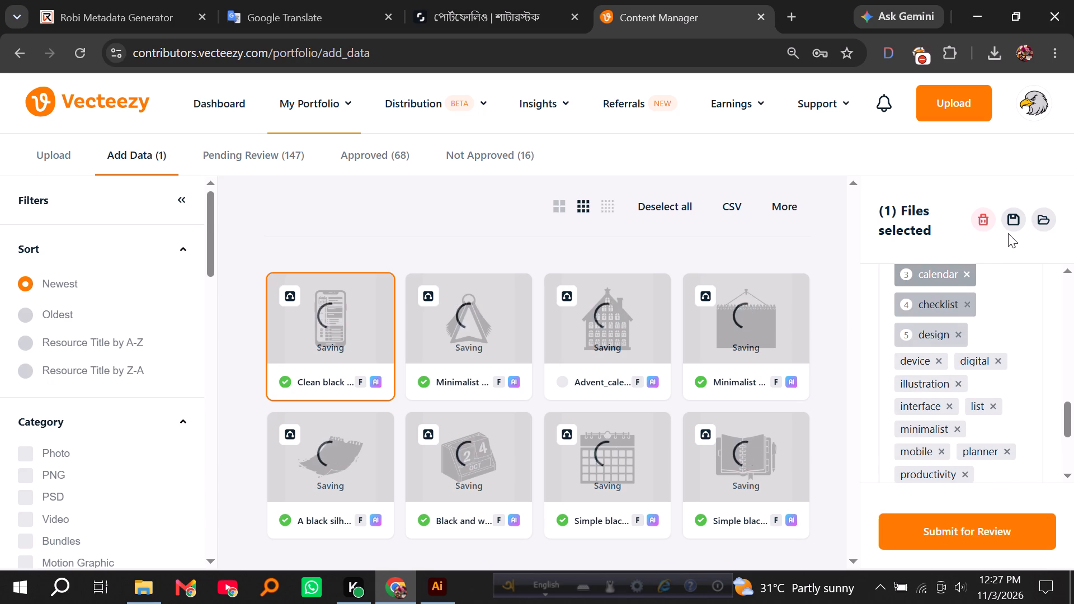
click(1015, 223)
Clear the text entry "Mobile" from the Advent calendar house file's data in Vecteezy.
click(614, 358)
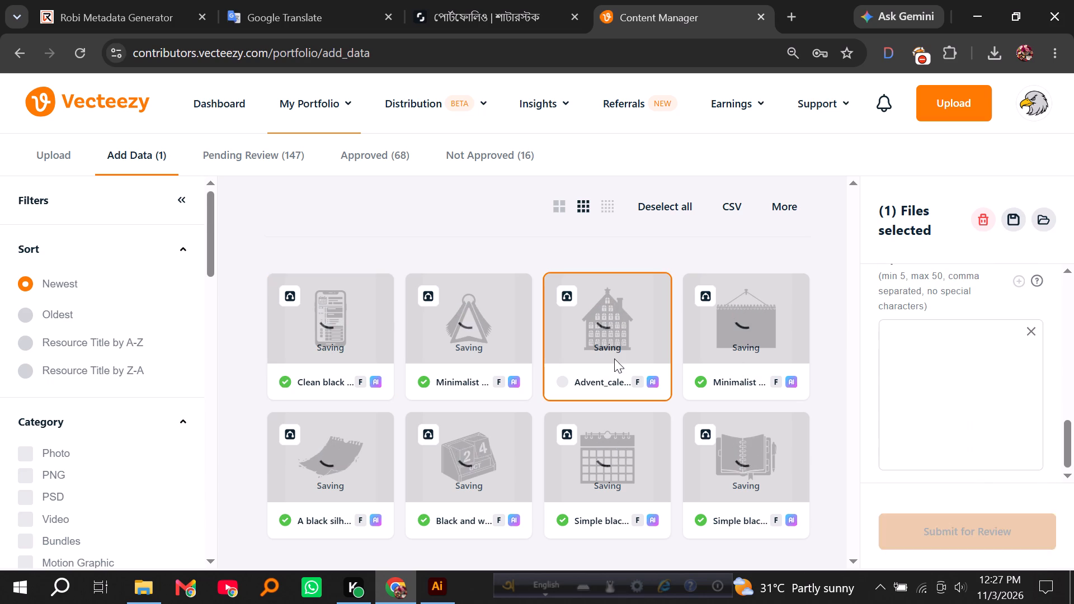
scroll(990, 403, down, 2)
scroll(990, 404, up, 1)
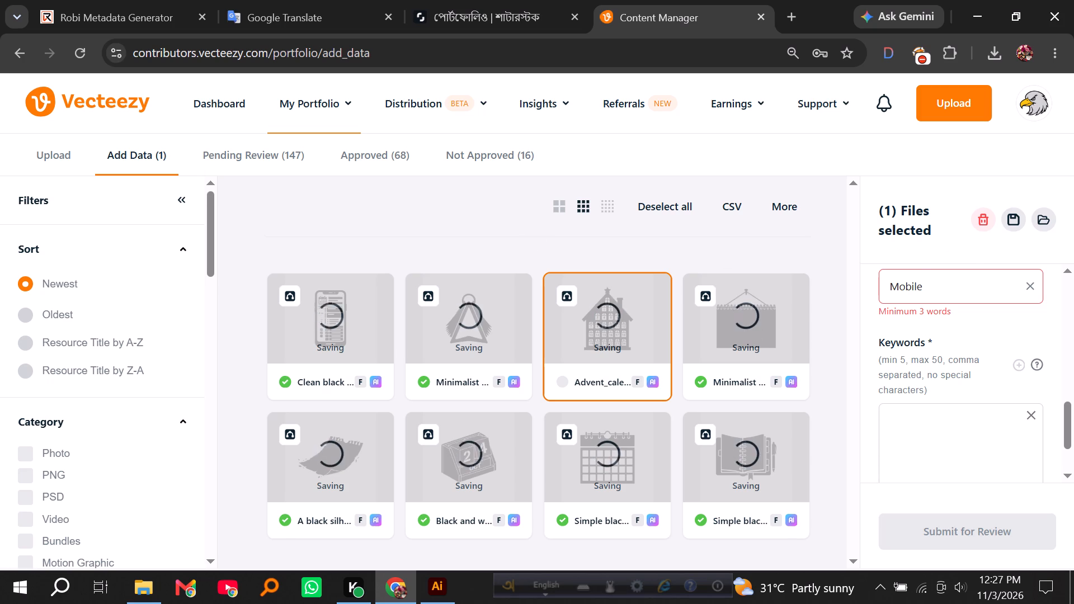
click(1028, 284)
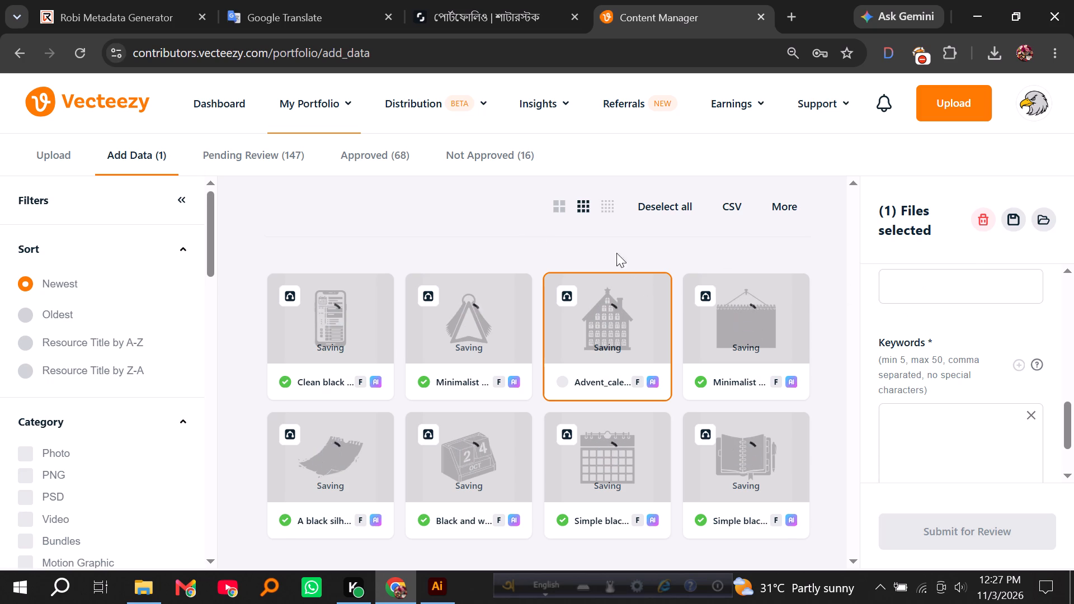
Switch to Shutterstock and review the description, categories and keywords of the nine beach and travel icons illustration.
click(511, 0)
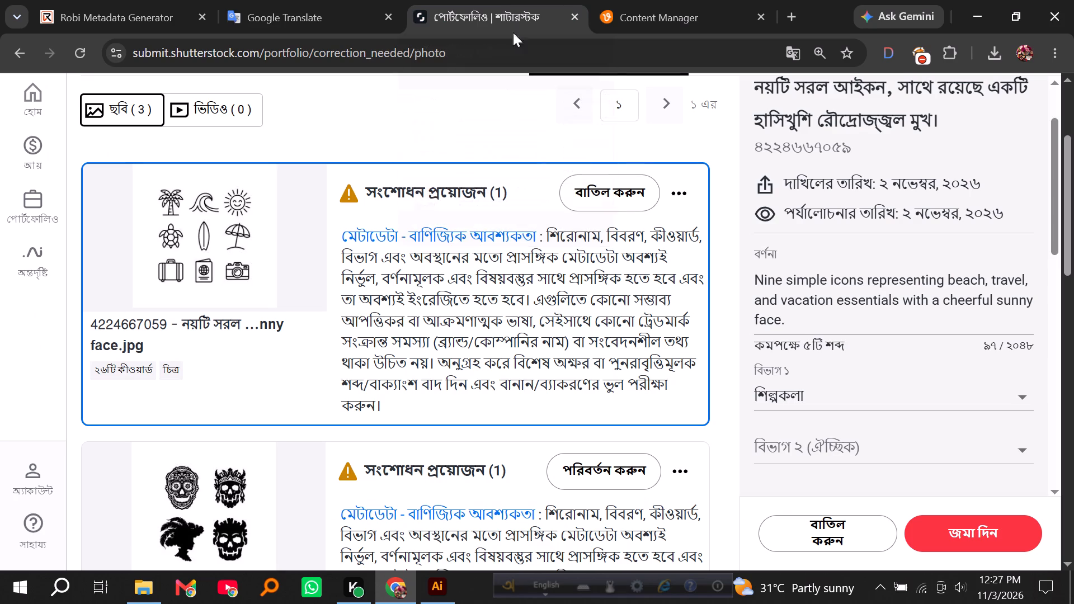
scroll(464, 303, up, 2)
scroll(472, 304, down, 1)
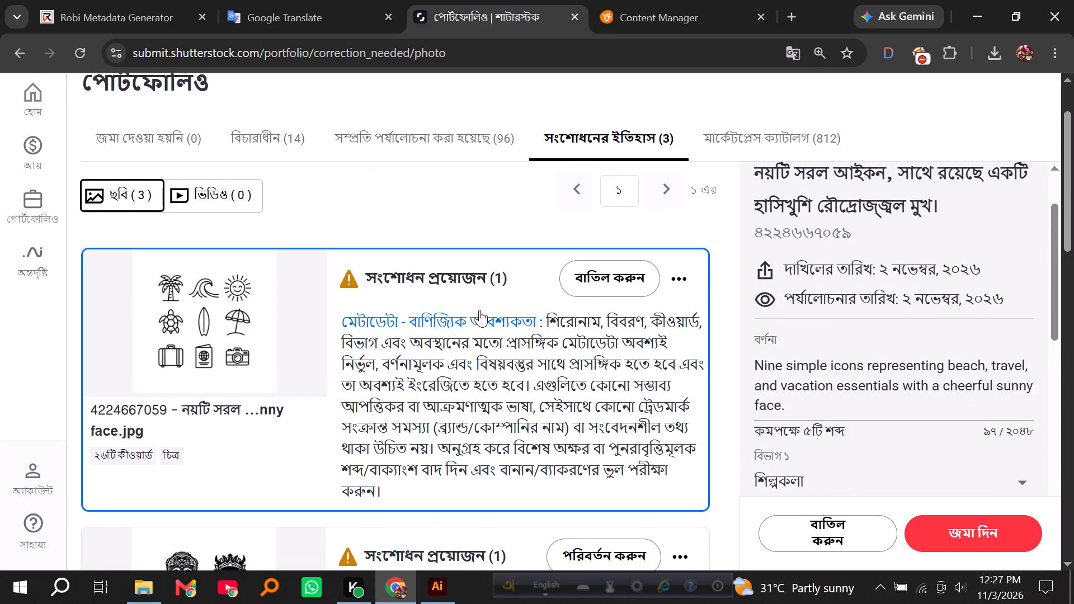
scroll(799, 381, down, 3)
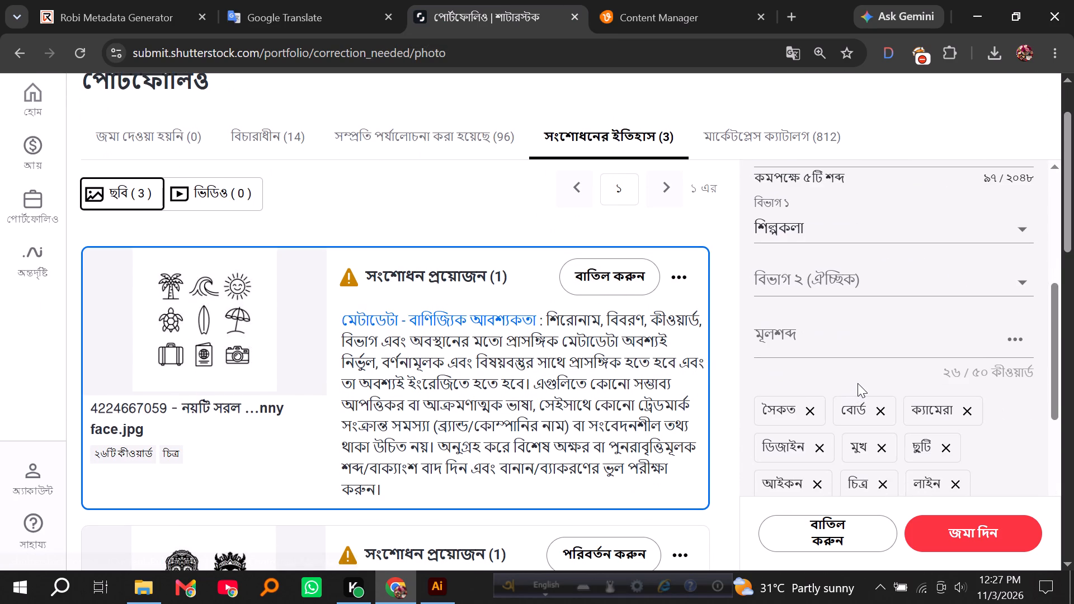
scroll(869, 399, down, 2)
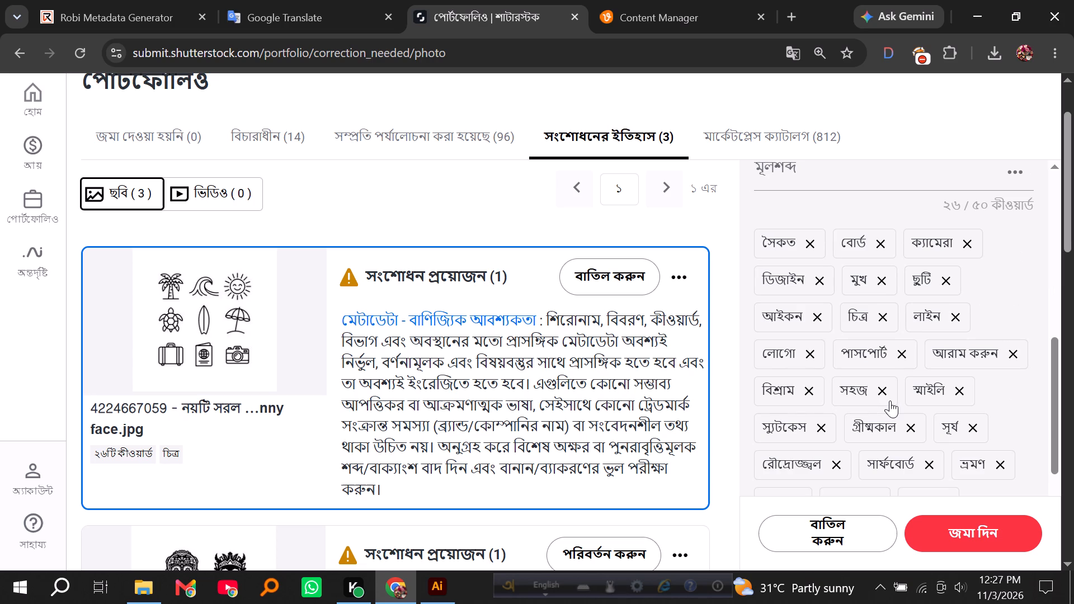
scroll(890, 402, down, 2)
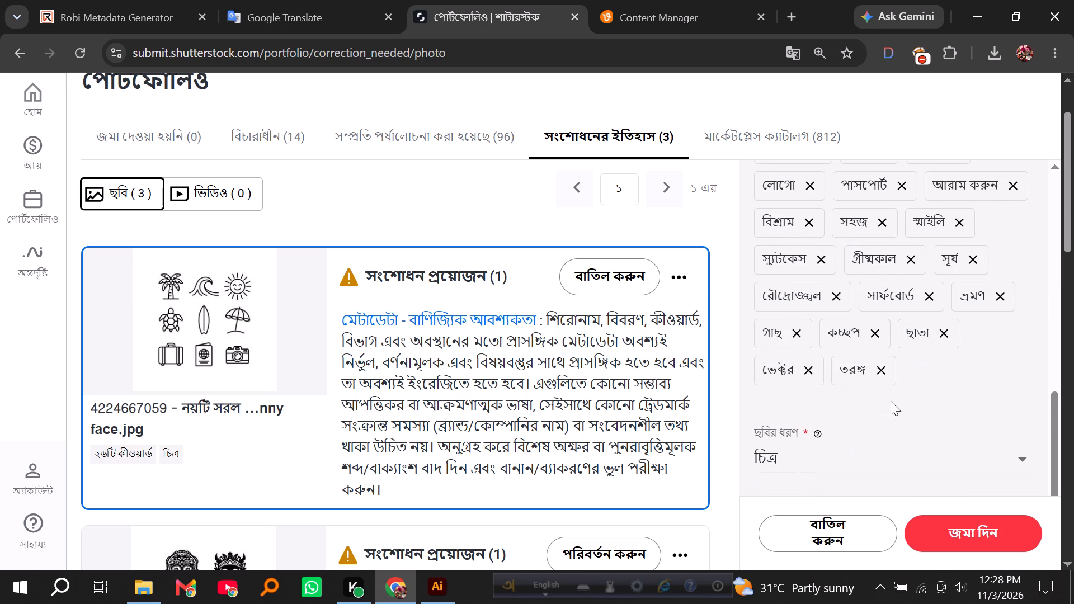
scroll(891, 401, up, 2)
scroll(833, 372, up, 2)
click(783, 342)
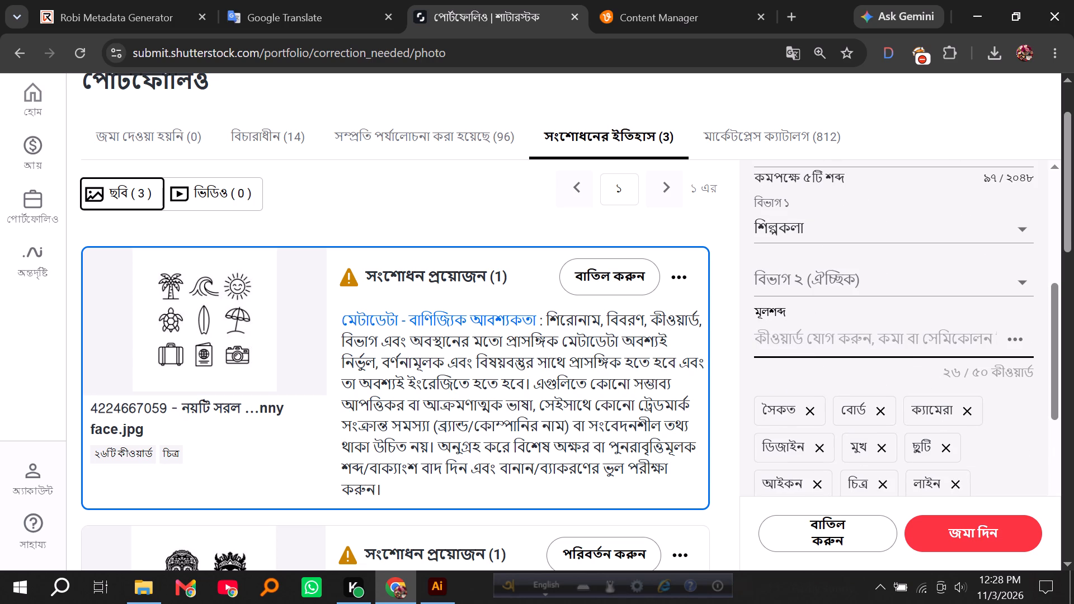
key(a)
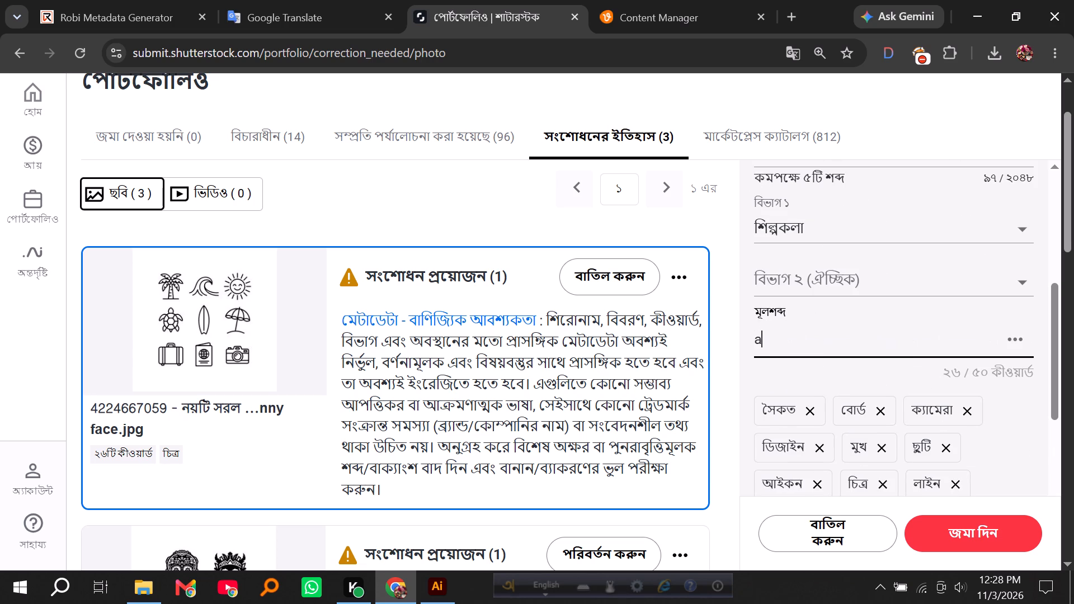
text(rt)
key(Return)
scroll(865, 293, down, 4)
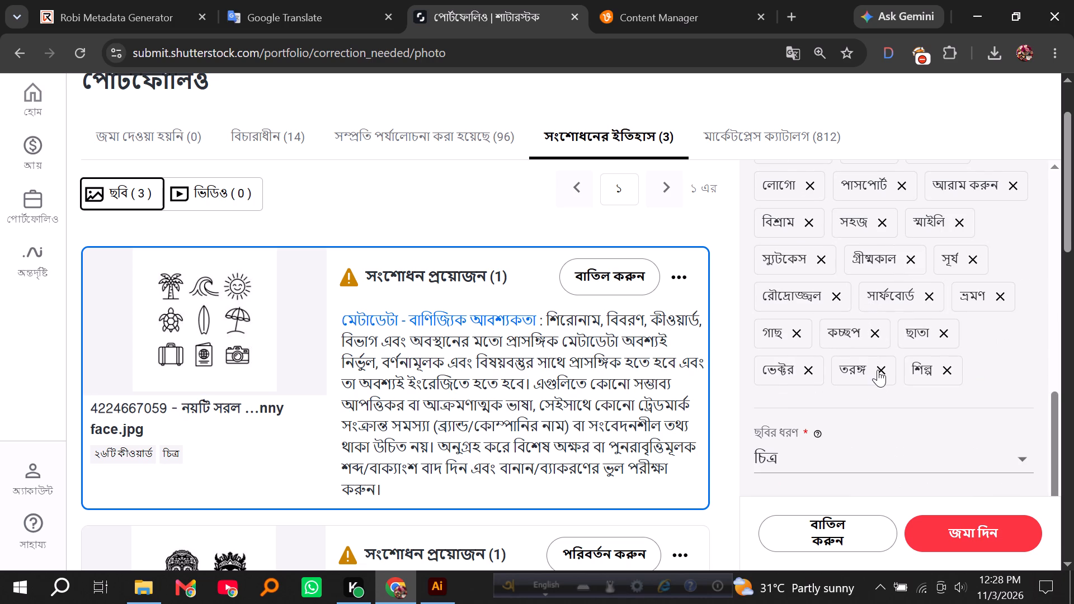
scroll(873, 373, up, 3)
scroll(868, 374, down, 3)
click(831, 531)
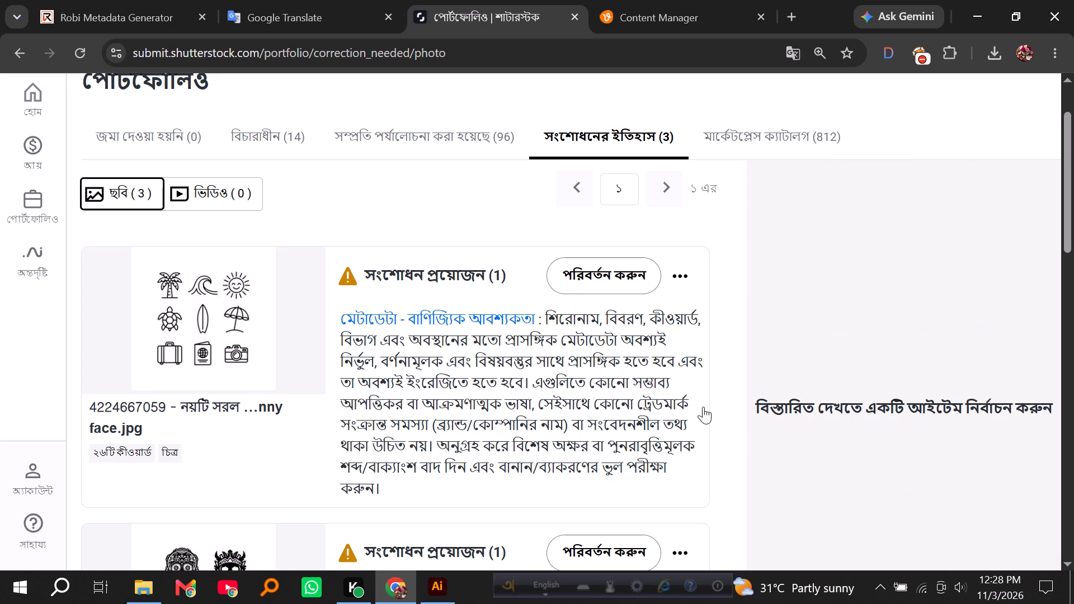
Reopen the nine beach and travel icons illustration for changes, add the keyword "line art" and submit it.
click(633, 275)
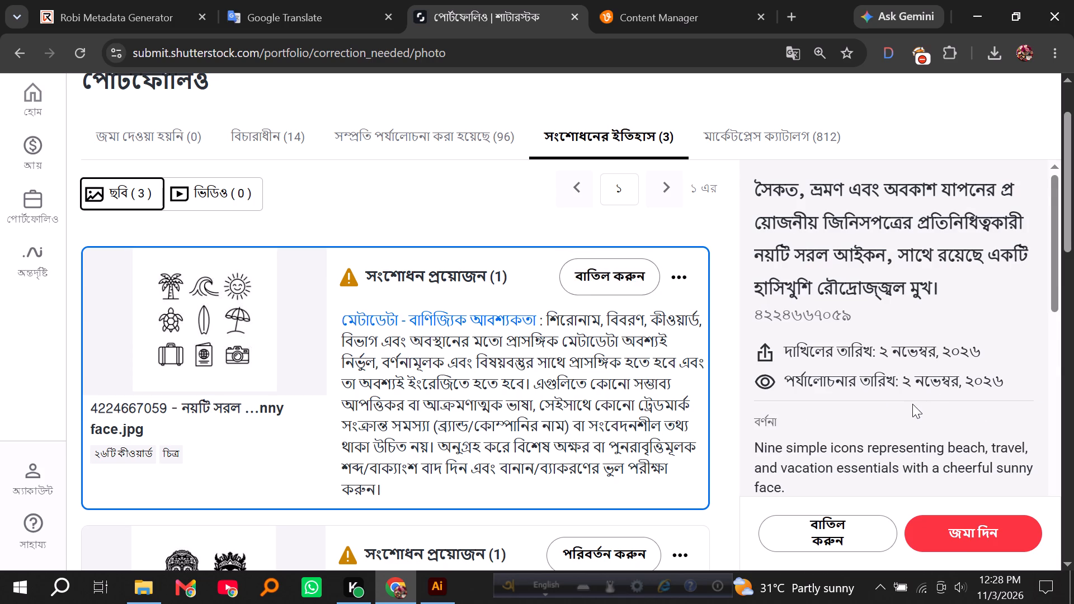
scroll(915, 409, down, 4)
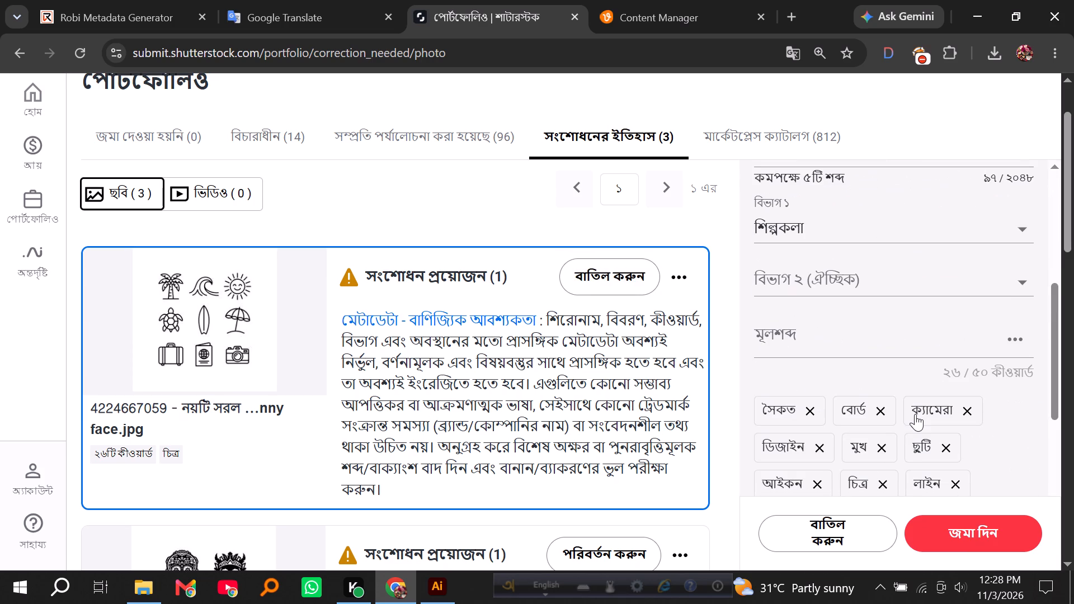
scroll(915, 413, down, 2)
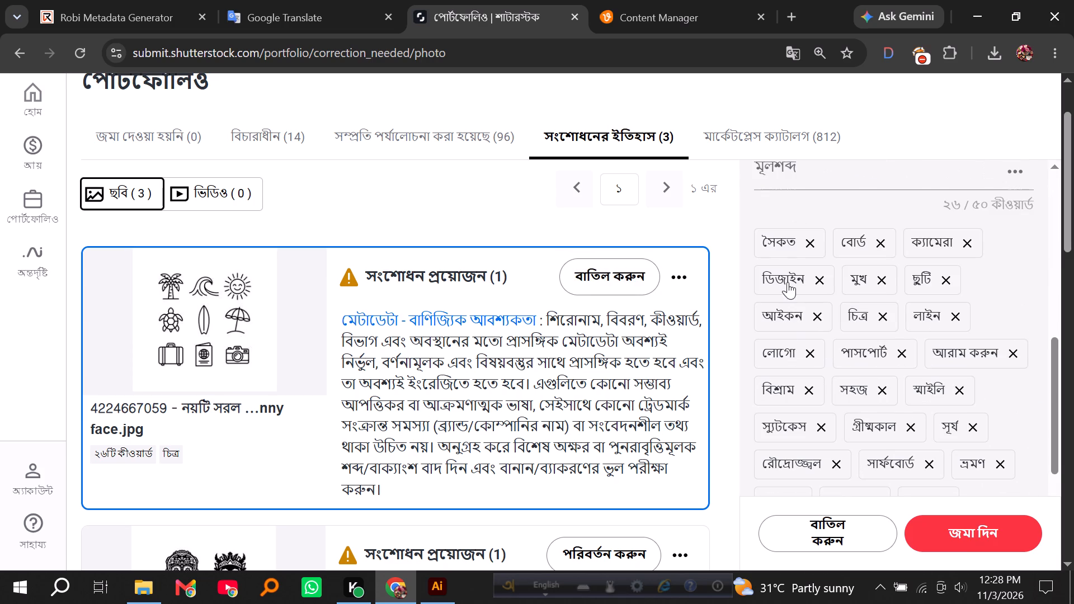
scroll(782, 201, up, 1)
click(781, 259)
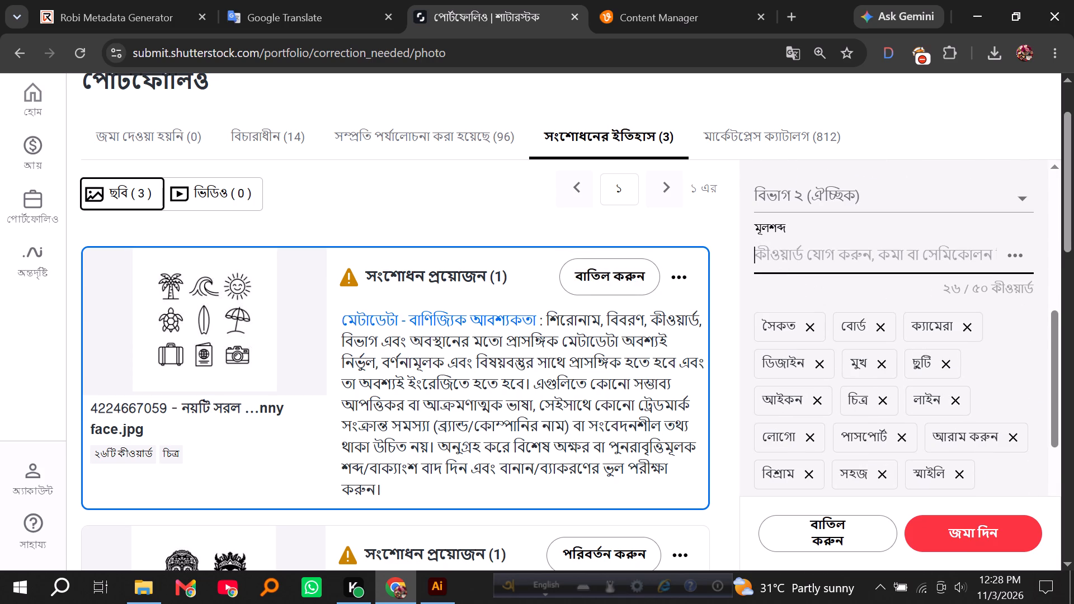
text(li)
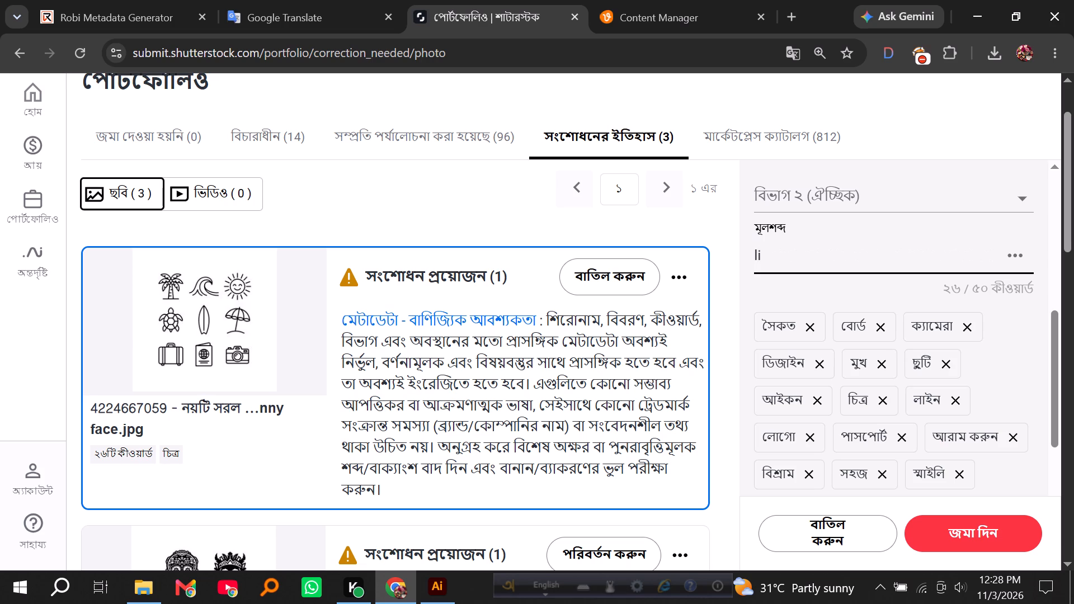
text(ne art)
key(Return)
scroll(828, 273, down, 3)
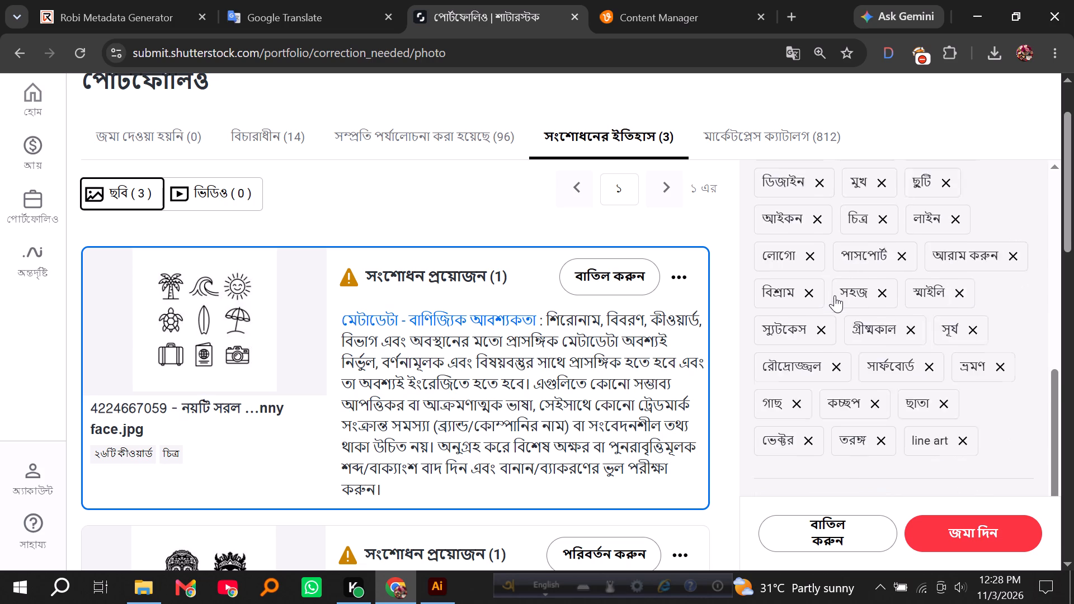
click(931, 526)
Open the recently reviewed images, reload the page in English and look through their approval status.
scroll(876, 374, up, 6)
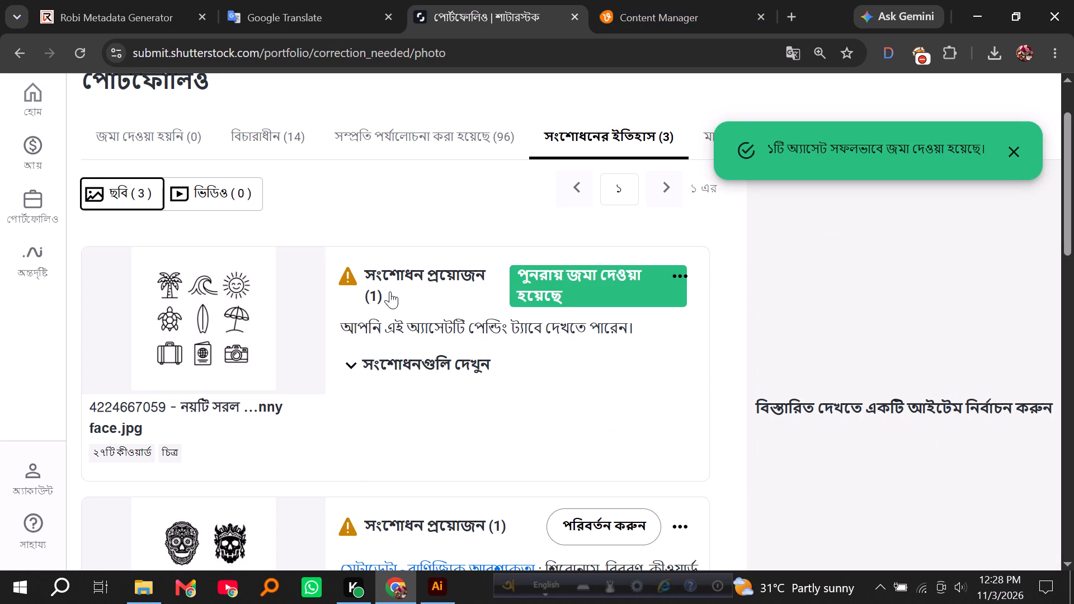
scroll(324, 286, up, 2)
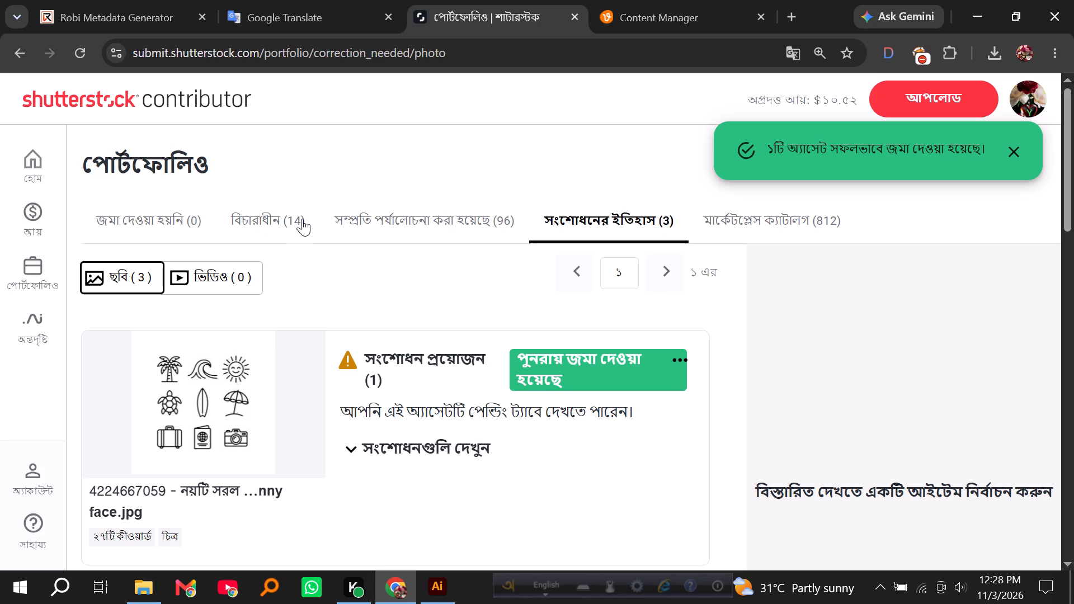
click(385, 220)
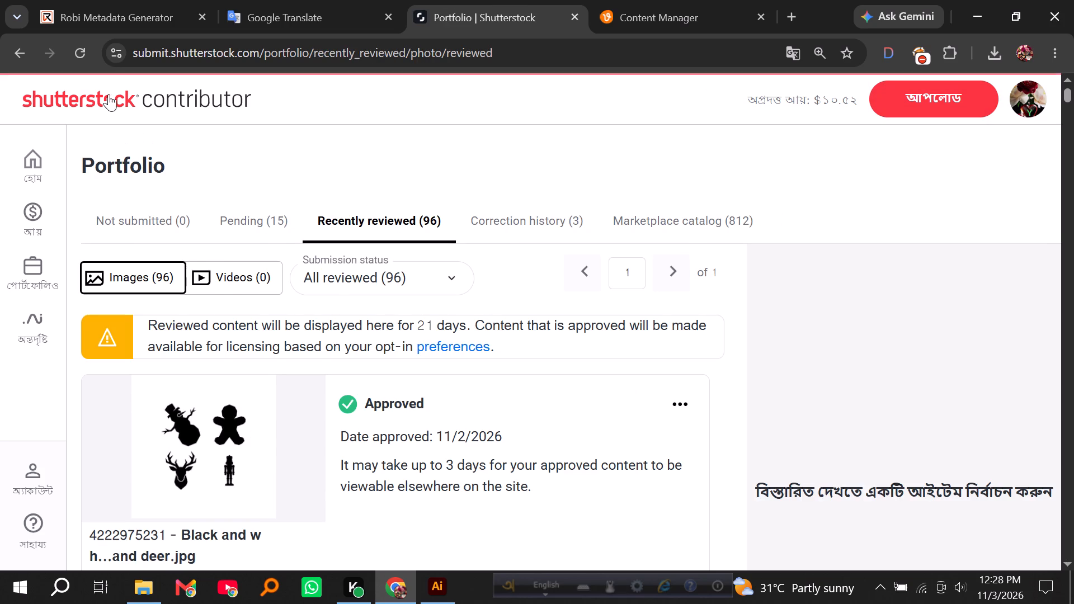
click(77, 59)
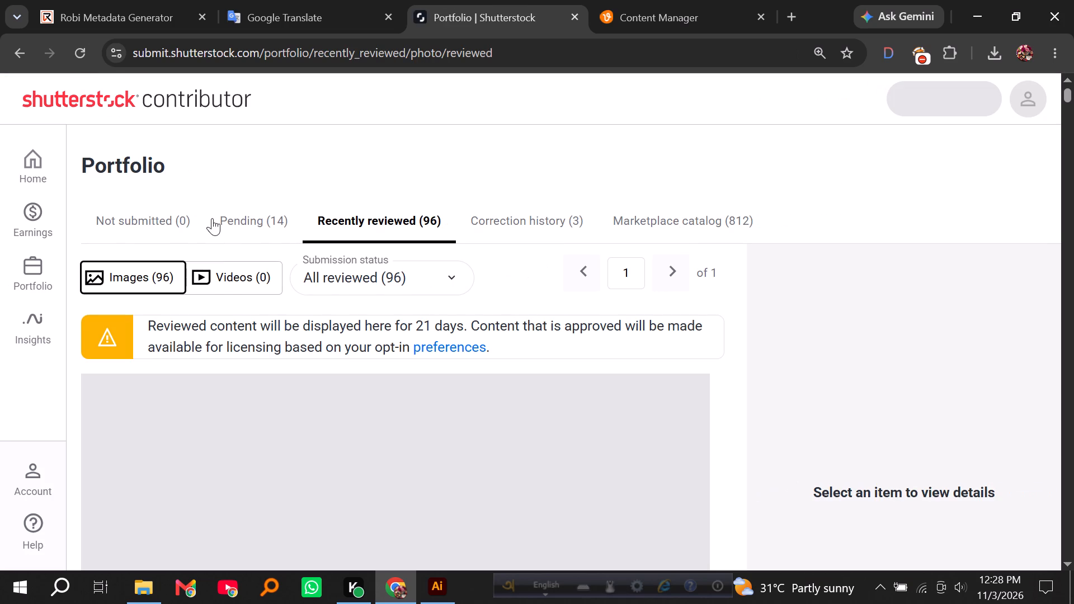
scroll(357, 366, down, 11)
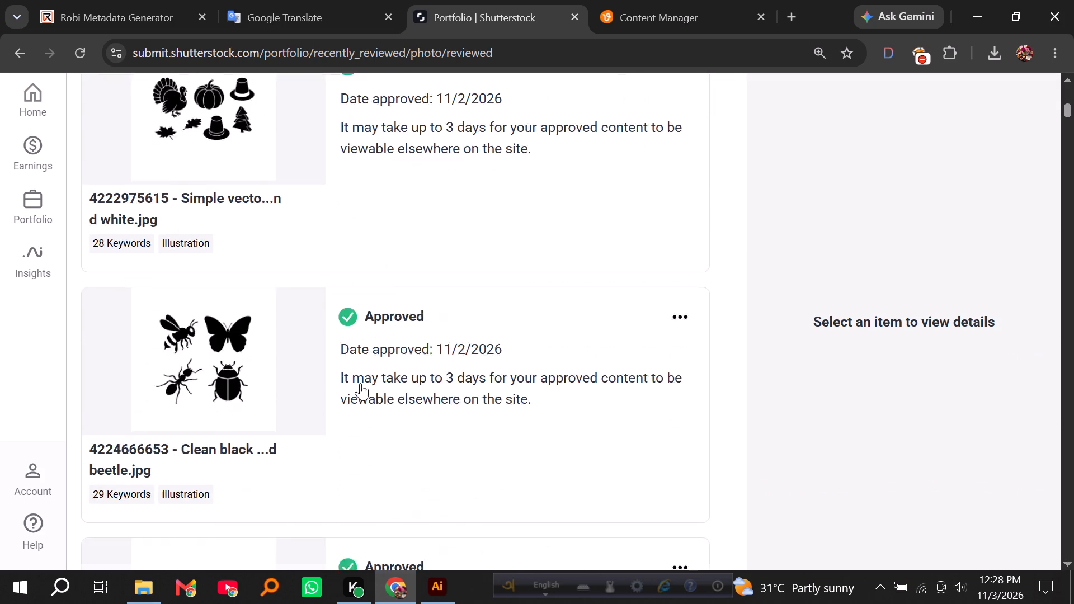
scroll(360, 383, down, 14)
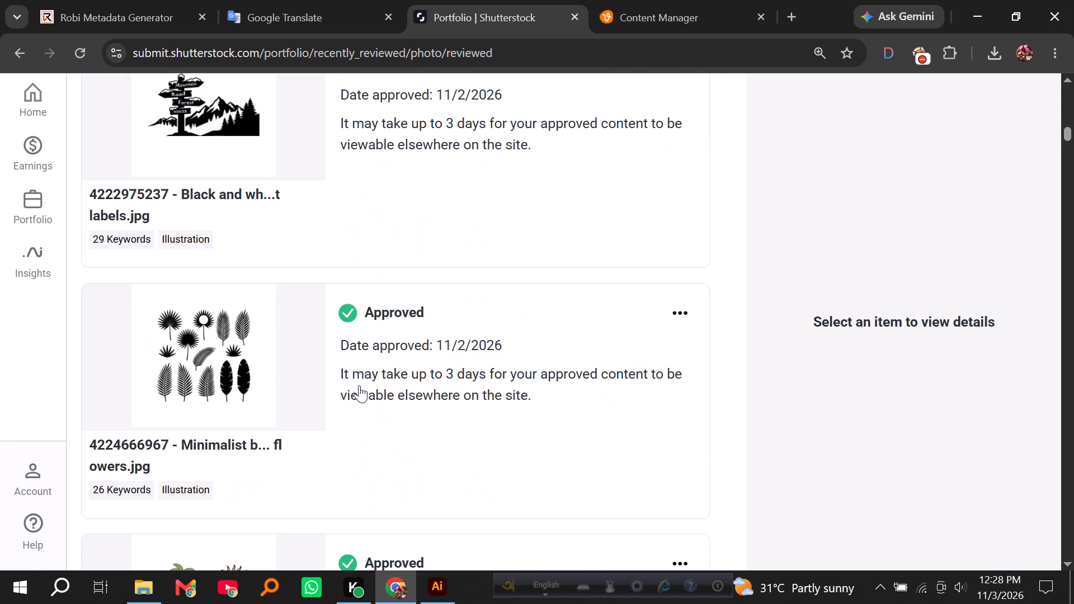
scroll(359, 385, up, 20)
scroll(359, 385, up, 5)
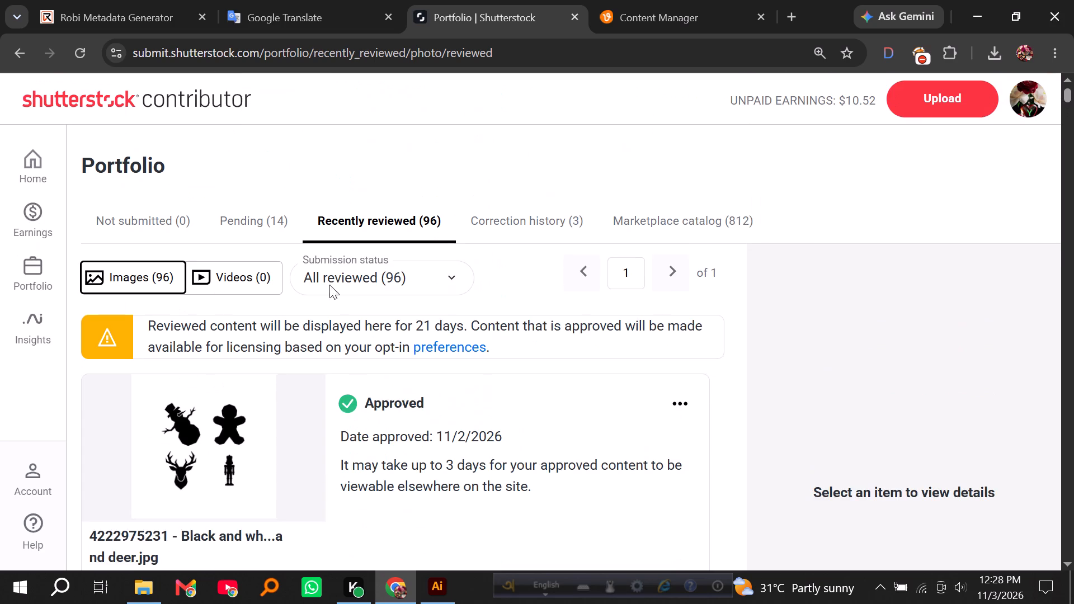
Go through the pending images to find the resubmitted nine beach and travel icons illustration.
click(280, 226)
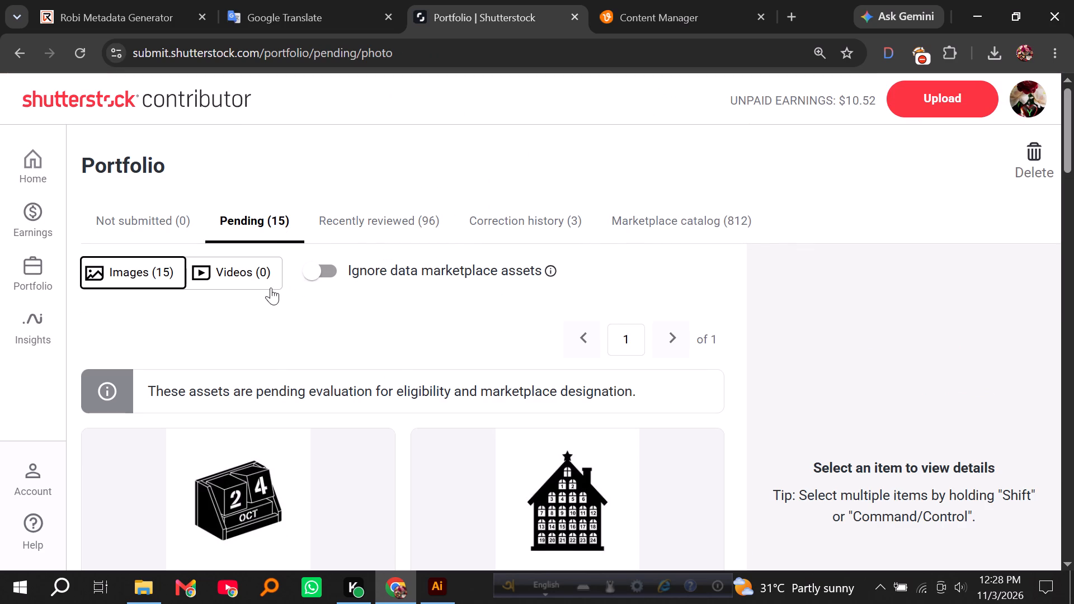
scroll(420, 374, down, 13)
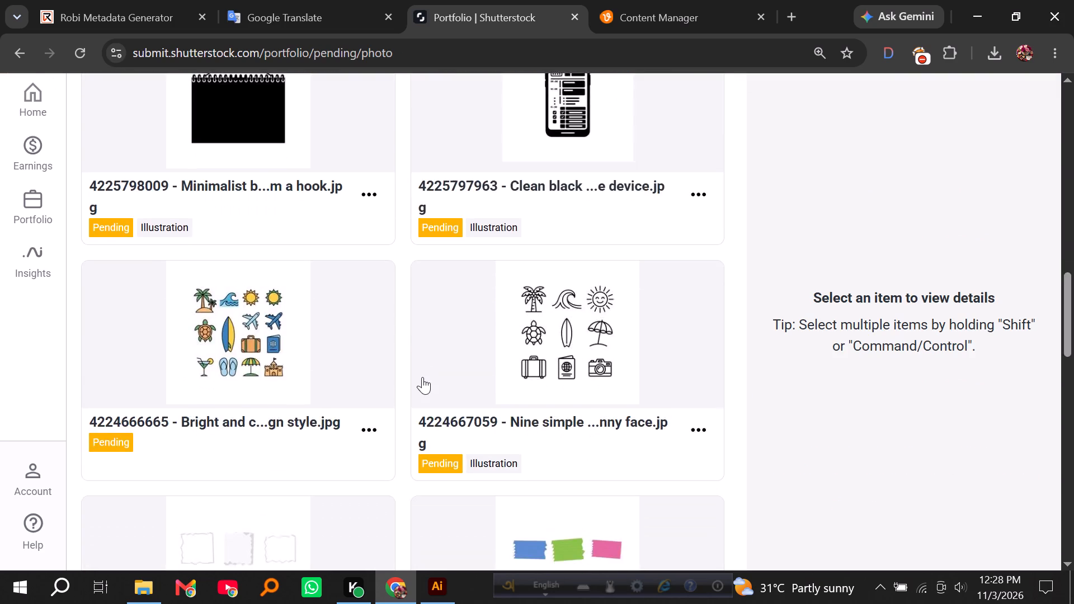
scroll(422, 377, down, 3)
scroll(422, 376, up, 16)
scroll(422, 377, down, 2)
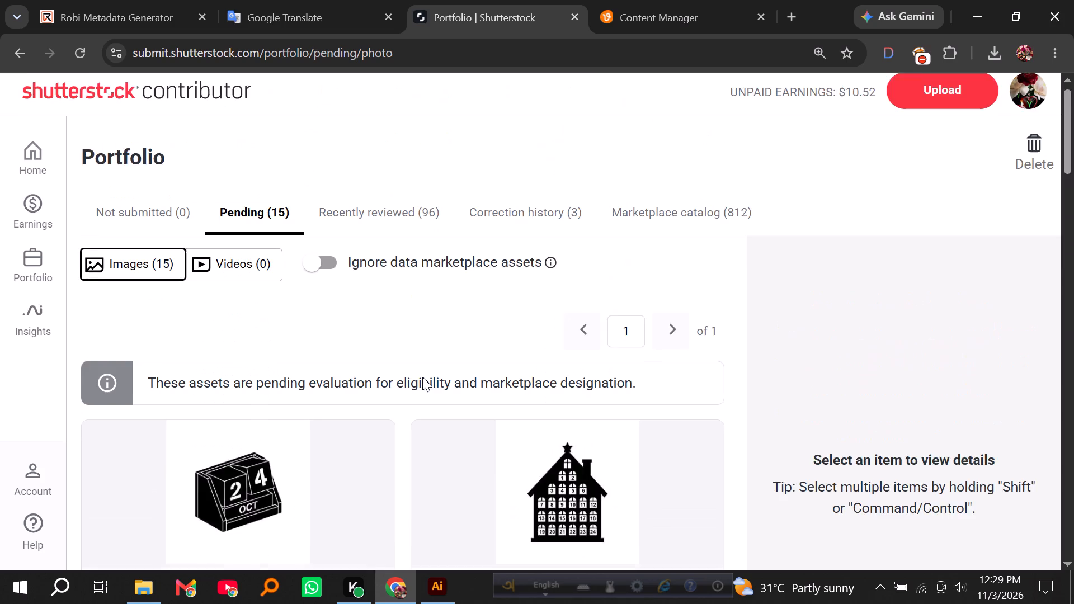
scroll(422, 377, down, 15)
scroll(422, 384, up, 3)
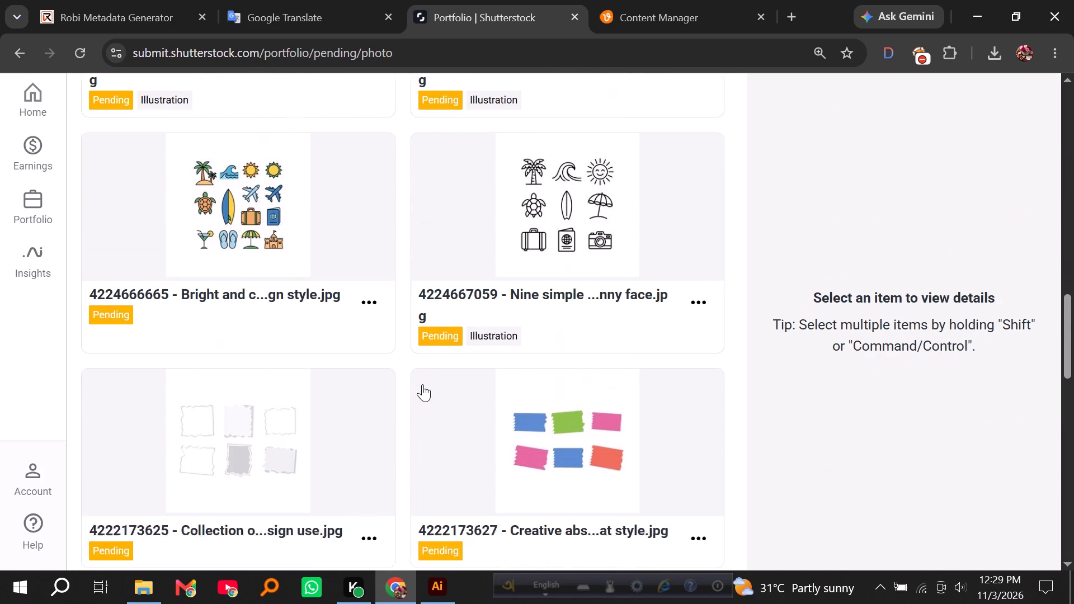
Examine the pending nine beach and travel icons illustration's keywords, image type and usage, and look over the remaining pending images.
click(514, 303)
scroll(858, 351, down, 4)
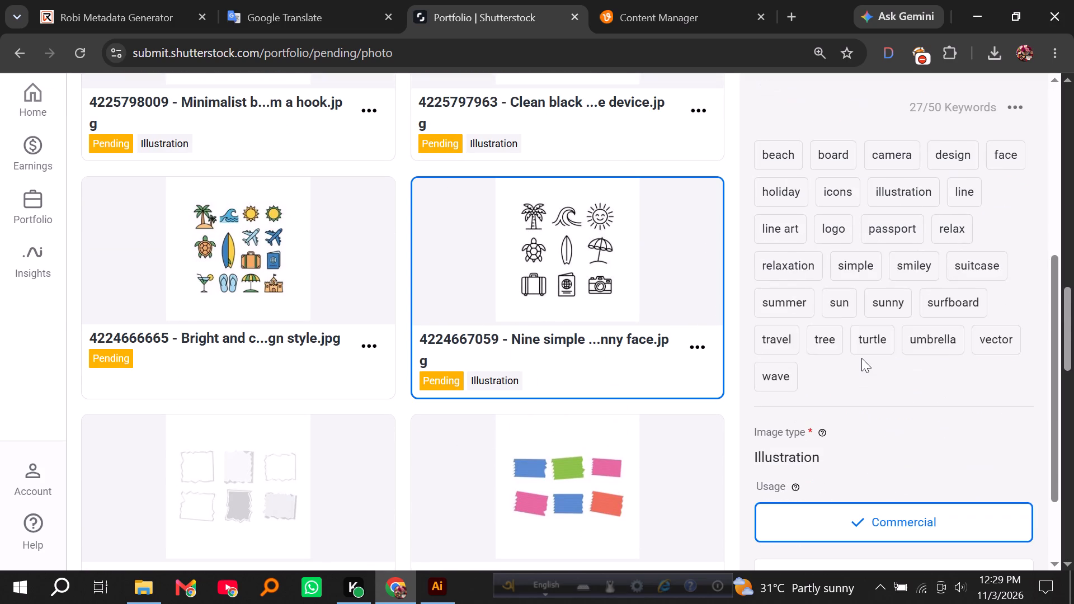
scroll(861, 358, down, 4)
scroll(618, 333, down, 7)
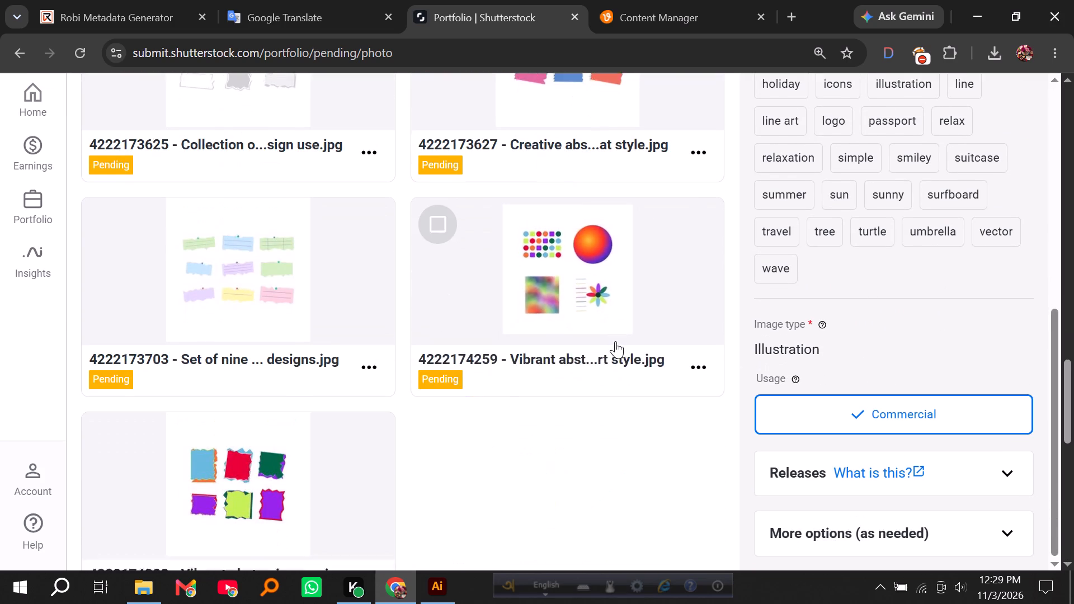
scroll(615, 341, down, 2)
scroll(615, 341, up, 19)
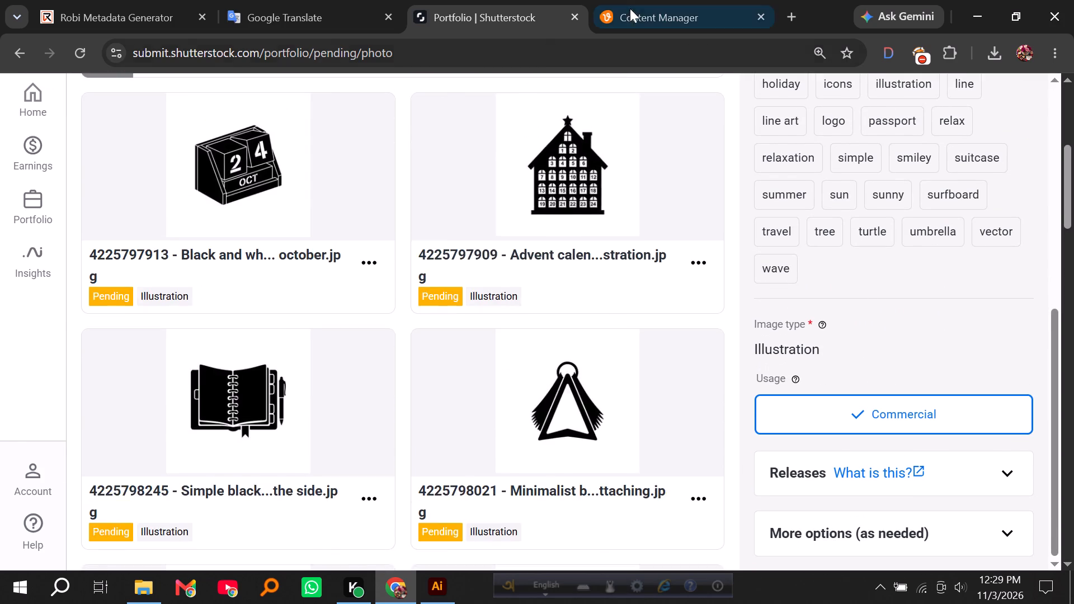
Copy the Advent calendar house's Shutterstock description into its Vecteezy title, leaving out "vector": "Advent calendar house with numbered windows illustration".
click(632, 3)
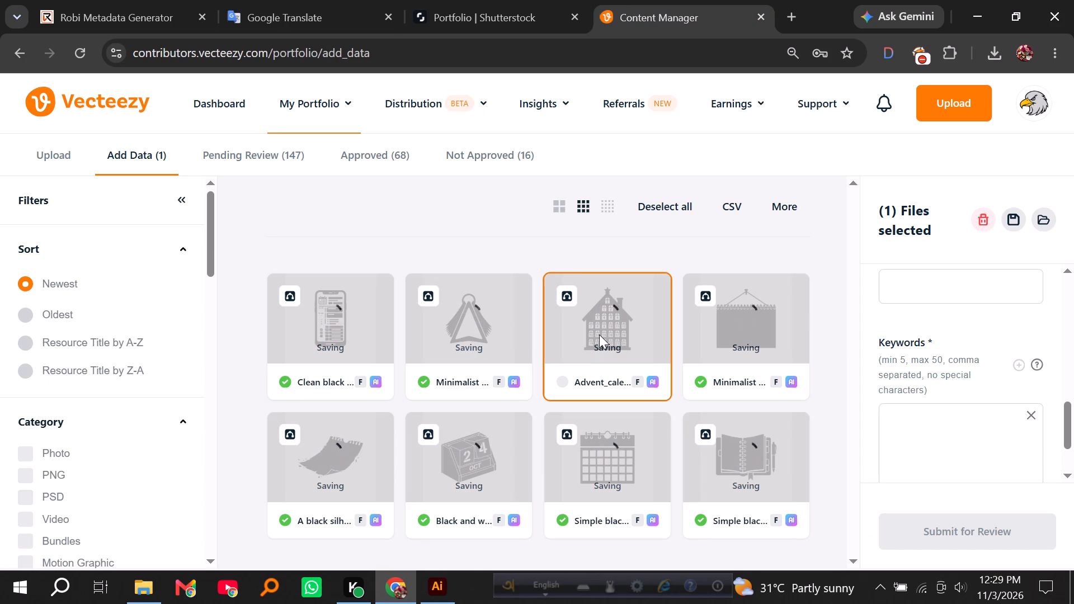
click(482, 6)
scroll(216, 370, up, 5)
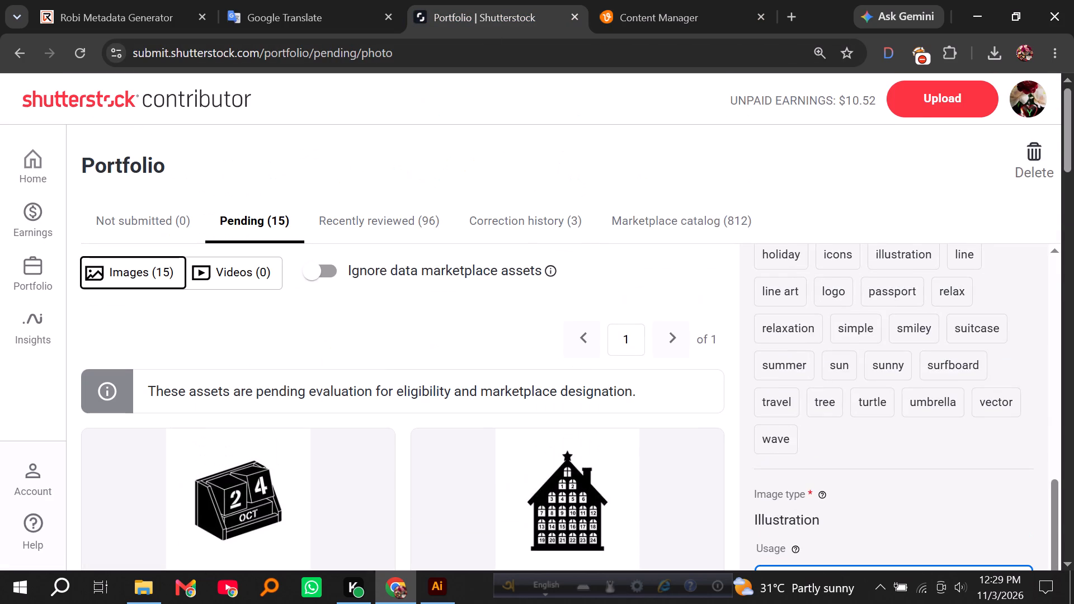
scroll(223, 388, down, 3)
click(574, 277)
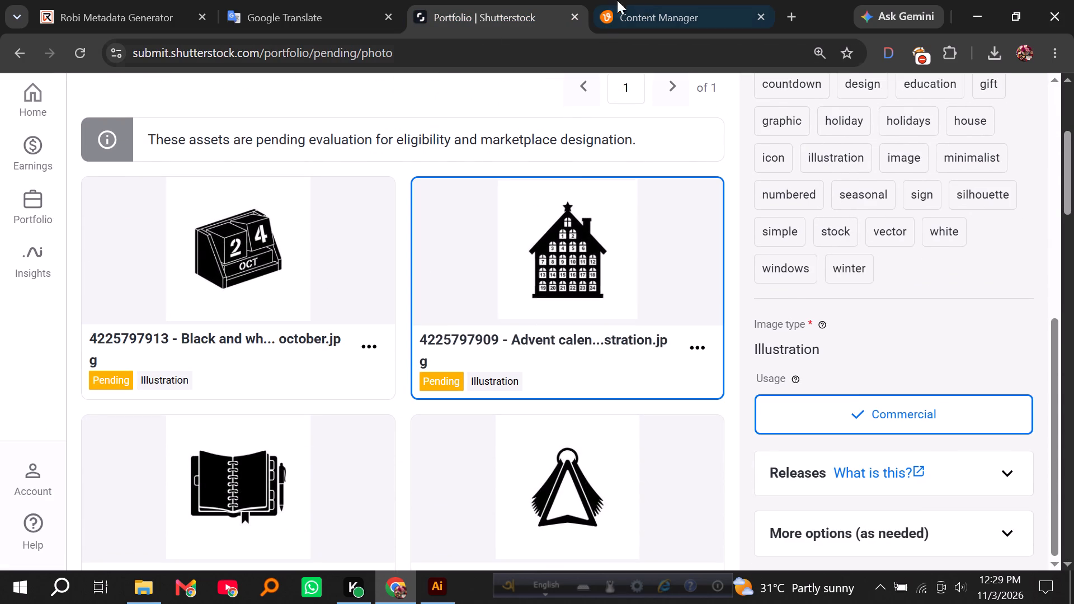
click(644, 0)
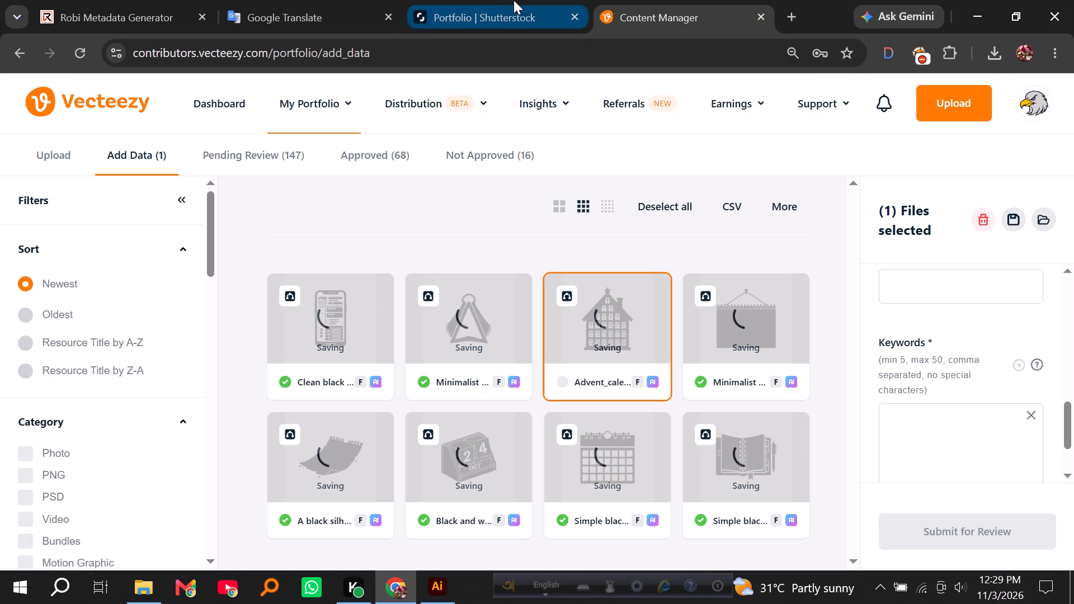
click(514, 0)
scroll(850, 346, up, 3)
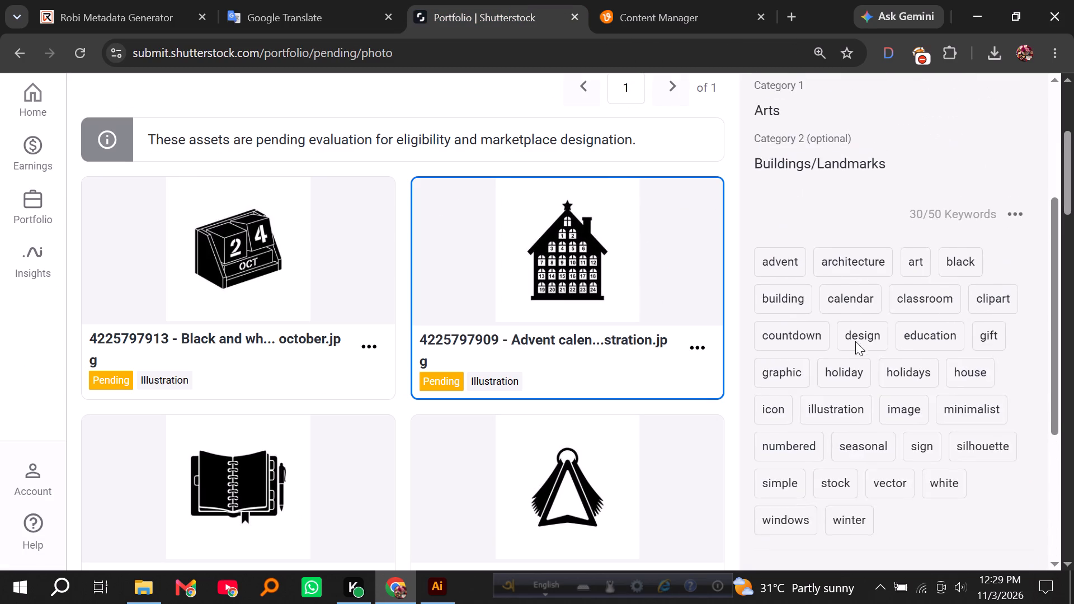
scroll(858, 337, up, 5)
triple_click(821, 284)
click(821, 281)
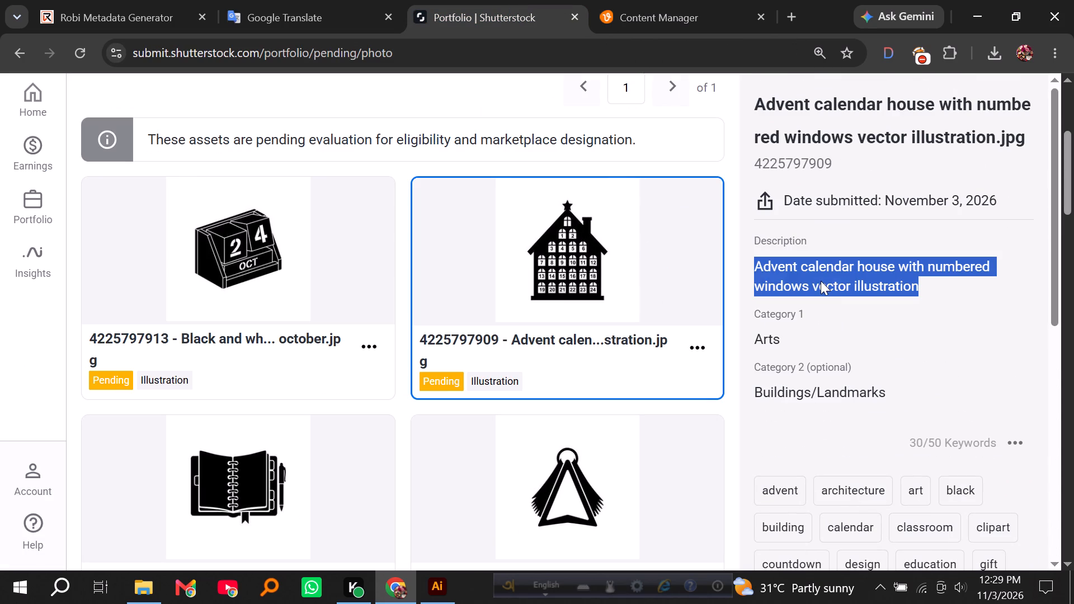
key(ctrl+c)
click(661, 0)
click(910, 280)
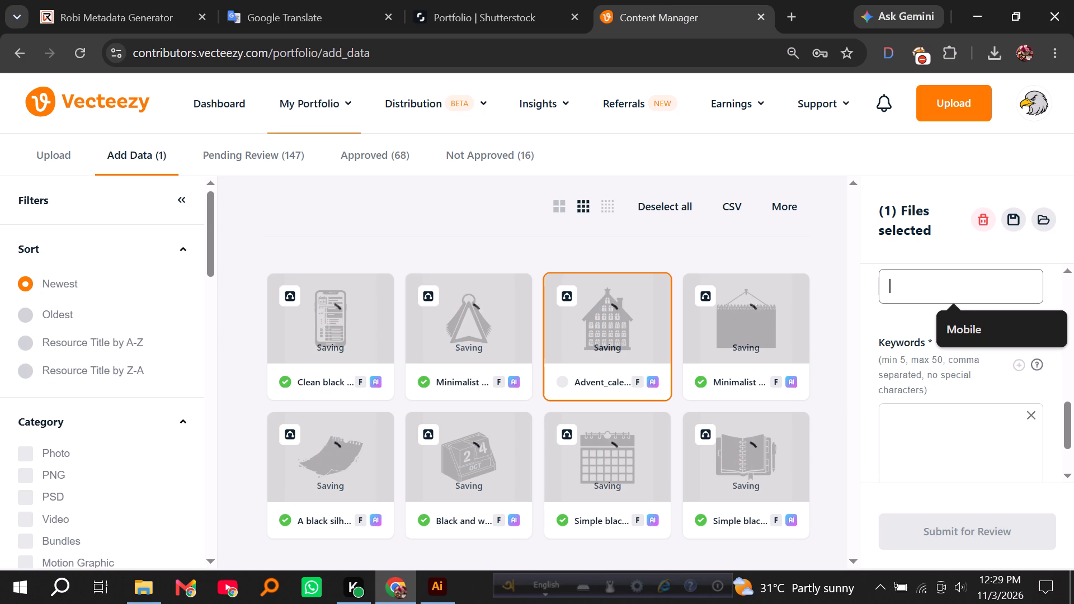
key(ctrl+v)
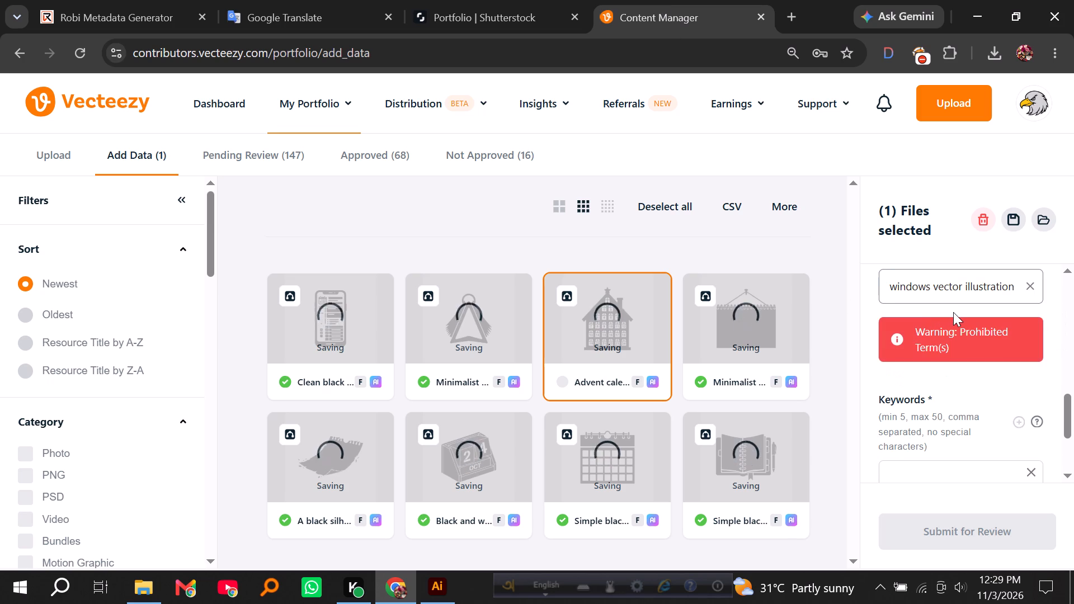
drag(961, 286, 934, 282)
key(BackSpace)
key(BackSpace)
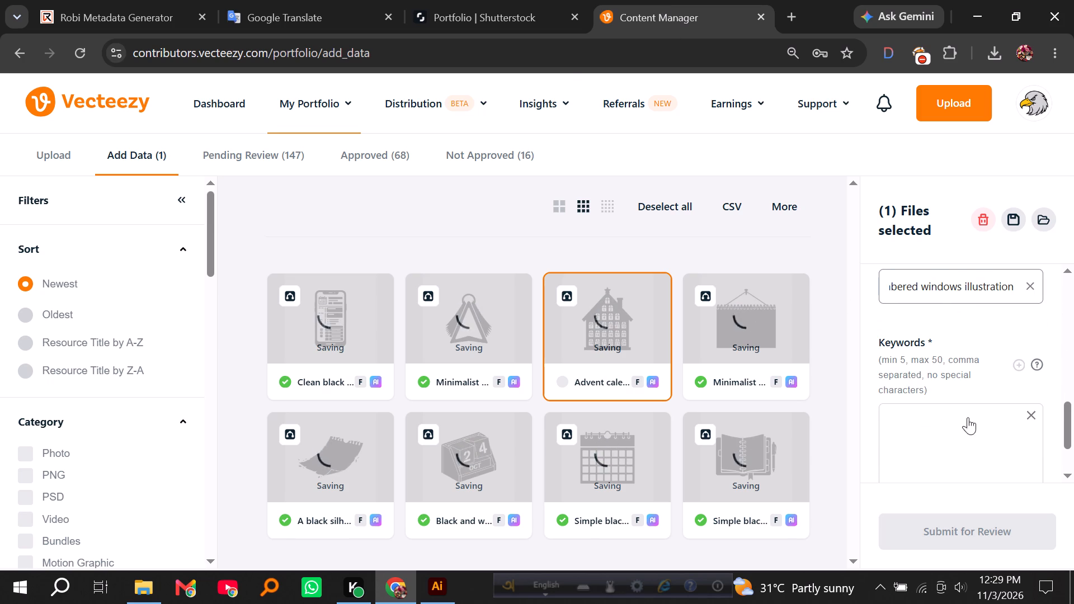
Copy the Advent calendar house's Shutterstock keywords into its Vecteezy keywords, remove the keyword "vector" and save the file's data.
click(959, 443)
click(489, 0)
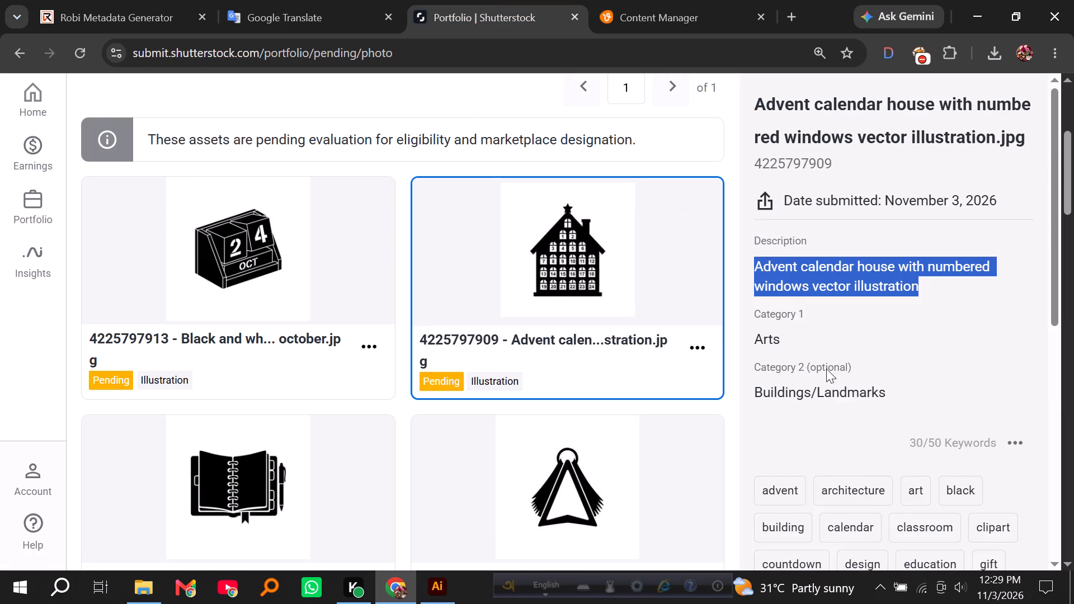
scroll(884, 400, down, 2)
click(1009, 276)
click(967, 315)
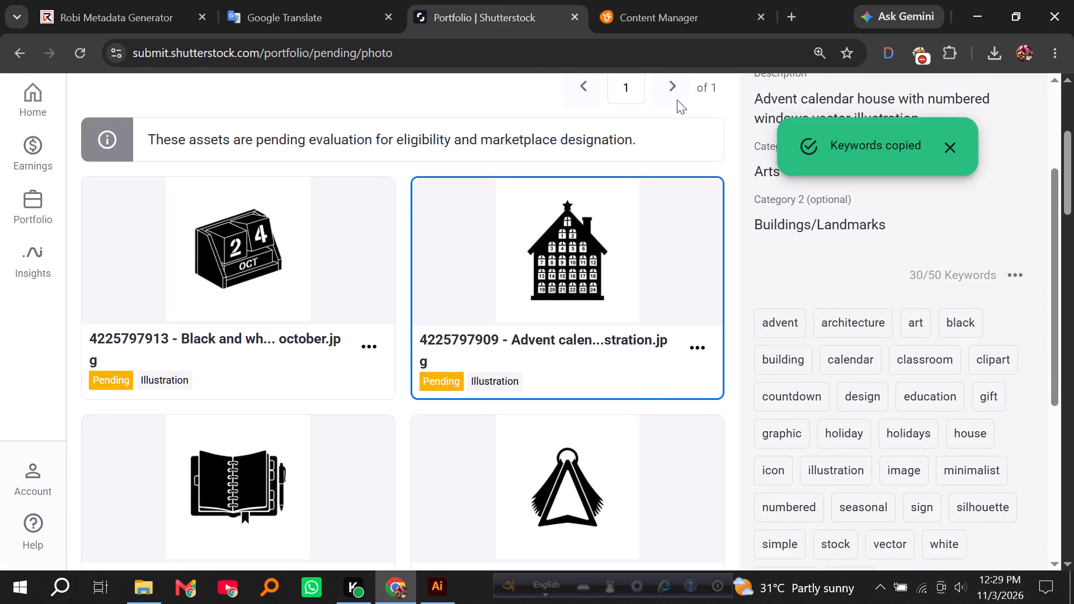
click(682, 0)
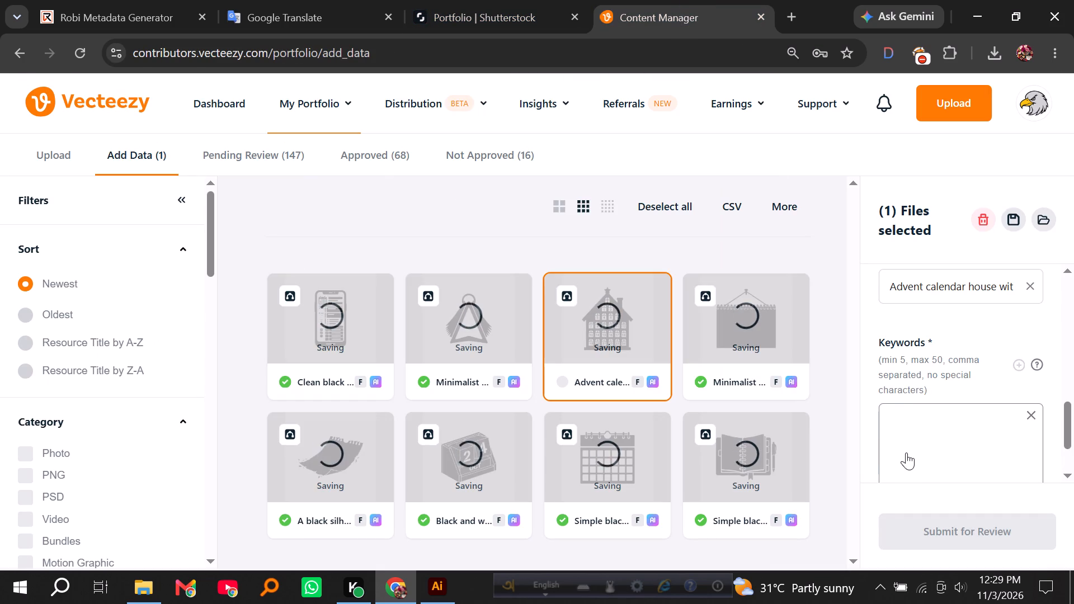
key(ctrl+v)
scroll(995, 393, down, 6)
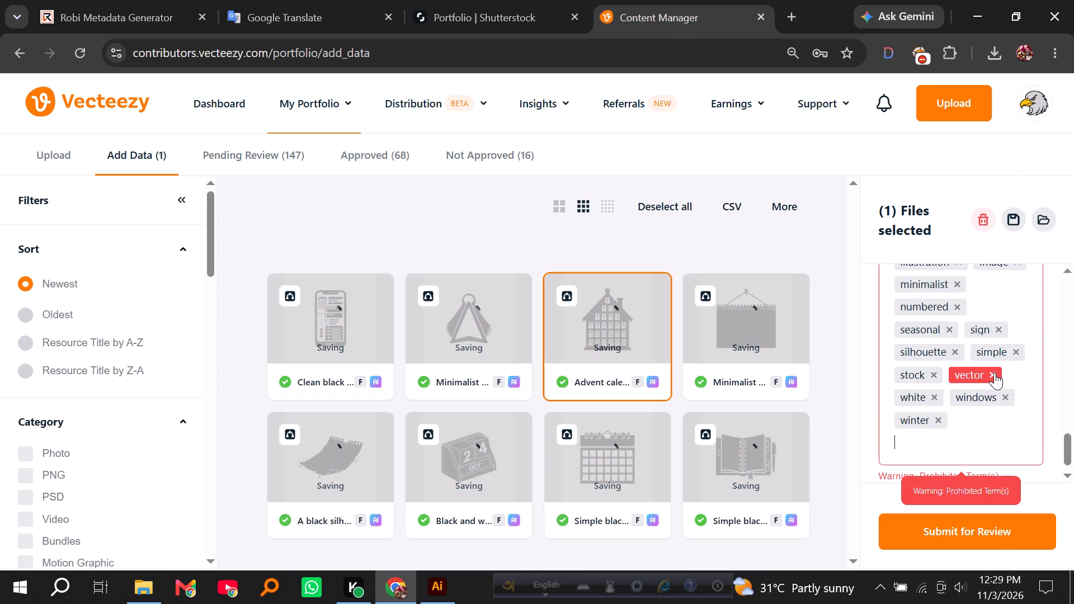
click(995, 372)
scroll(998, 402, up, 5)
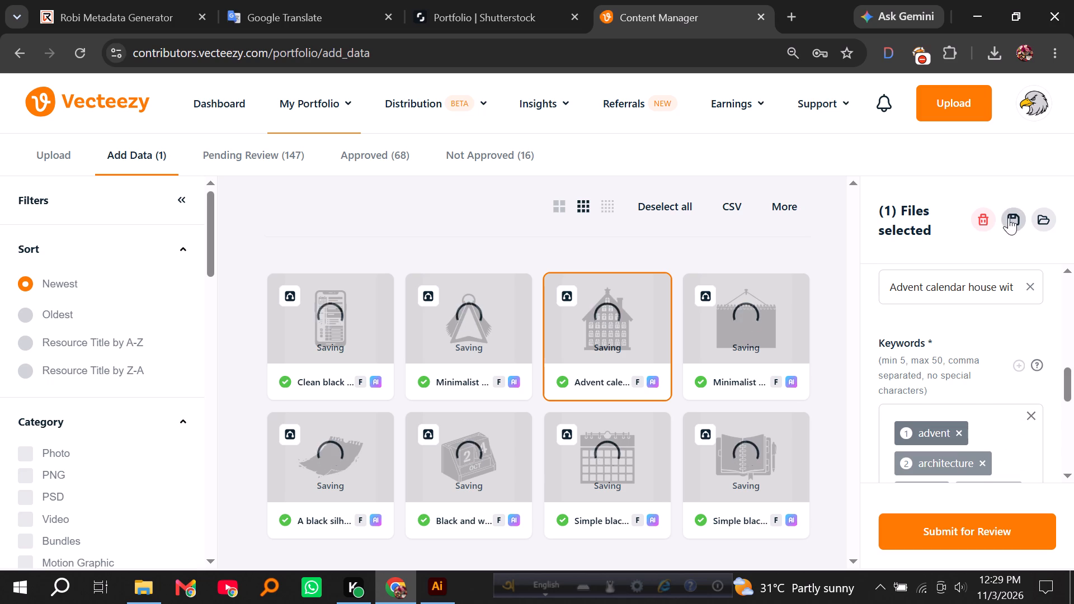
click(1011, 216)
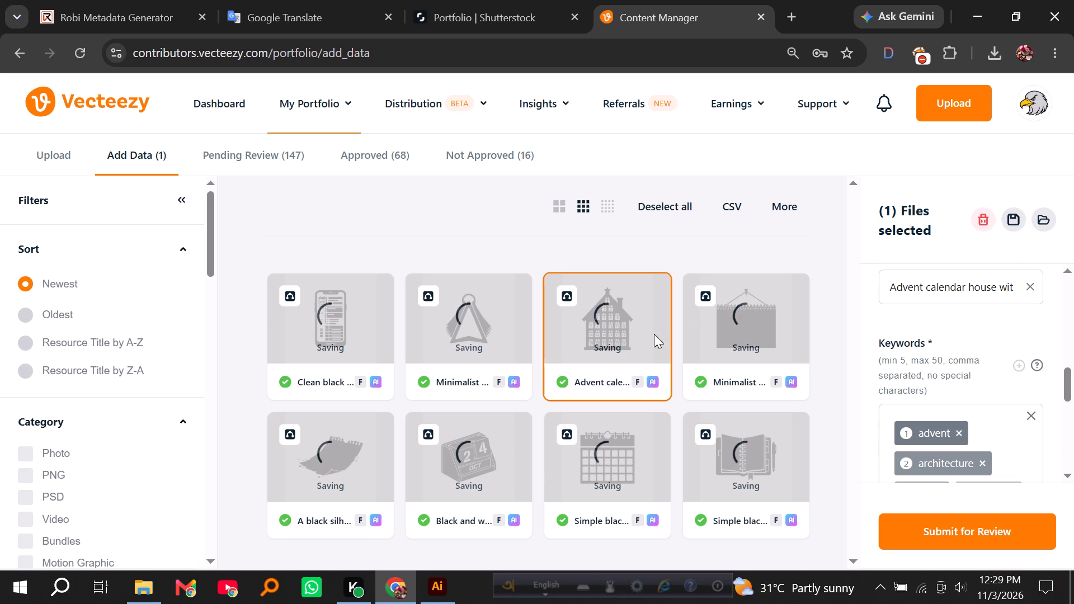
Look over the keywords of the neighbouring black notebook and triangular calendar frame illustrations.
click(751, 354)
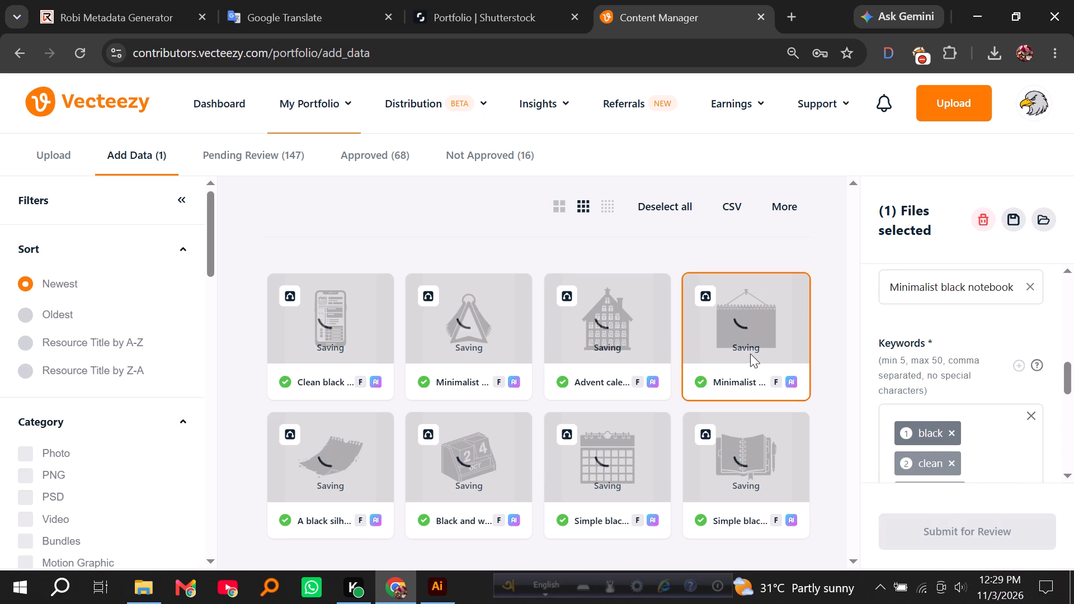
scroll(993, 366, down, 4)
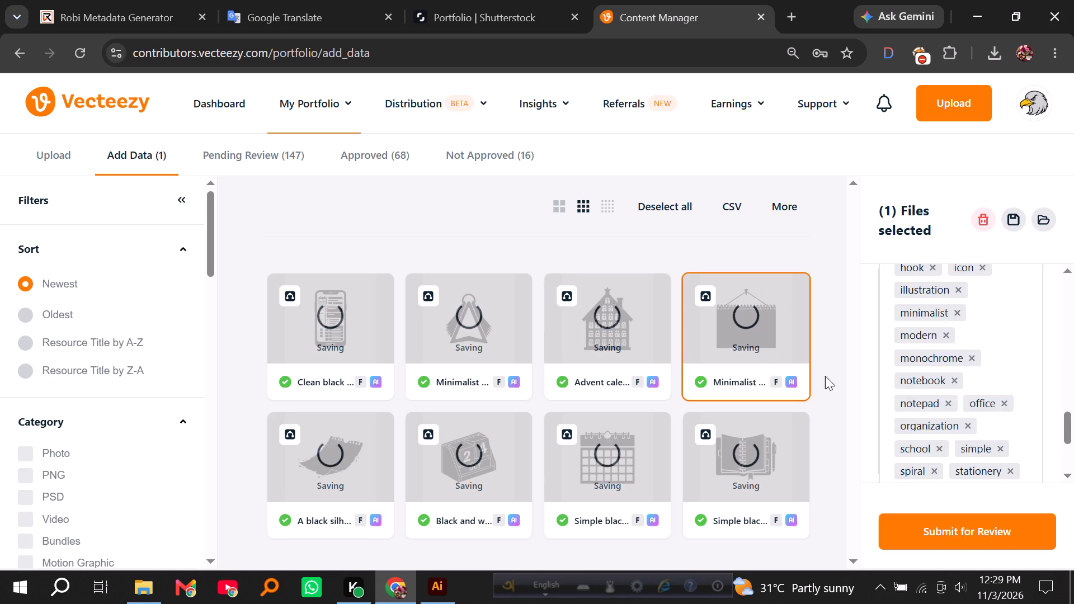
click(625, 334)
click(501, 323)
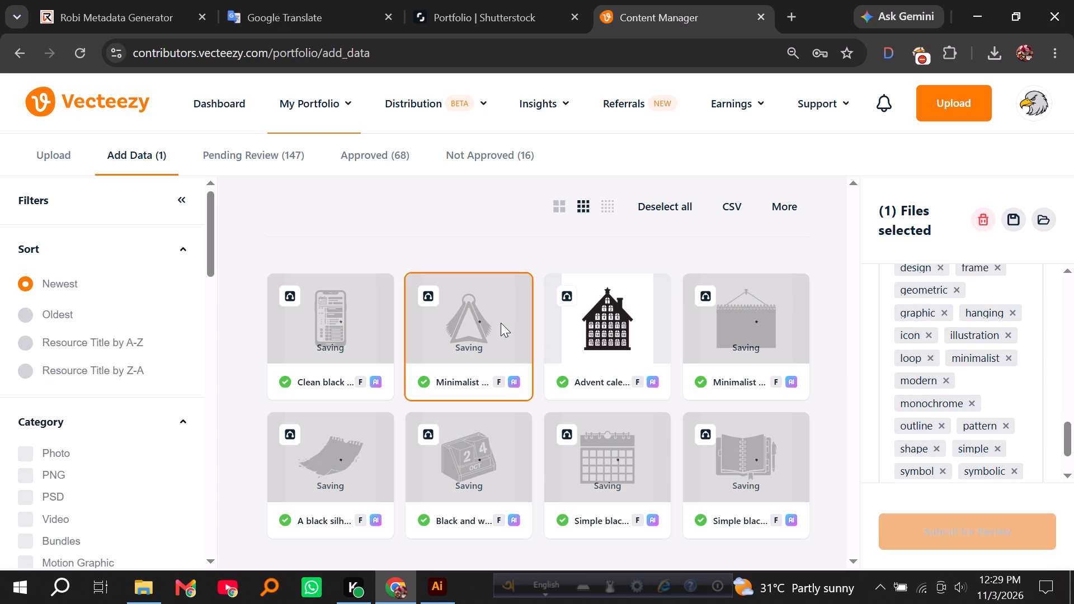
click(748, 336)
Check the Advent calendar house's license, category and AI settings, accept the guidelines acknowledgement and submit it for review.
click(630, 336)
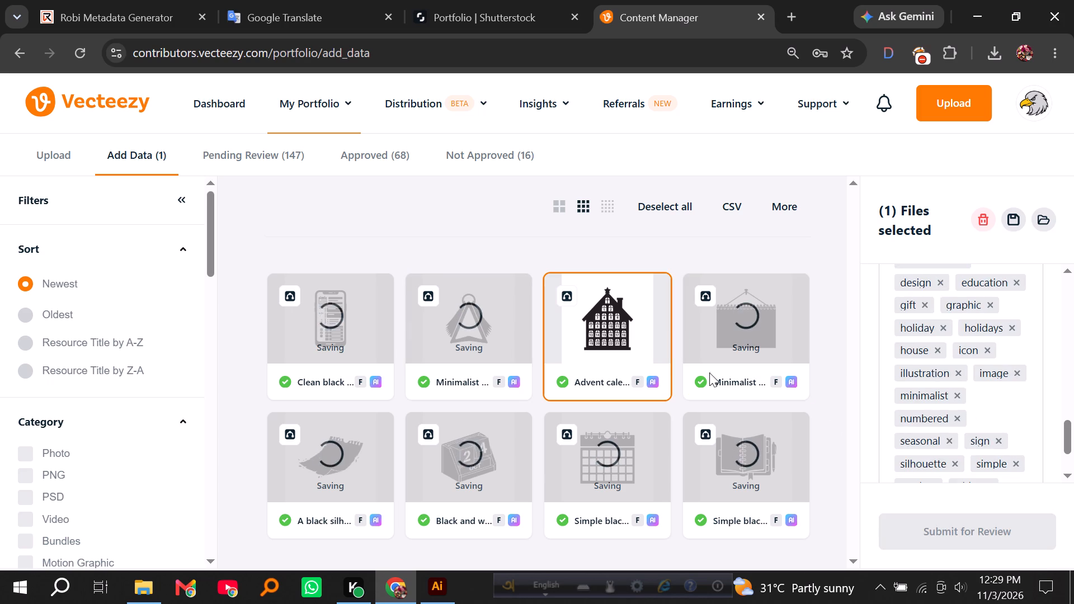
click(954, 527)
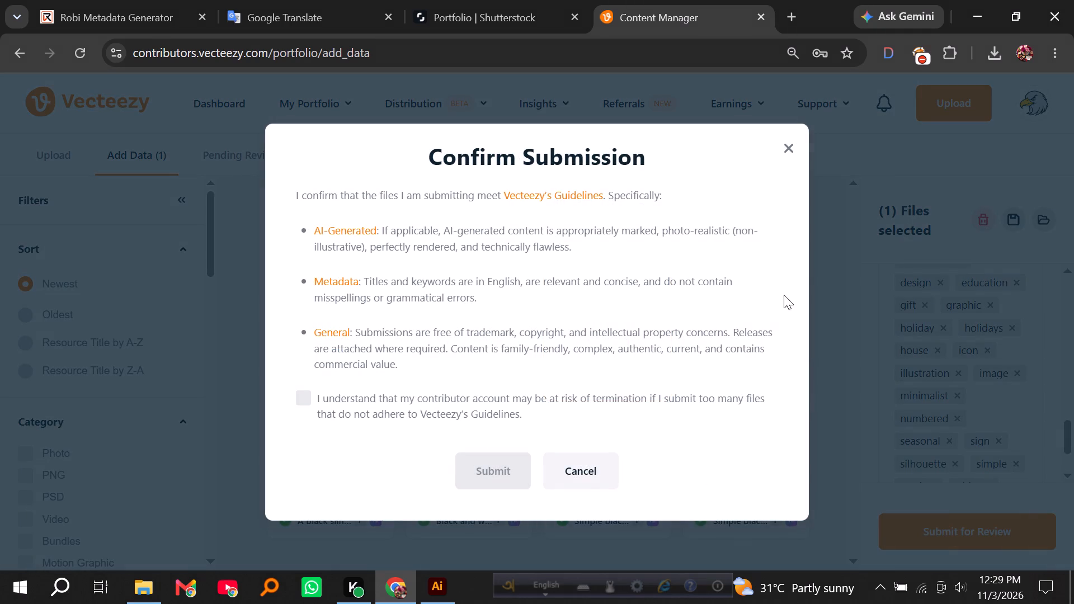
click(580, 474)
scroll(952, 405, up, 9)
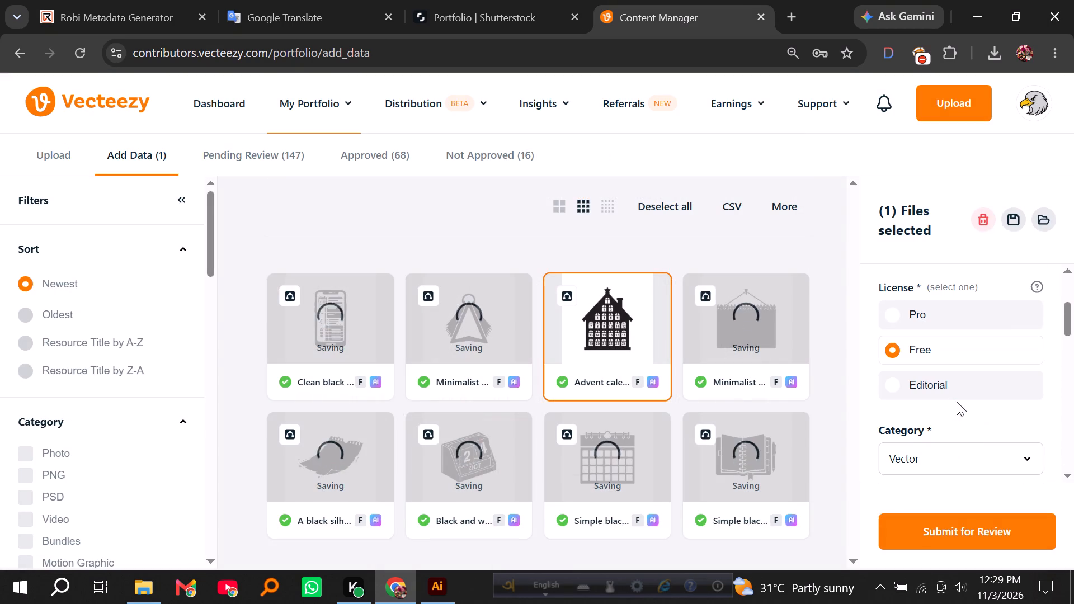
scroll(957, 402, down, 2)
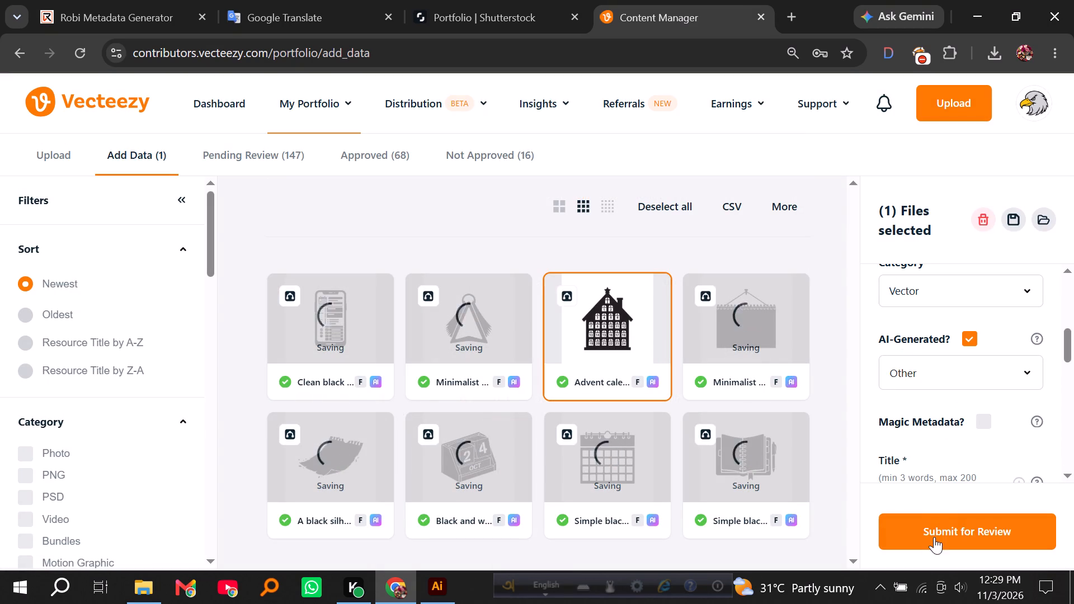
click(934, 536)
click(298, 397)
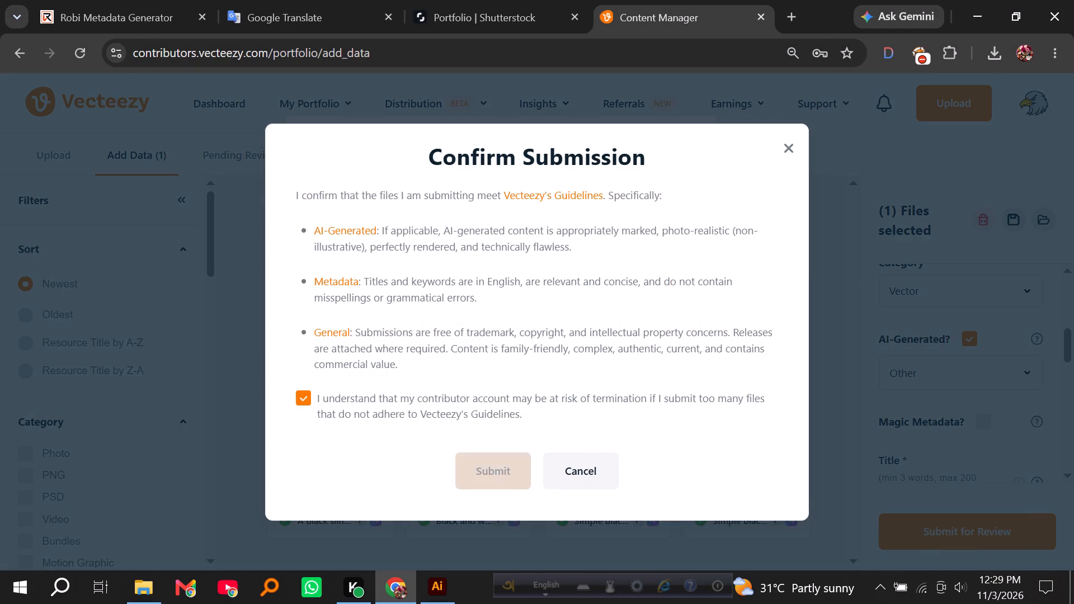
click(492, 455)
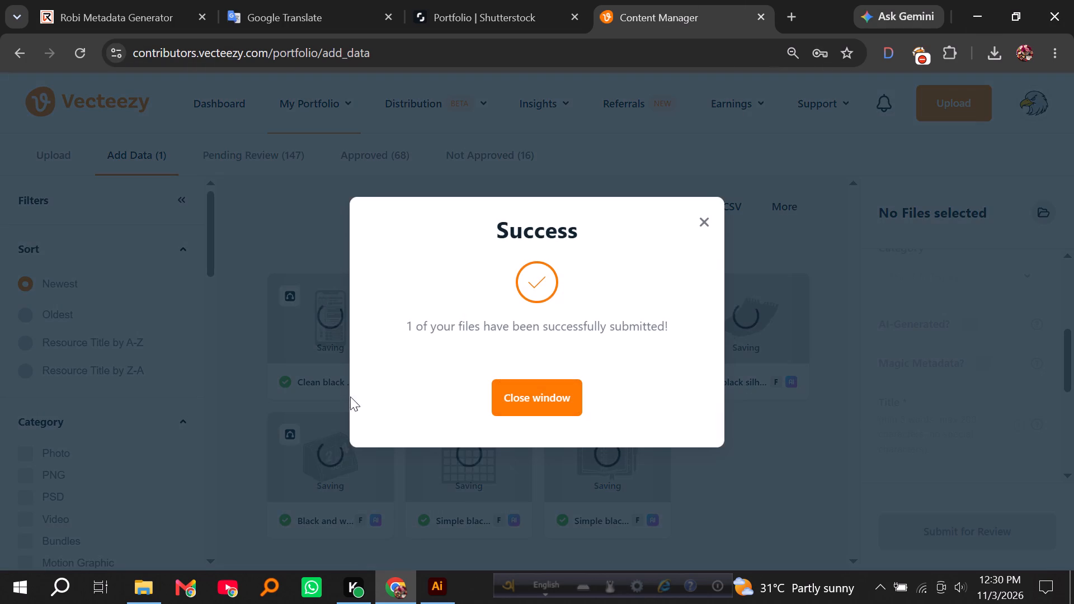
click(535, 394)
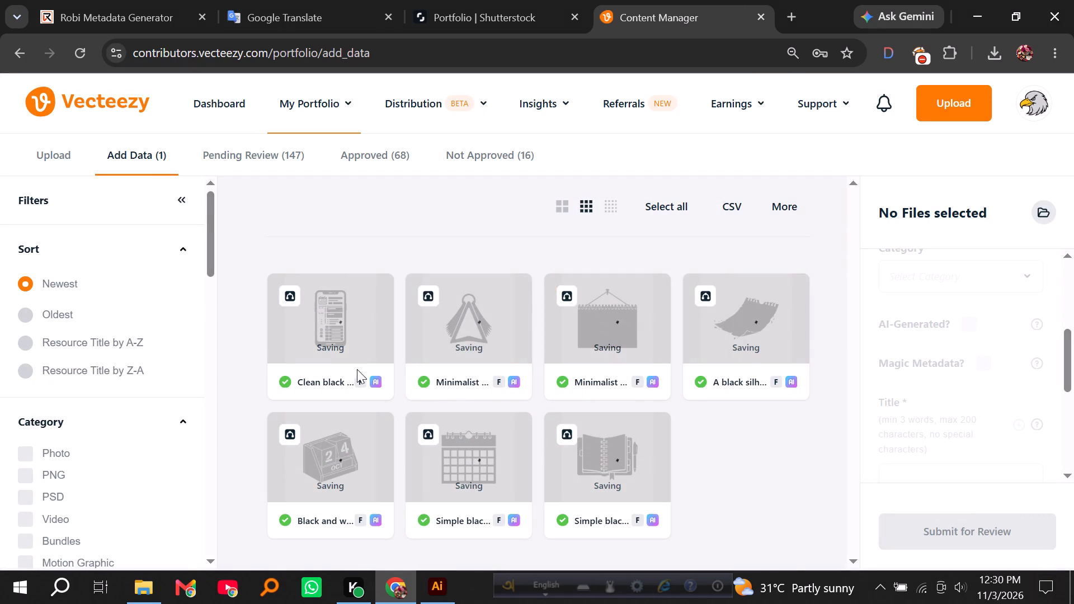
Reload the Vecteezy file lists and check the pending review files, including the triangular calendar frame's title and keywords.
click(84, 50)
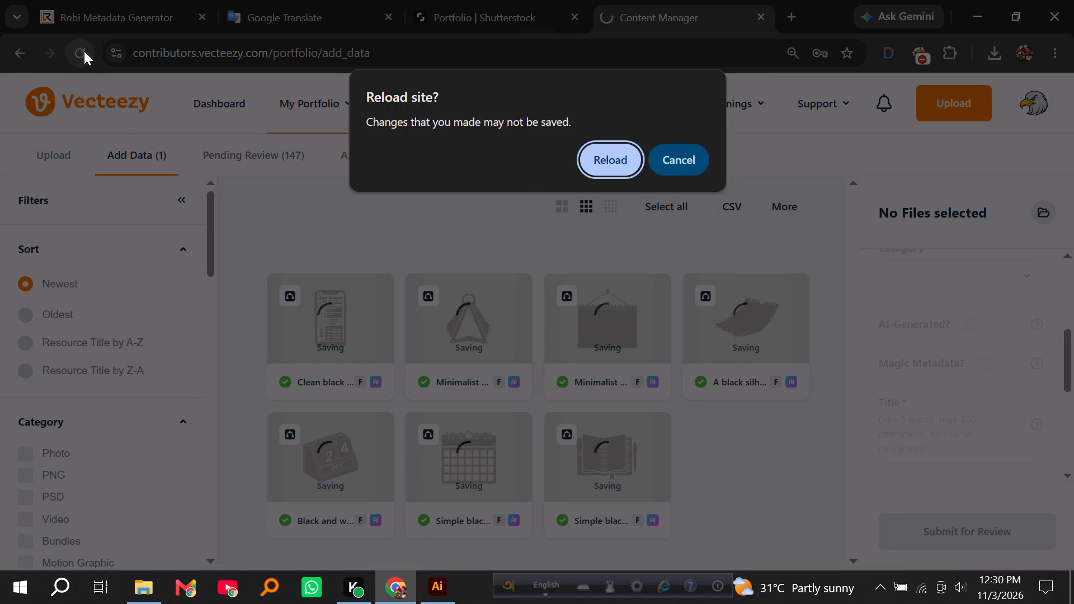
click(684, 158)
click(245, 162)
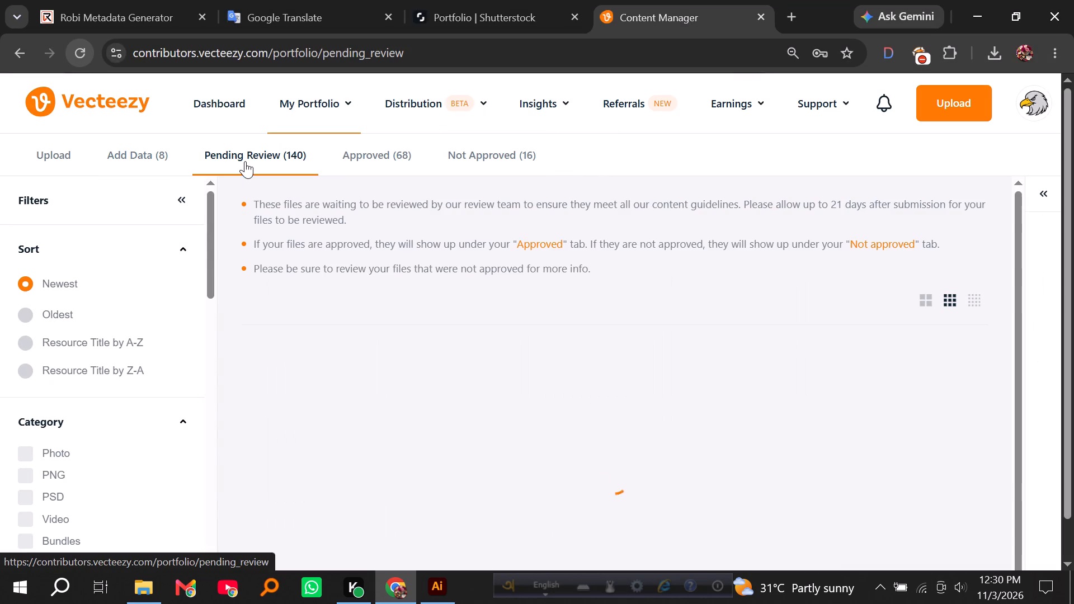
click(149, 157)
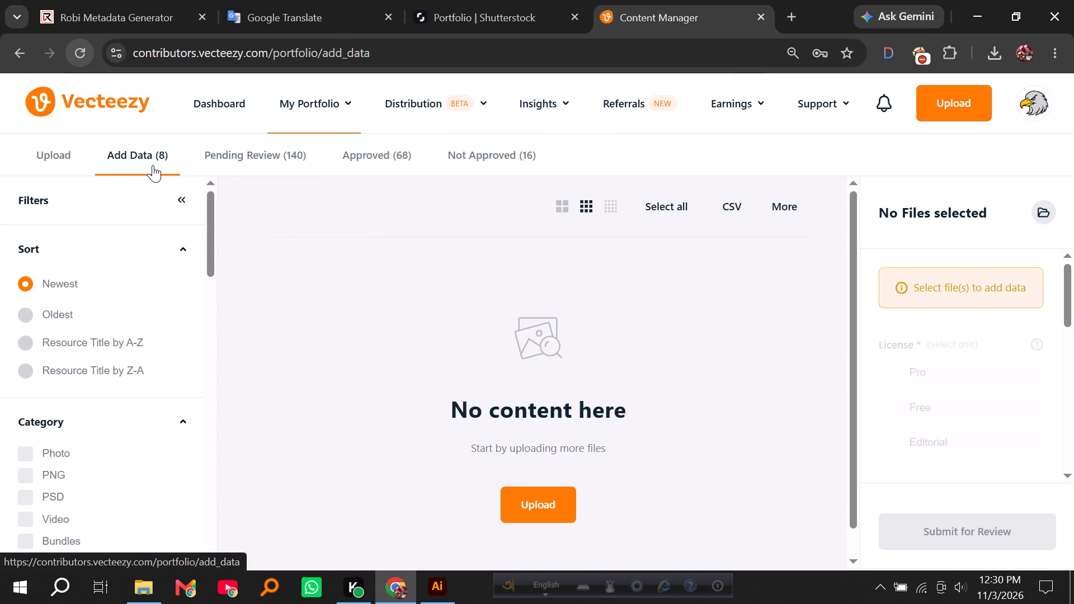
click(252, 155)
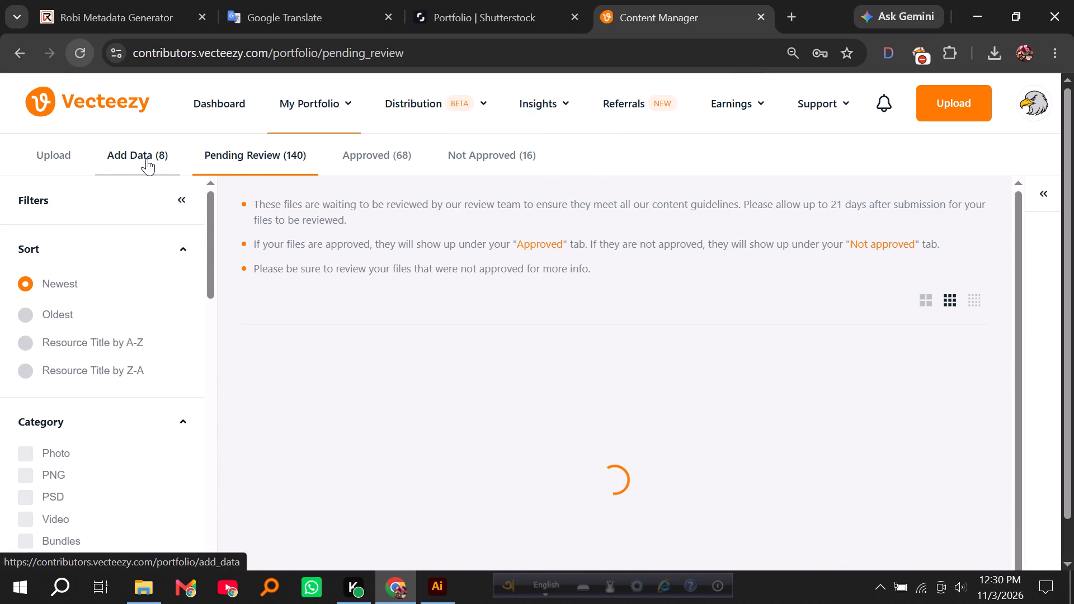
click(147, 158)
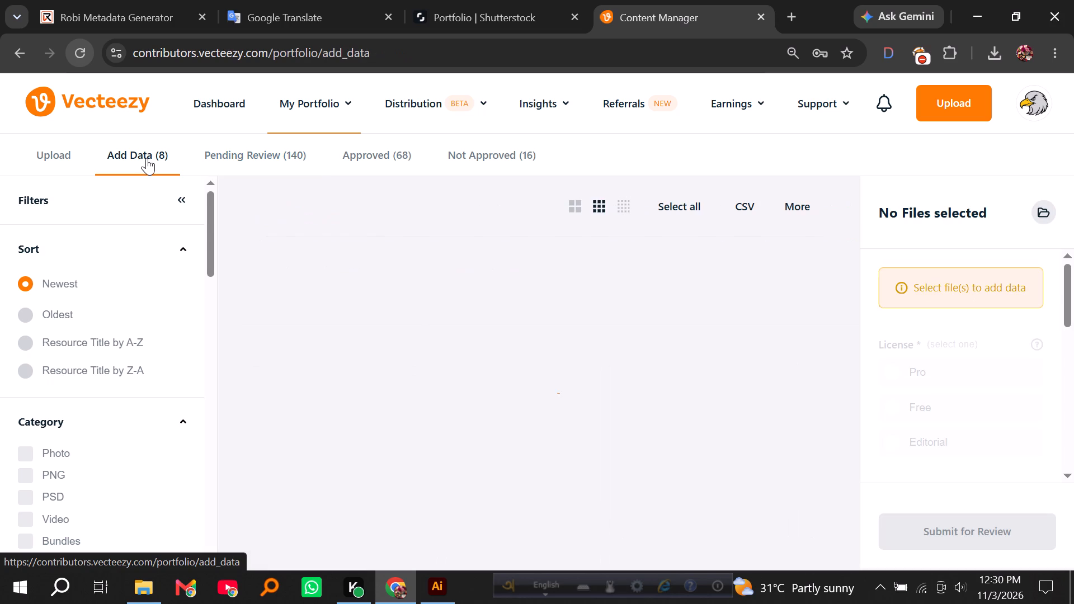
click(83, 48)
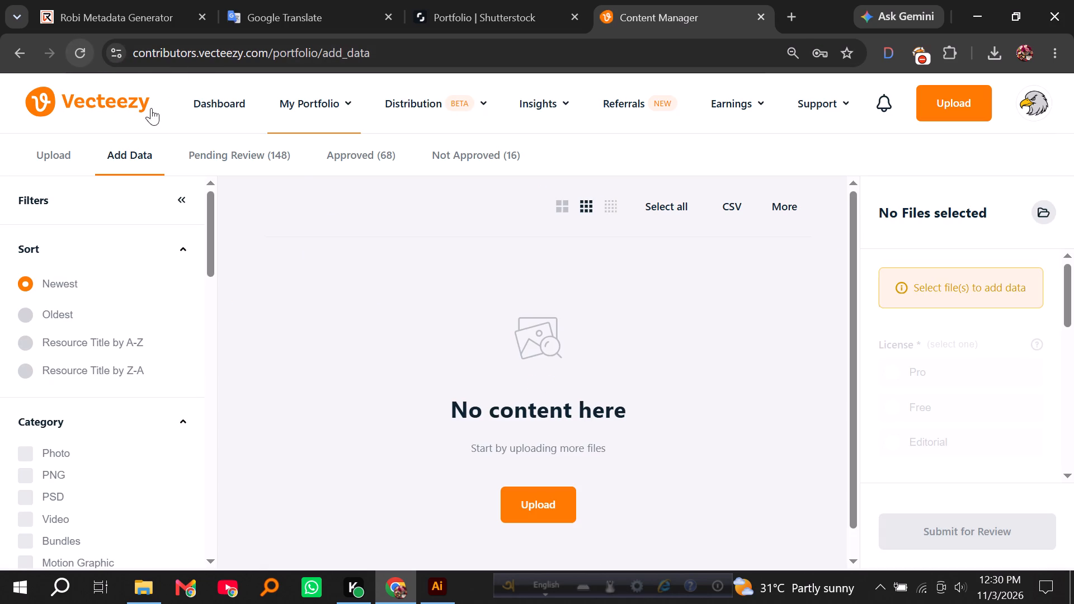
click(215, 153)
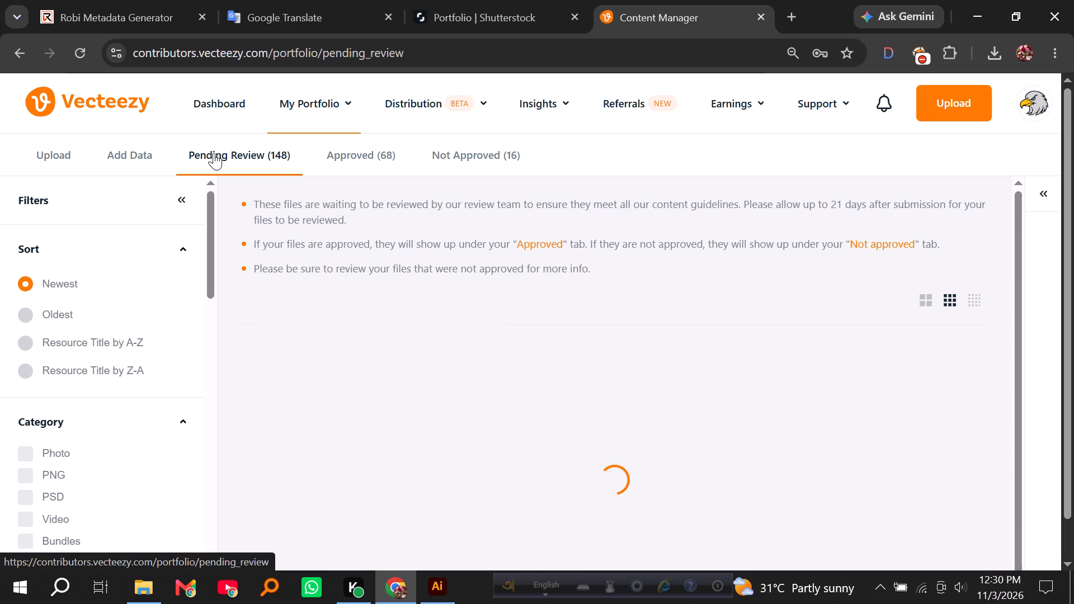
scroll(487, 303, down, 1)
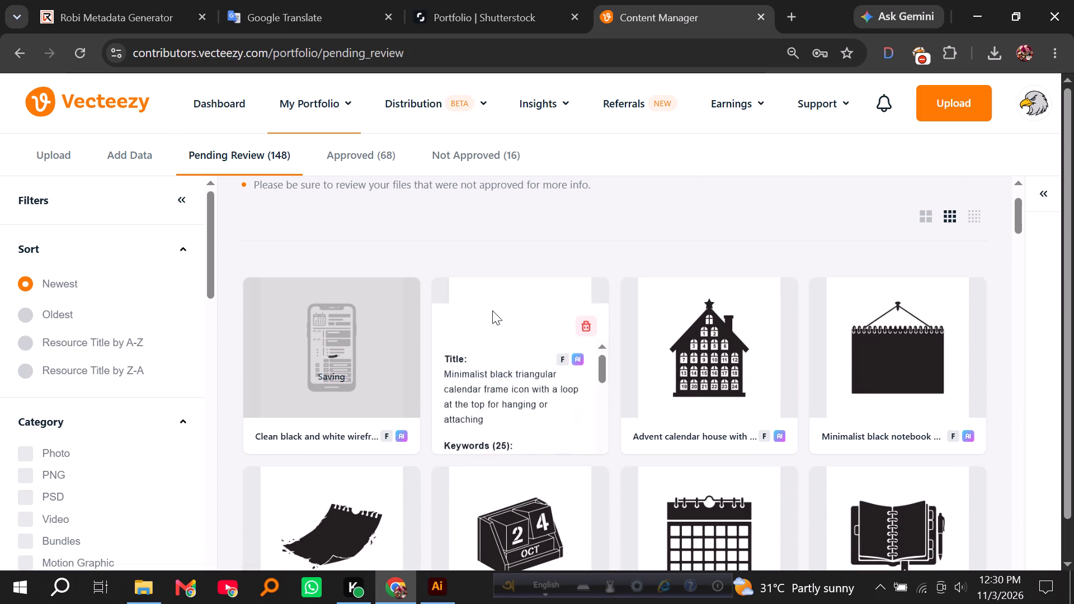
scroll(496, 322, down, 1)
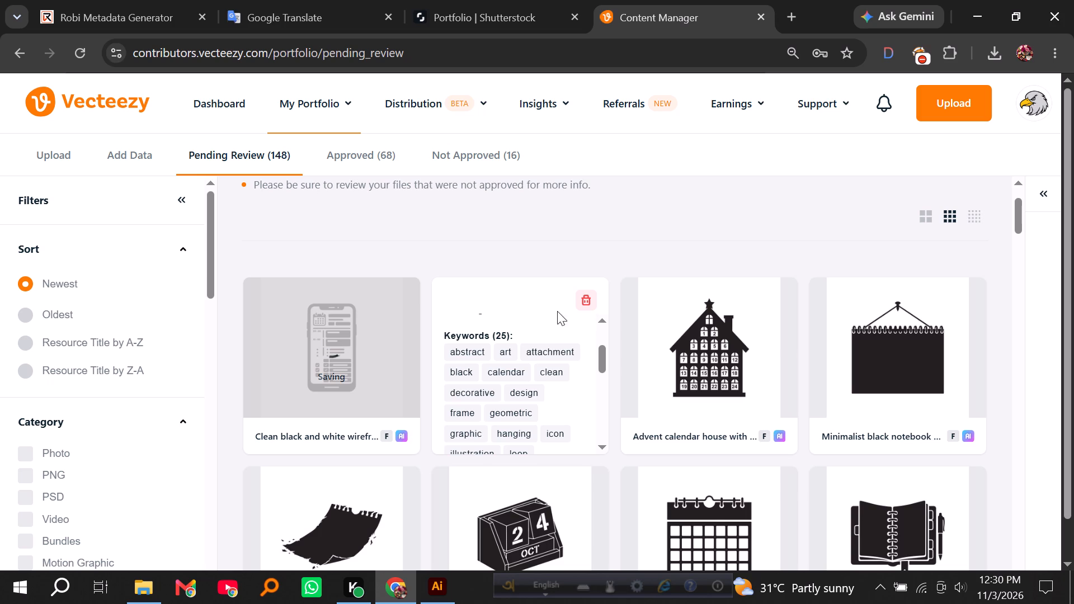
Examine Vecteezy's pending review files and the digital planner app wireframe's details and keywords, then reload and check the Add Data list.
scroll(525, 348, down, 1)
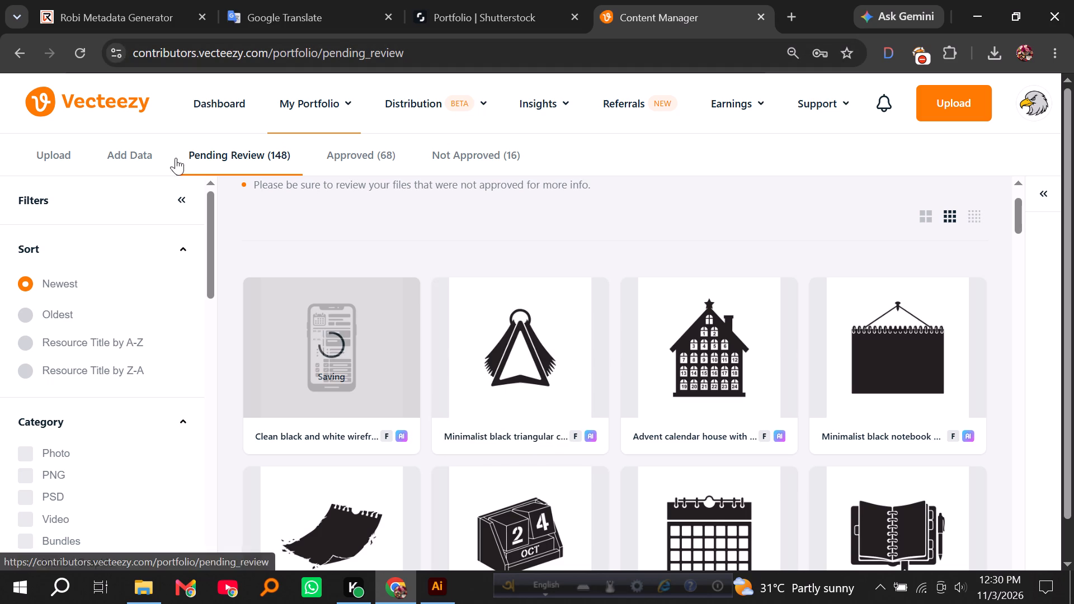
click(157, 155)
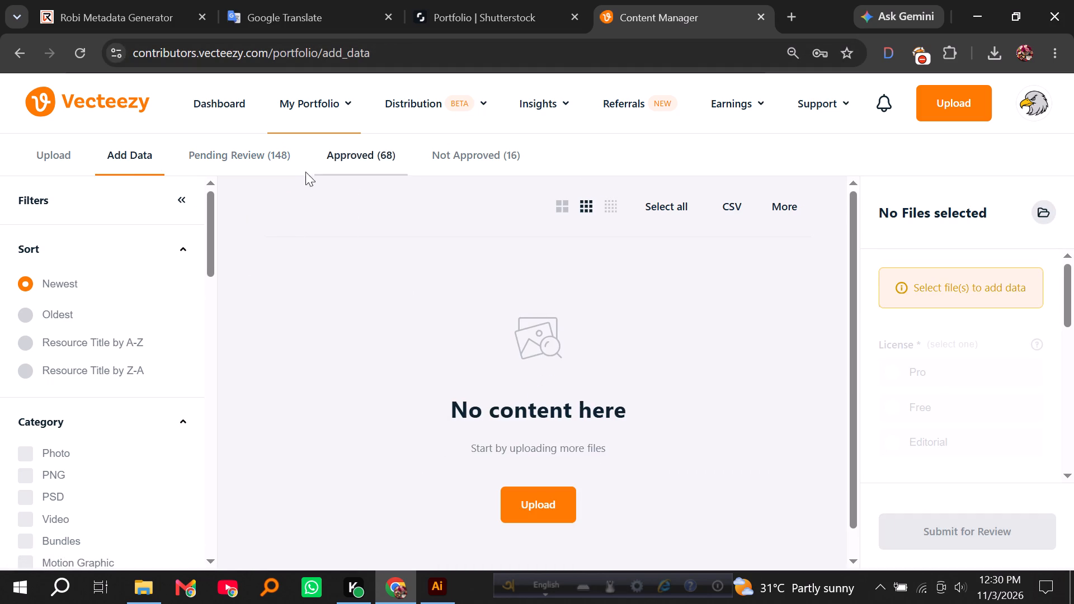
click(285, 157)
scroll(711, 363, down, 1)
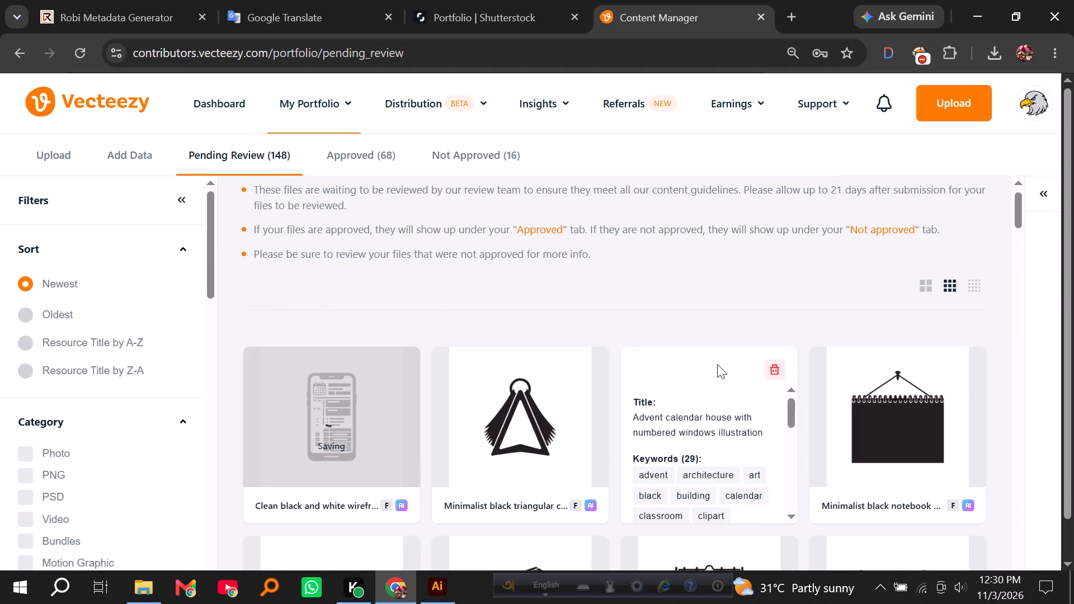
scroll(727, 373, down, 2)
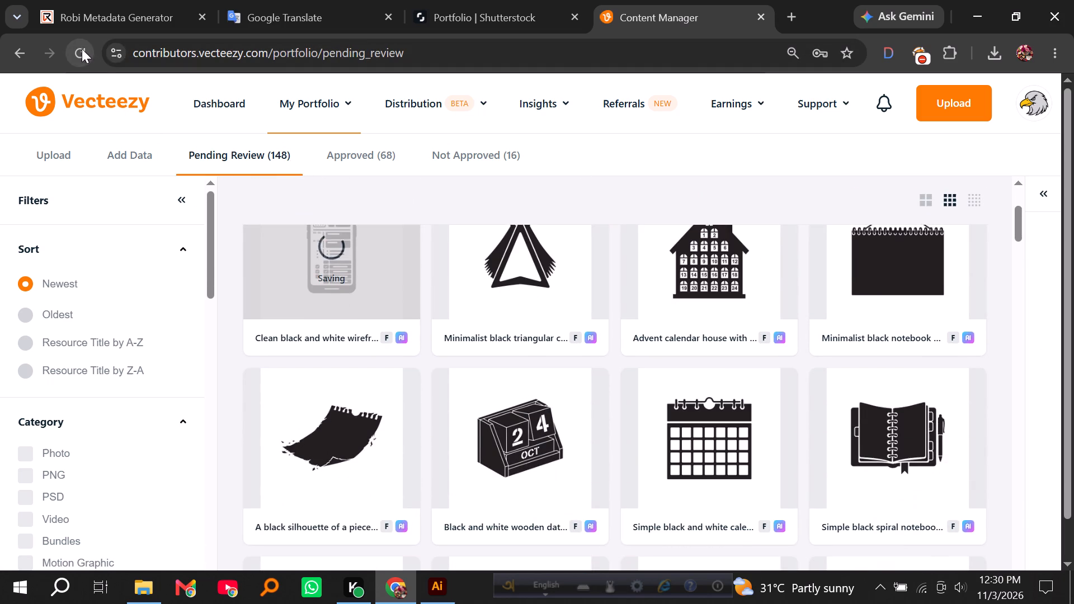
click(322, 263)
scroll(339, 298, down, 1)
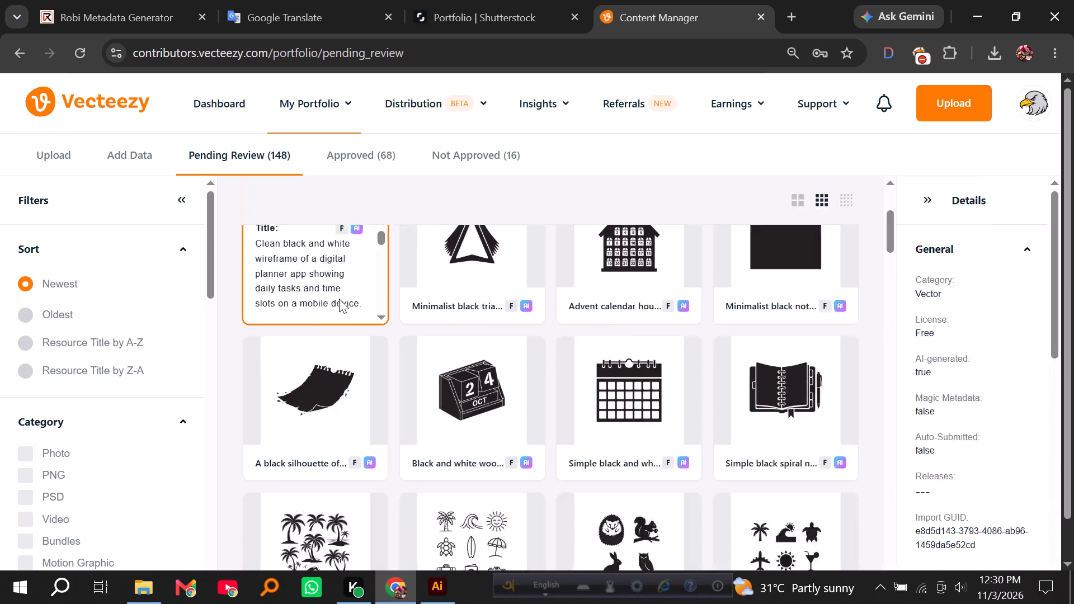
scroll(327, 291, up, 2)
scroll(397, 352, up, 3)
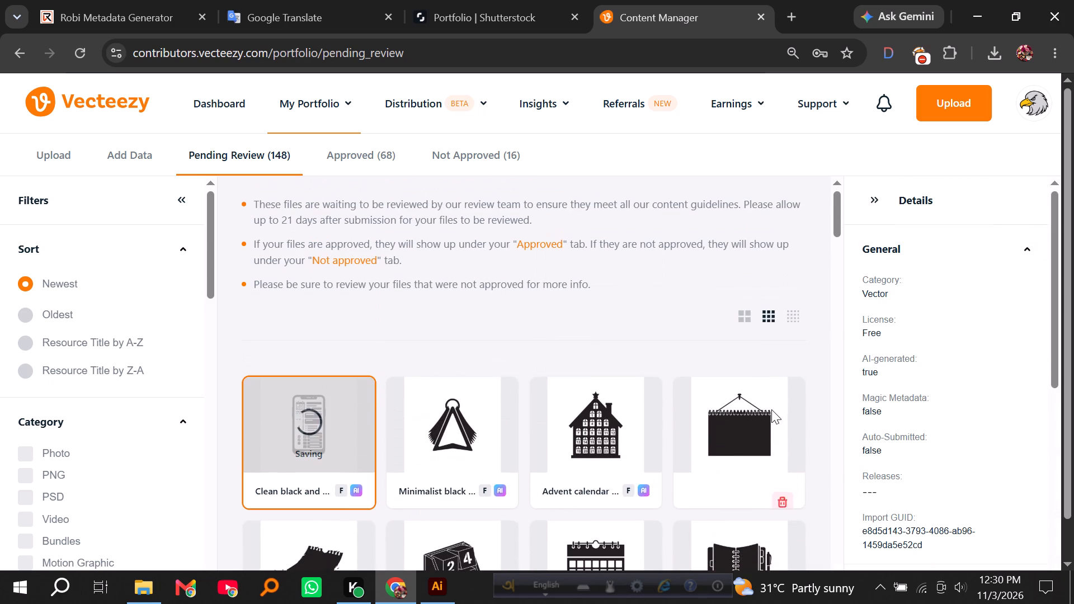
scroll(937, 388, down, 7)
scroll(951, 398, up, 3)
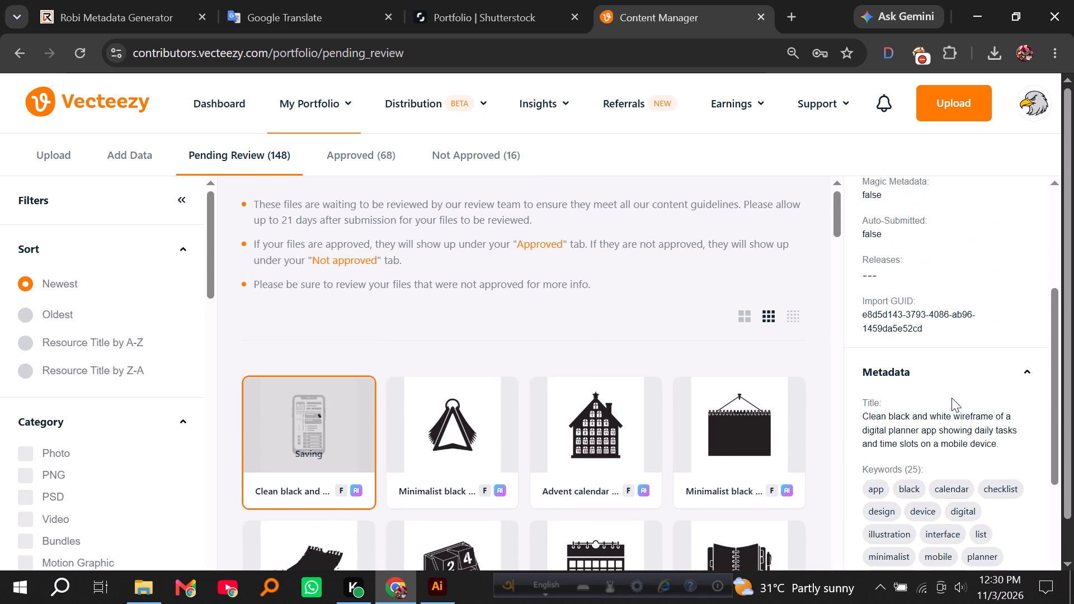
scroll(951, 398, down, 3)
scroll(601, 400, down, 4)
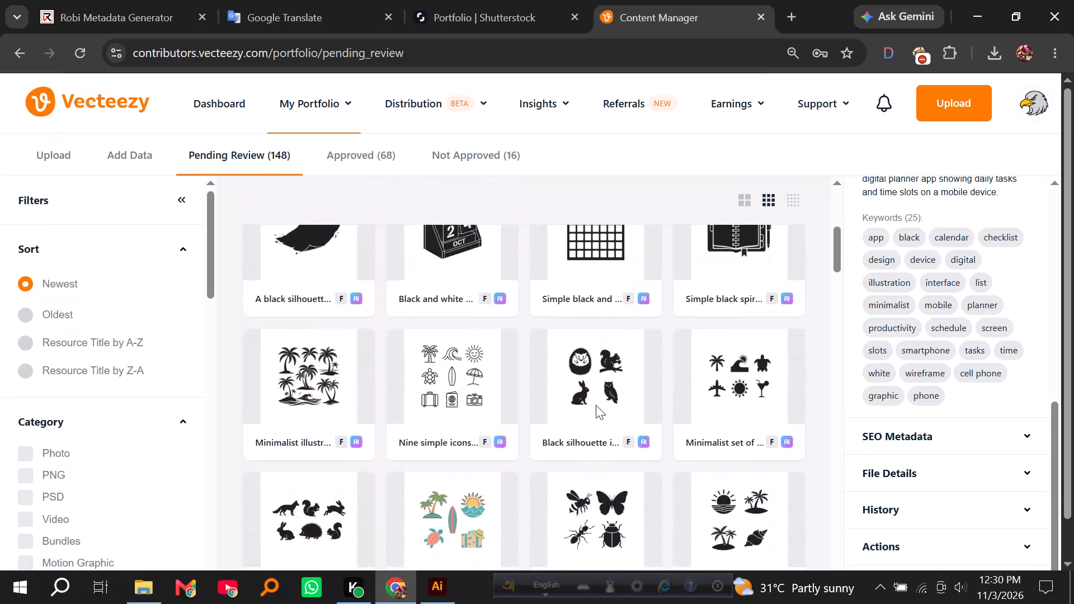
scroll(596, 407, down, 8)
scroll(596, 407, up, 18)
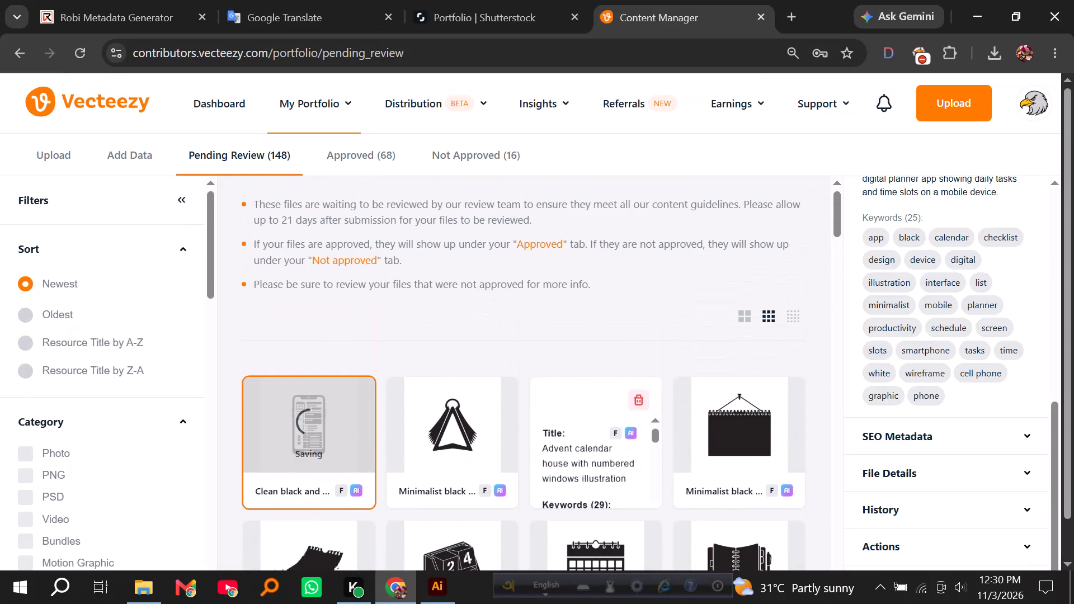
click(75, 55)
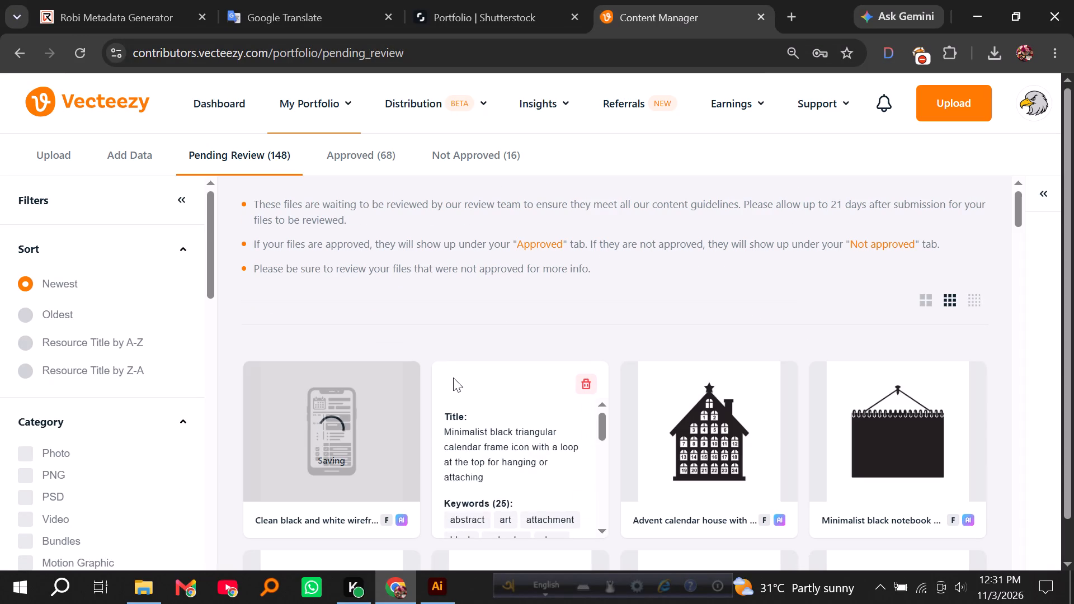
click(149, 159)
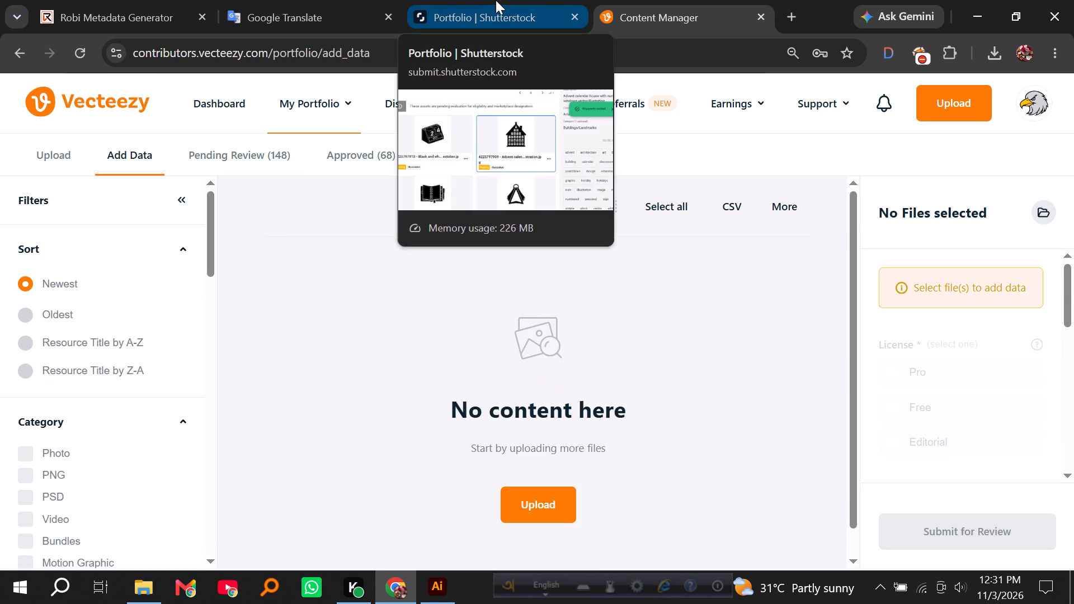
Switch to the Shutterstock portfolio and reload its pending images.
click(506, 21)
scroll(496, 228, up, 2)
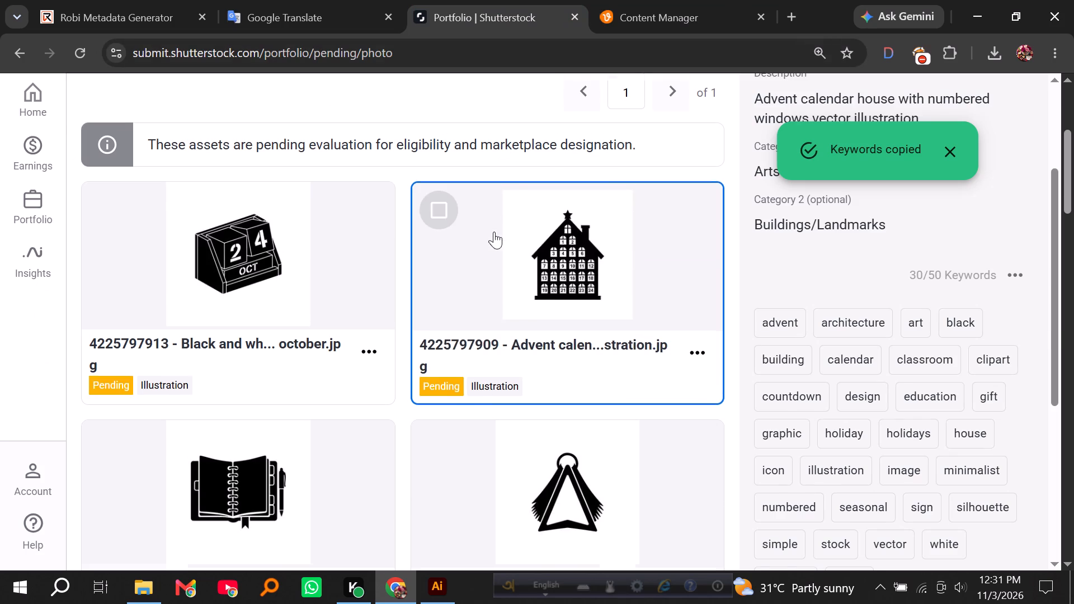
scroll(494, 232, up, 11)
click(73, 52)
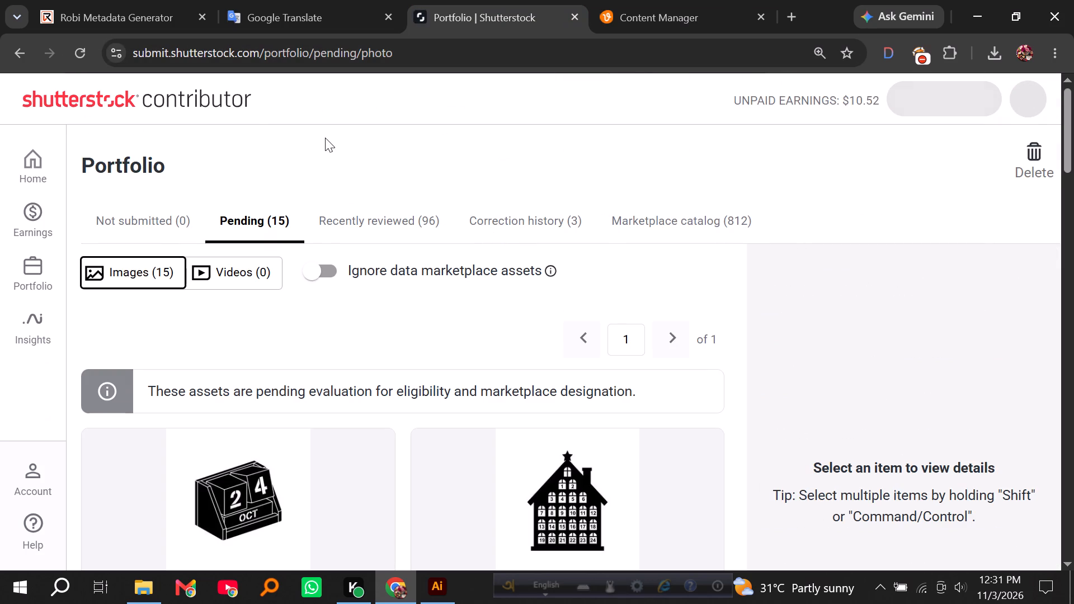
Close the Shutterstock, Vecteezy and Robi Metadata Generator pages, rechecking Vecteezy's pending review files before closing it.
click(571, 17)
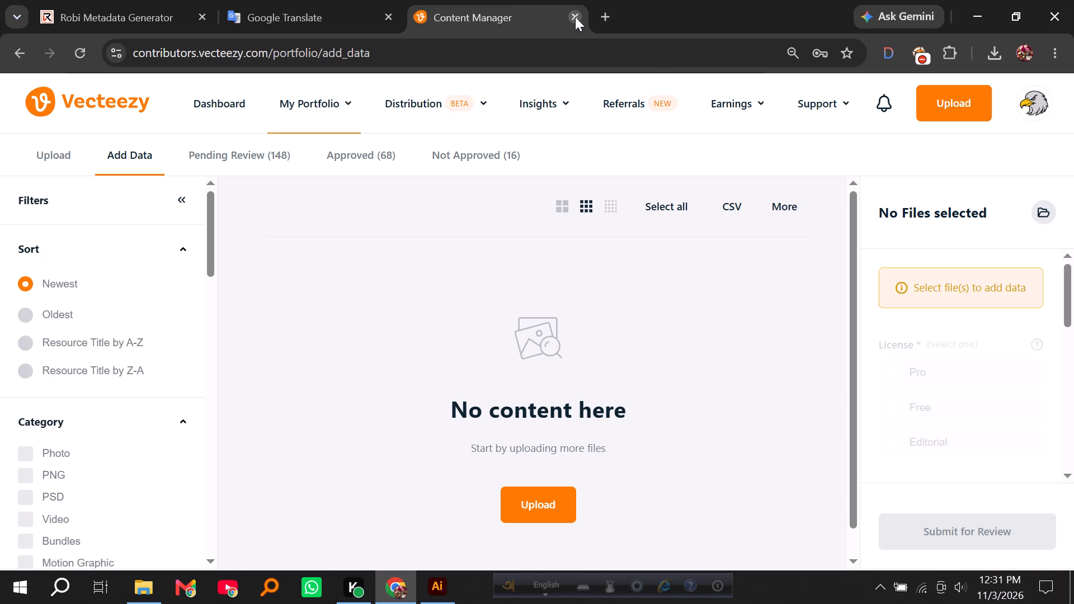
click(237, 158)
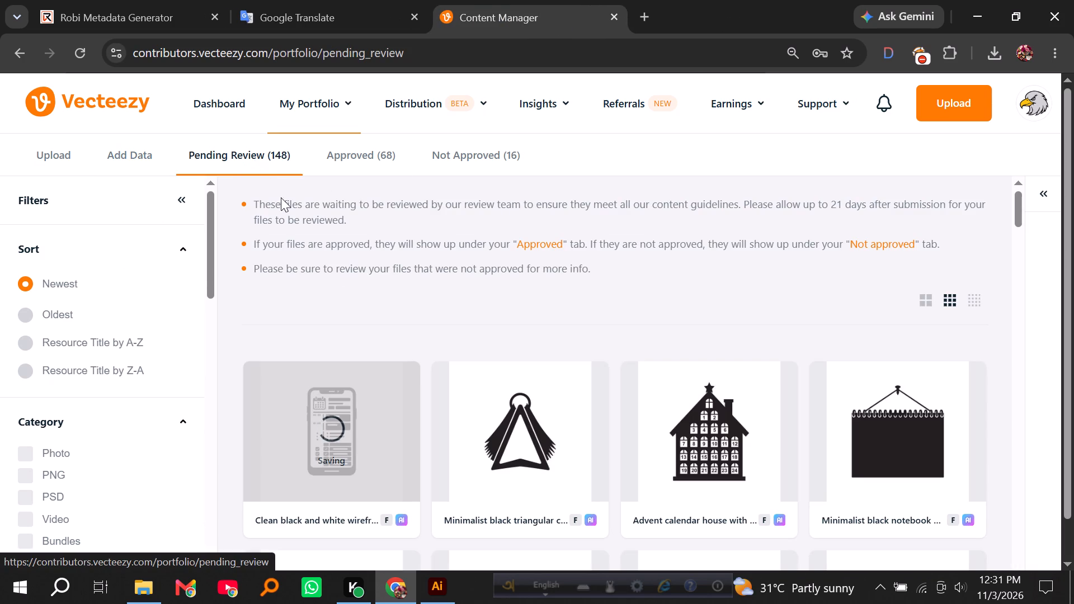
scroll(336, 433, down, 1)
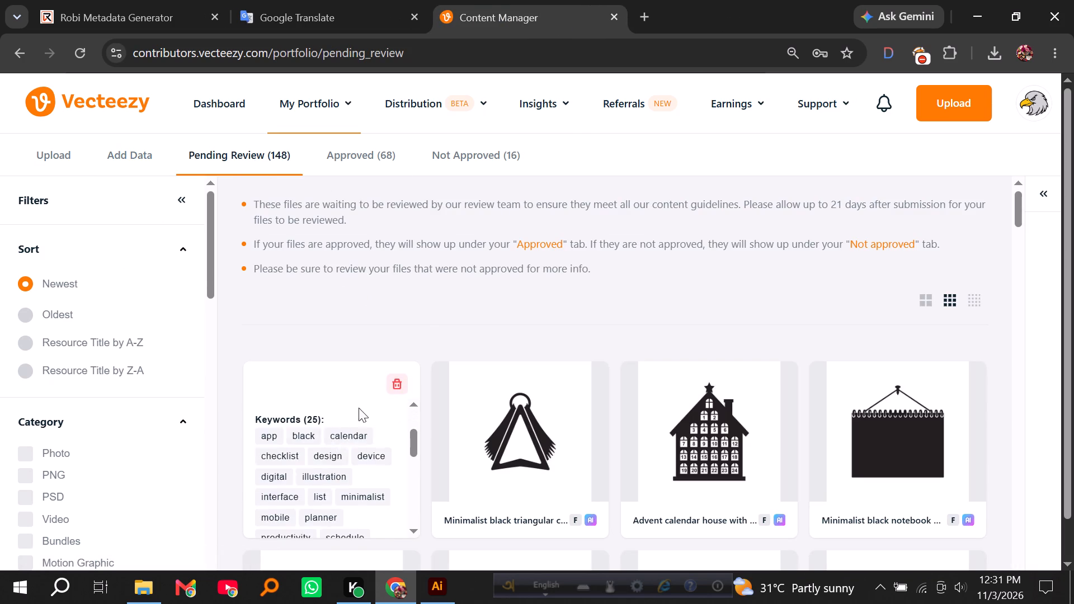
click(613, 16)
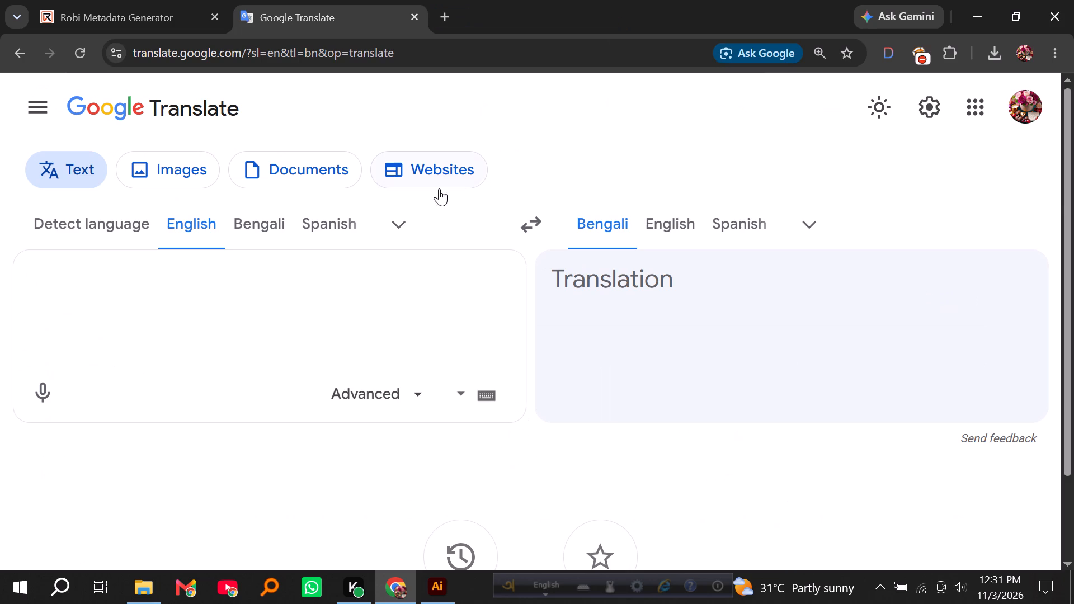
click(198, 0)
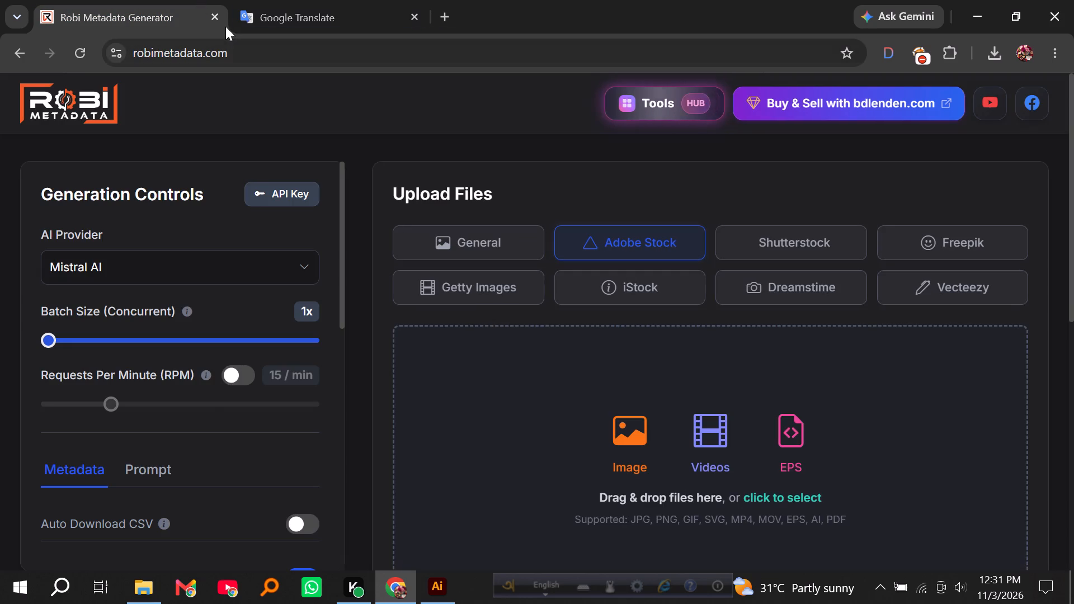
scroll(556, 438, down, 10)
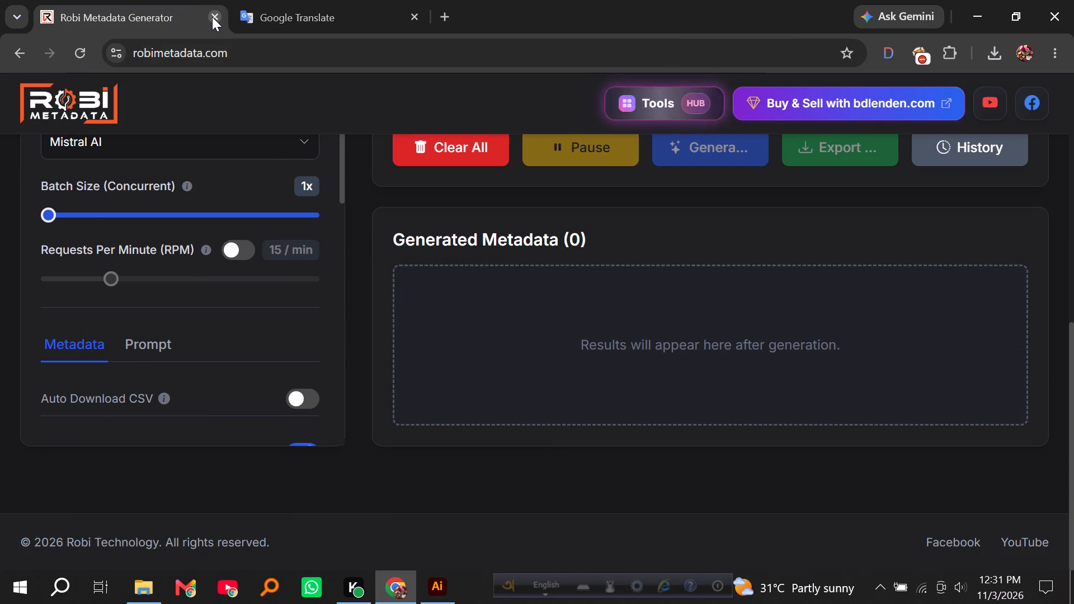
click(212, 17)
Switch to Adobe Illustrator and close it along with the open digital planner app EPS document.
click(433, 591)
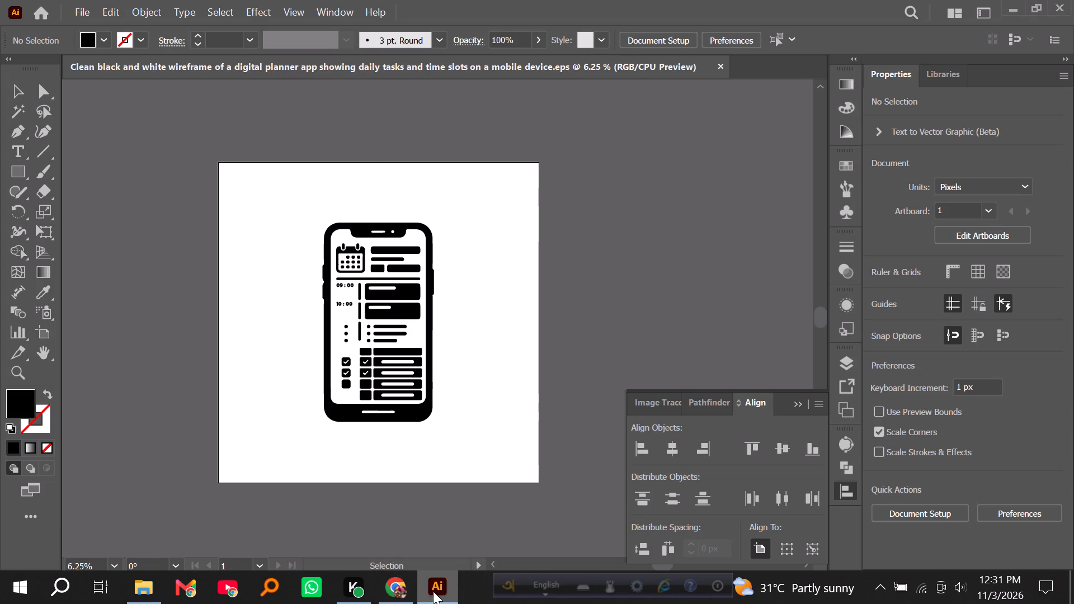
click(1058, 4)
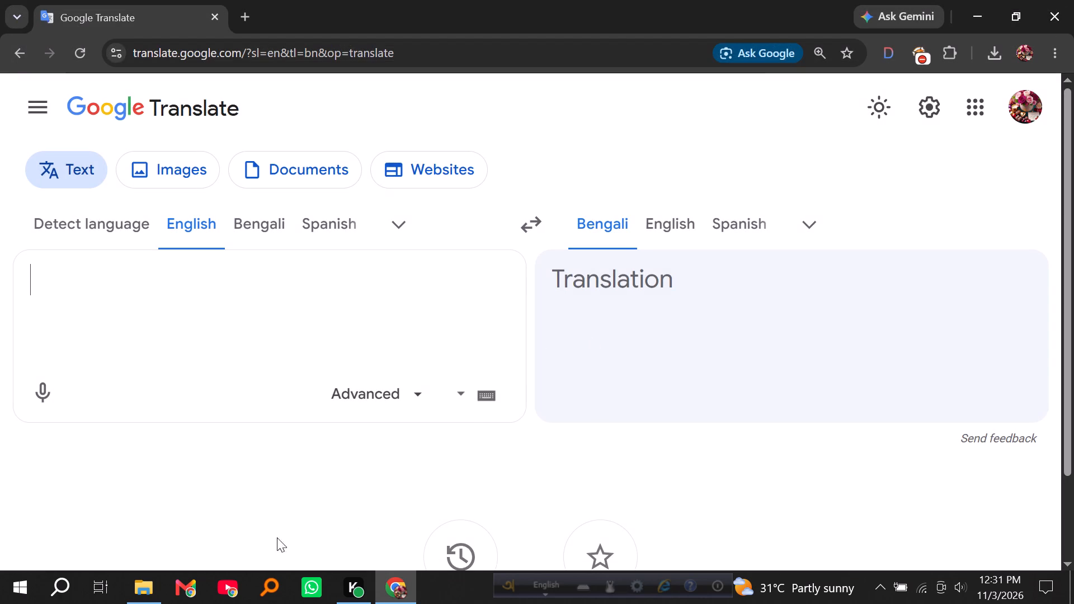
In File Explorer, delete all the EPS and JPG illustration files from the মেটা ডাটা folder.
click(148, 592)
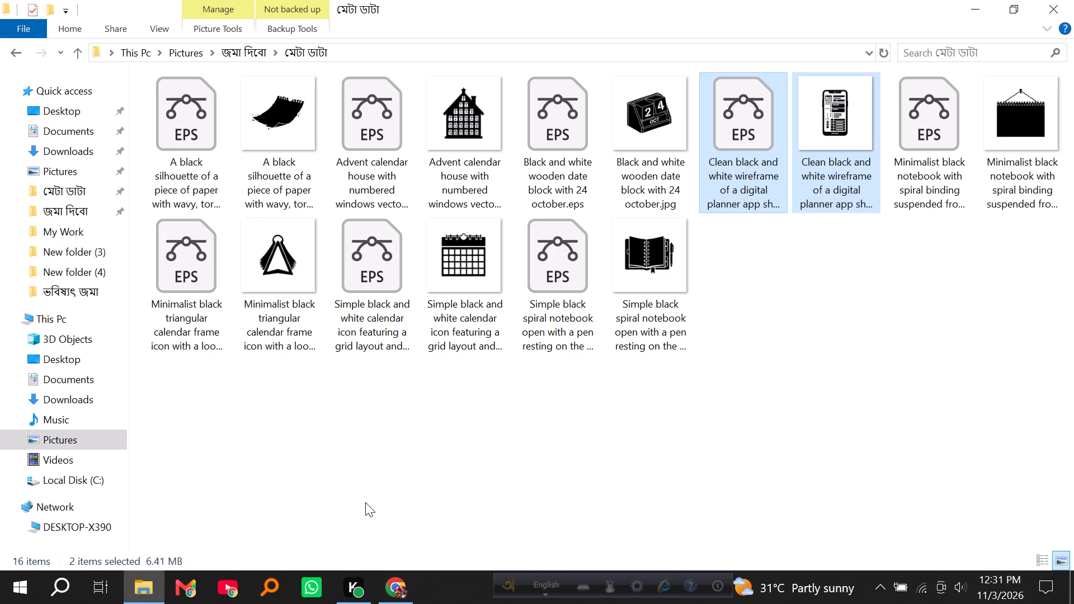
click(407, 478)
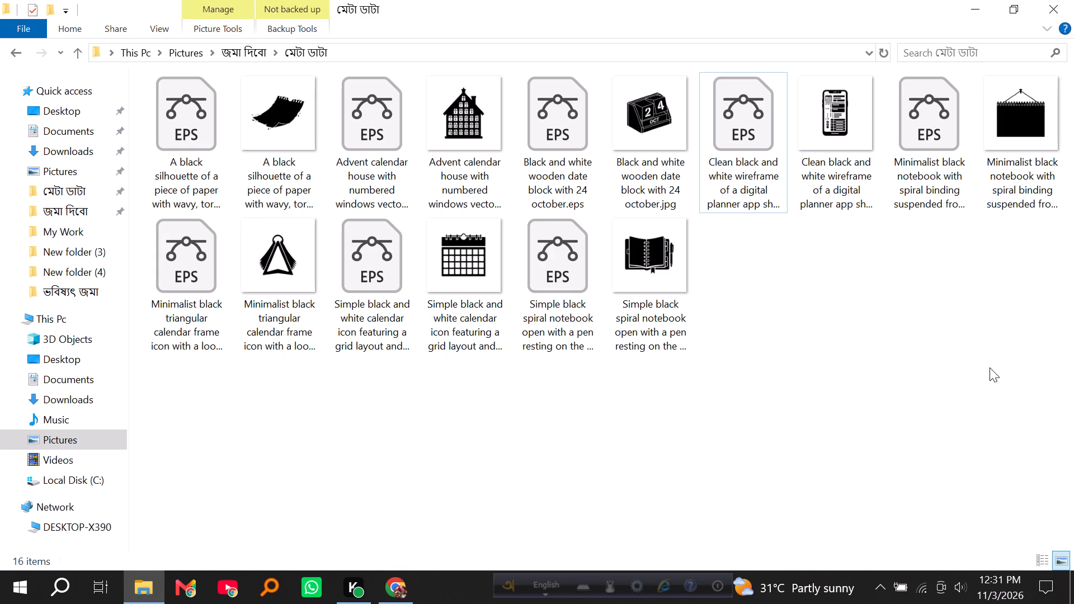
drag(1062, 332, 172, 128)
key(Delete)
Delete all the JPG illustrations from New folder (3) in Downloads.
click(15, 53)
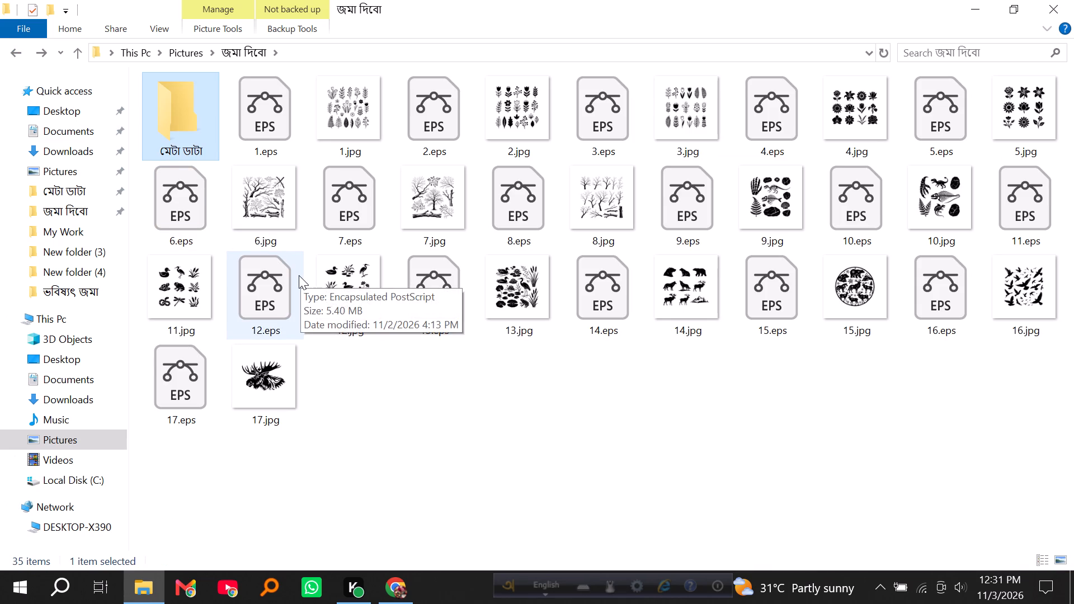
click(81, 153)
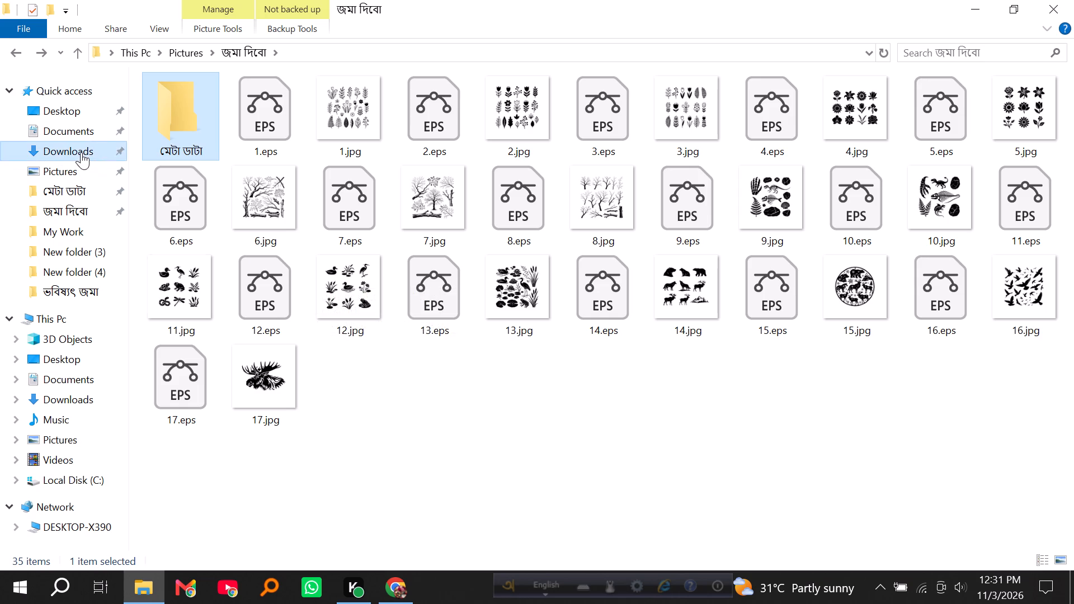
click(208, 148)
double_click(208, 148)
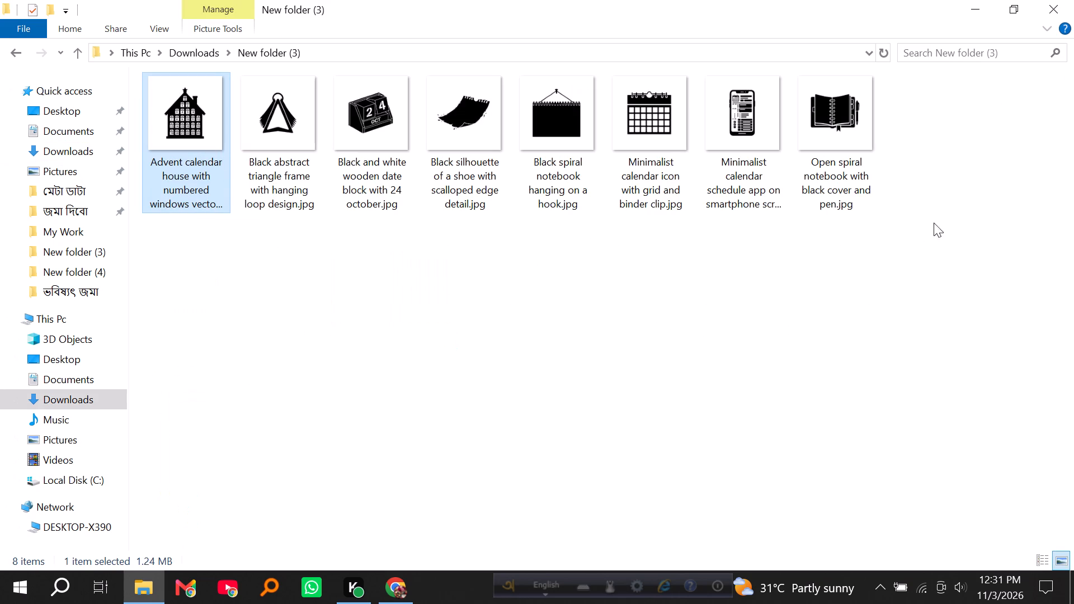
drag(946, 204, 166, 129)
key(Delete)
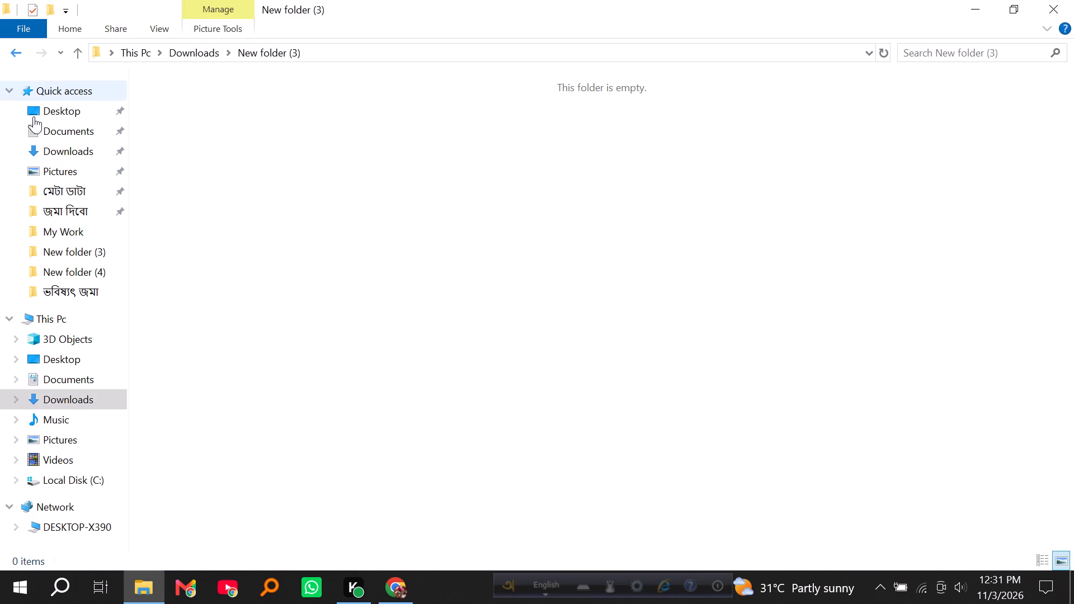
Delete the WhatsApp Image 2026-11-01 at 10.06.21 AM.jpeg from Downloads and look over the remaining folders.
click(59, 154)
scroll(333, 187, down, 1)
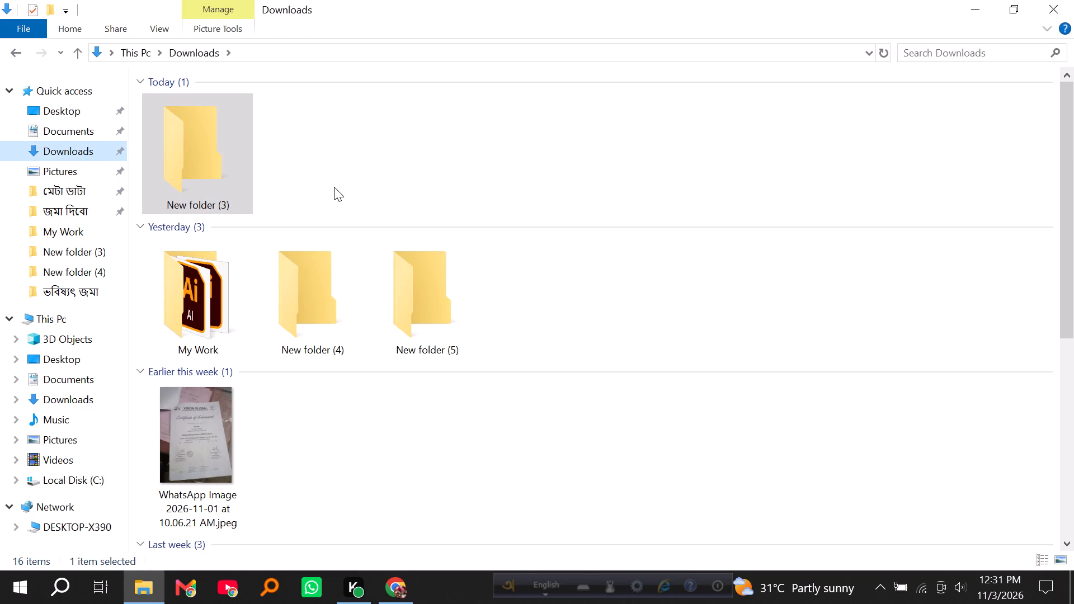
click(337, 182)
scroll(338, 190, down, 4)
scroll(331, 229, up, 2)
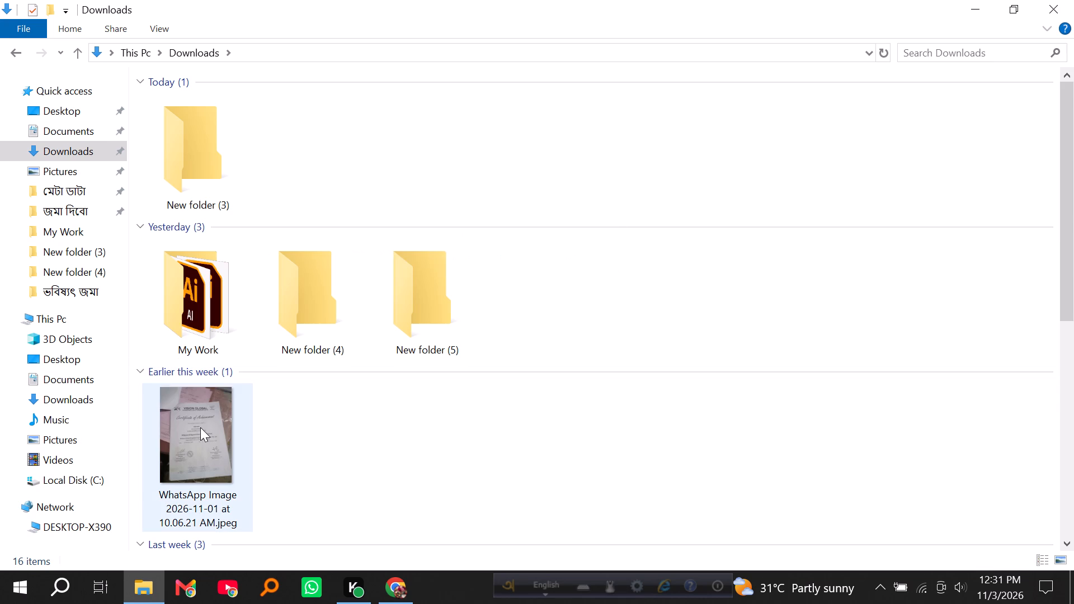
click(200, 427)
key(Delete)
scroll(260, 341, down, 1)
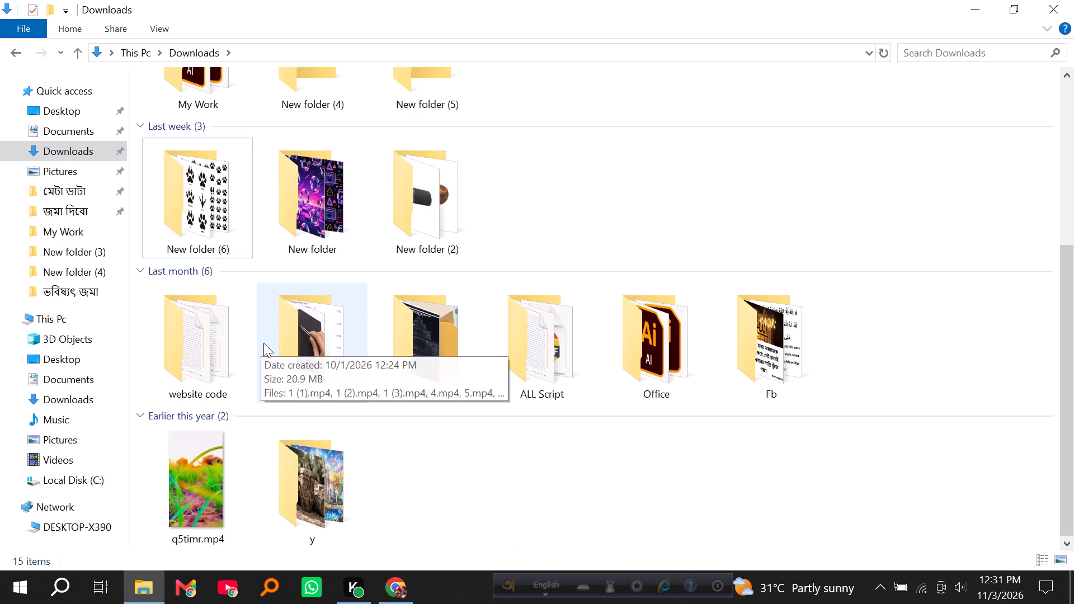
scroll(263, 343, up, 3)
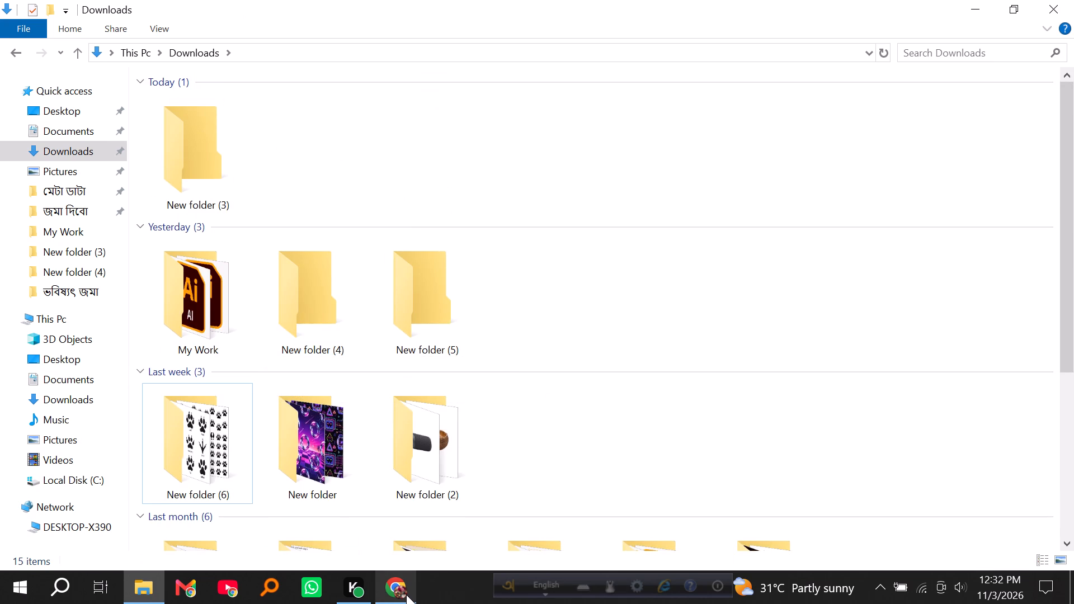
Switch to Google Chrome and close its window with the Google Translate page.
click(406, 594)
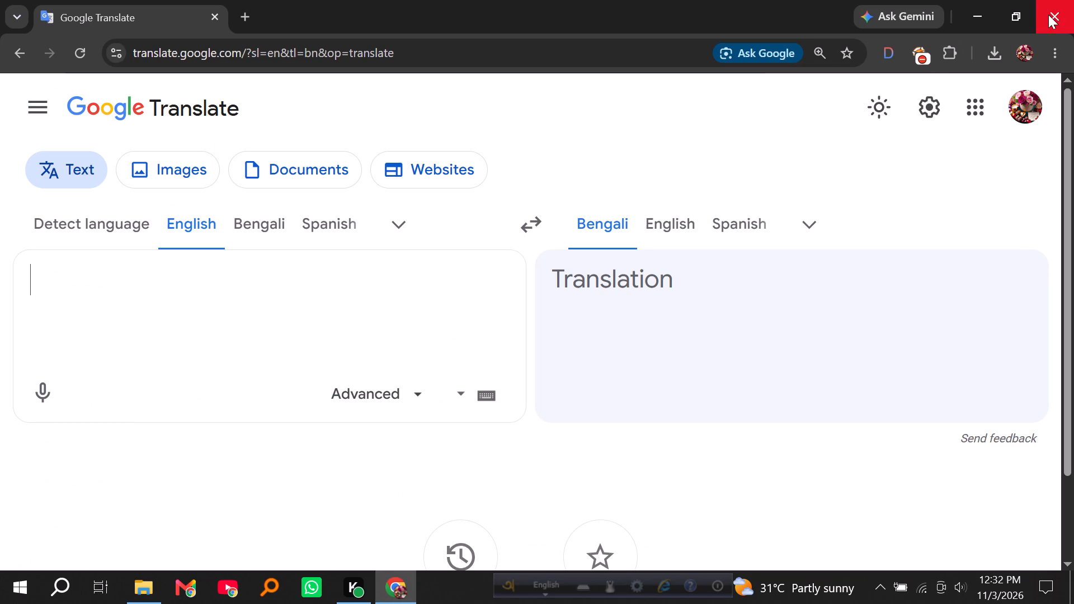
click(1046, 15)
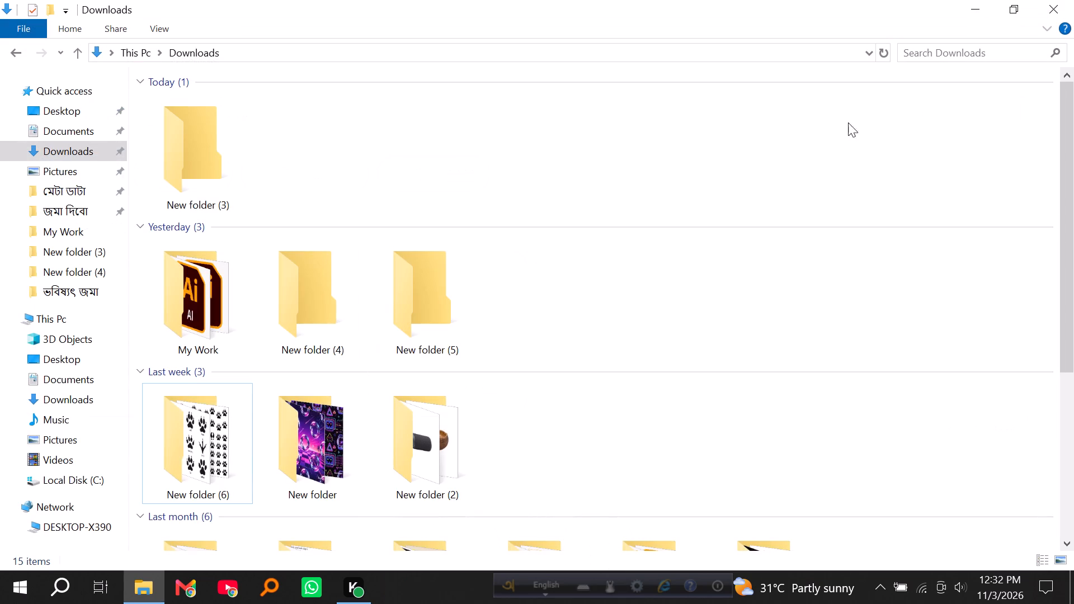